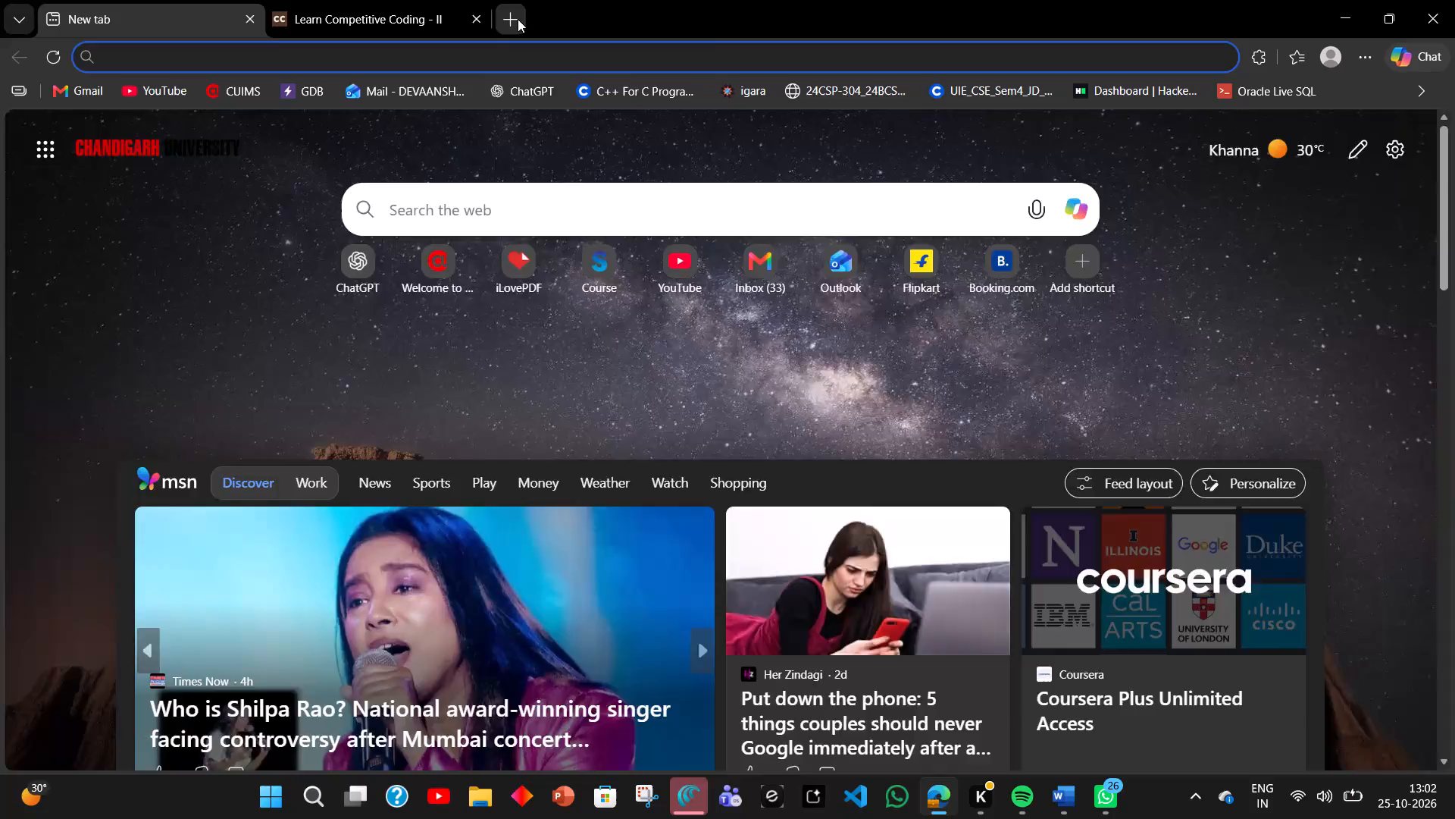
{"action": "type", "text": "ilove"}
{"action": "key", "text": "Tab"}
{"action": "key", "text": "Return"}
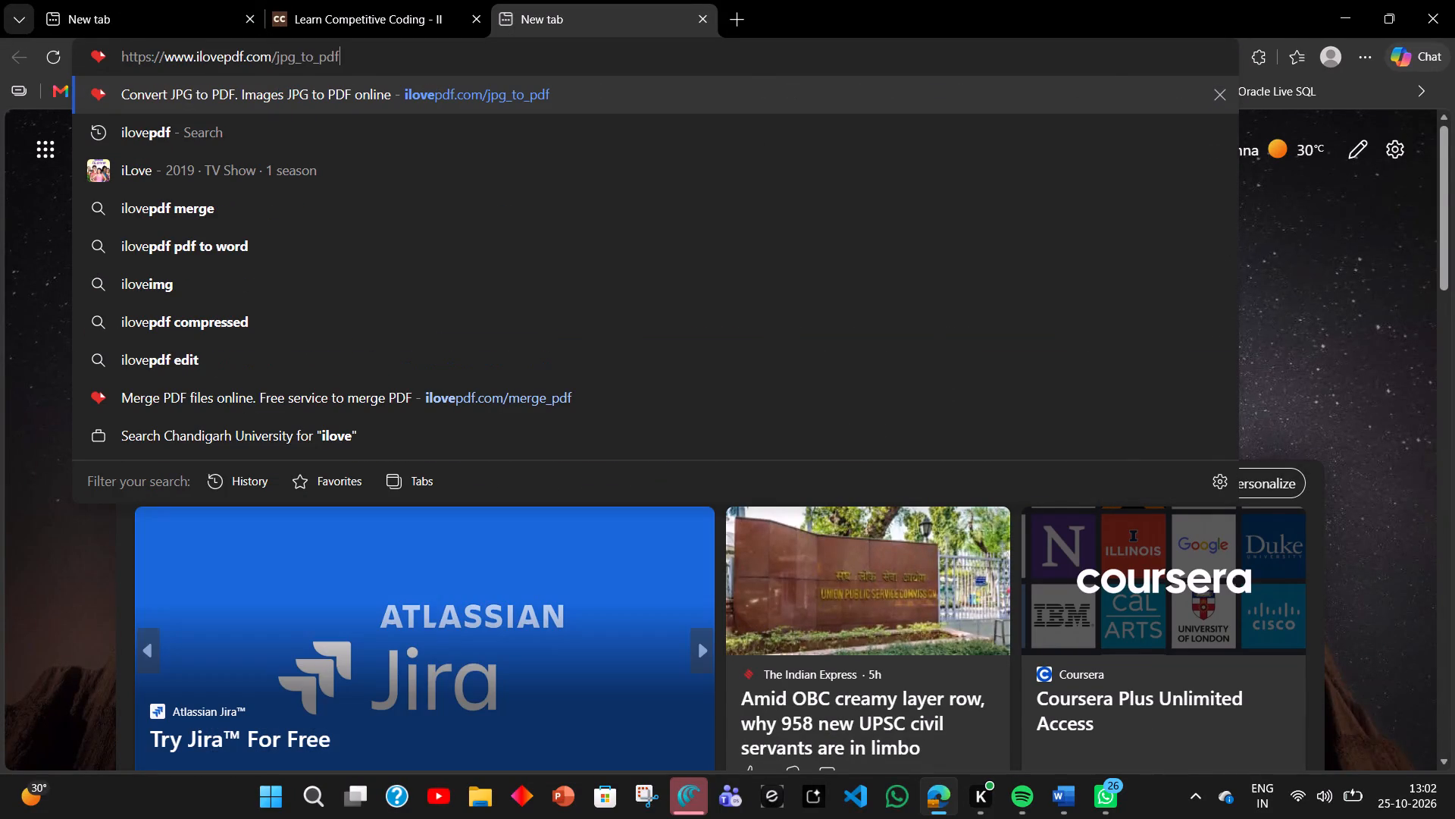
{"action": "key", "text": "BackSpace"}
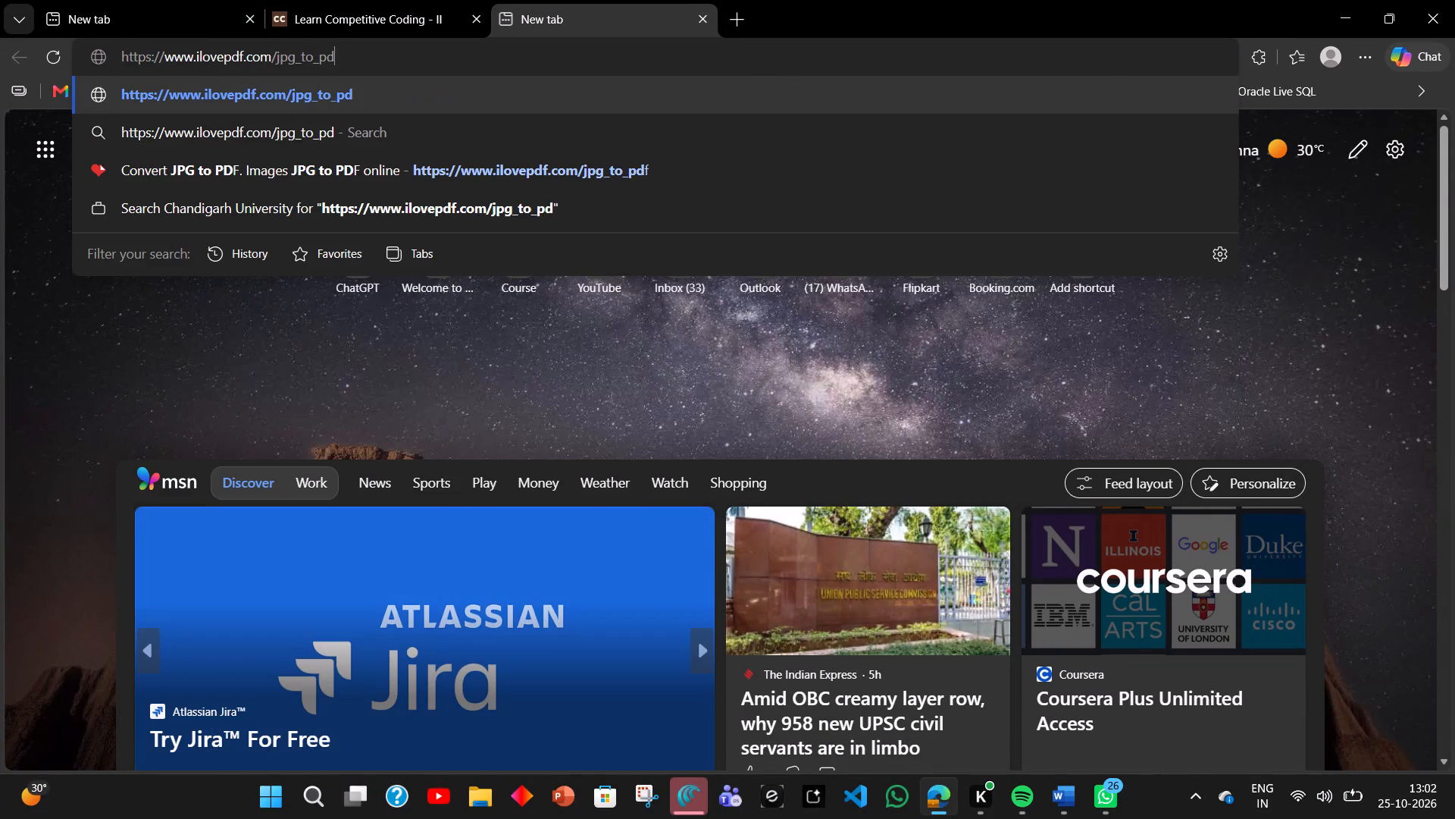
{"action": "key", "text": "BackSpace"}
{"action": "key", "text": "BackSpace"}
{"action": "key", "text": "BackSpace"}
{"action": "key", "text": "BackSpace"}
{"action": "key", "text": "BackSpace"}
{"action": "key", "text": "BackSpace"}
{"action": "key", "text": "BackSpace"}
{"action": "key", "text": "BackSpace"}
{"action": "key", "text": "BackSpace"}
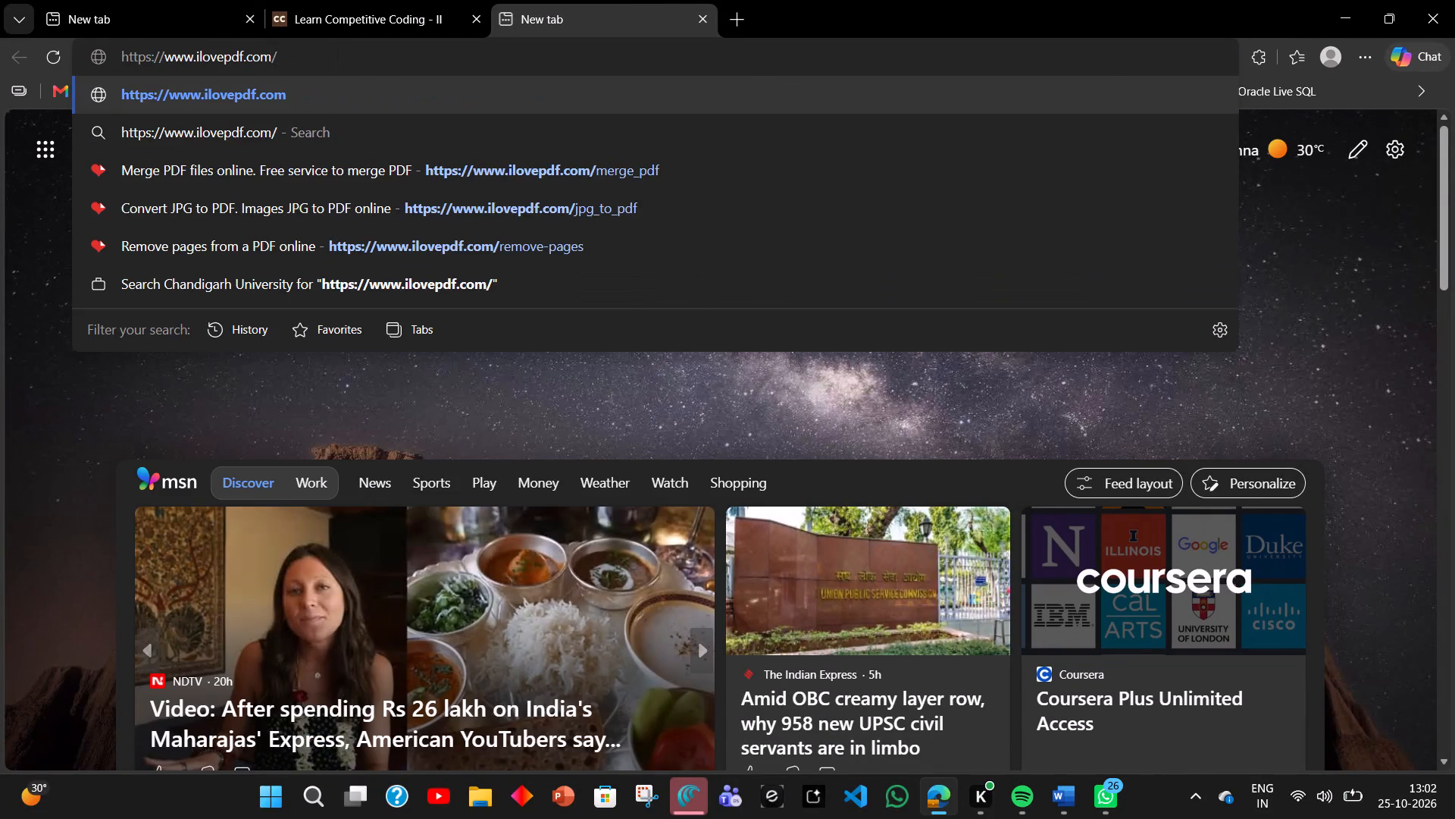
{"action": "type", "text": "pdf_y"}
{"action": "key", "text": "BackSpace"}
{"action": "type", "text": "to"}
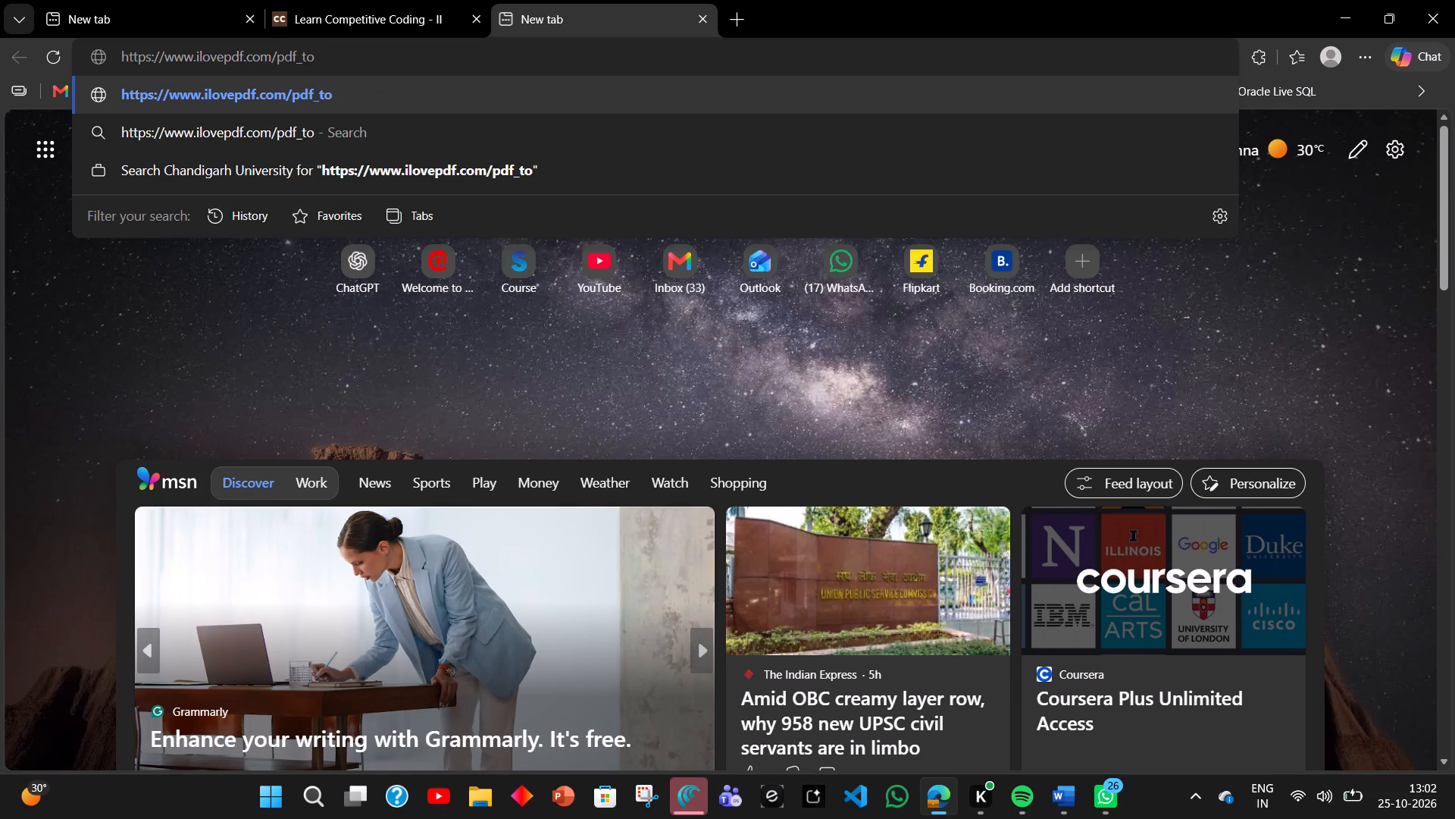
{"action": "key", "text": "shift+underscore"}
{"action": "type", "text": "word"}
{"action": "key", "text": "Return"}
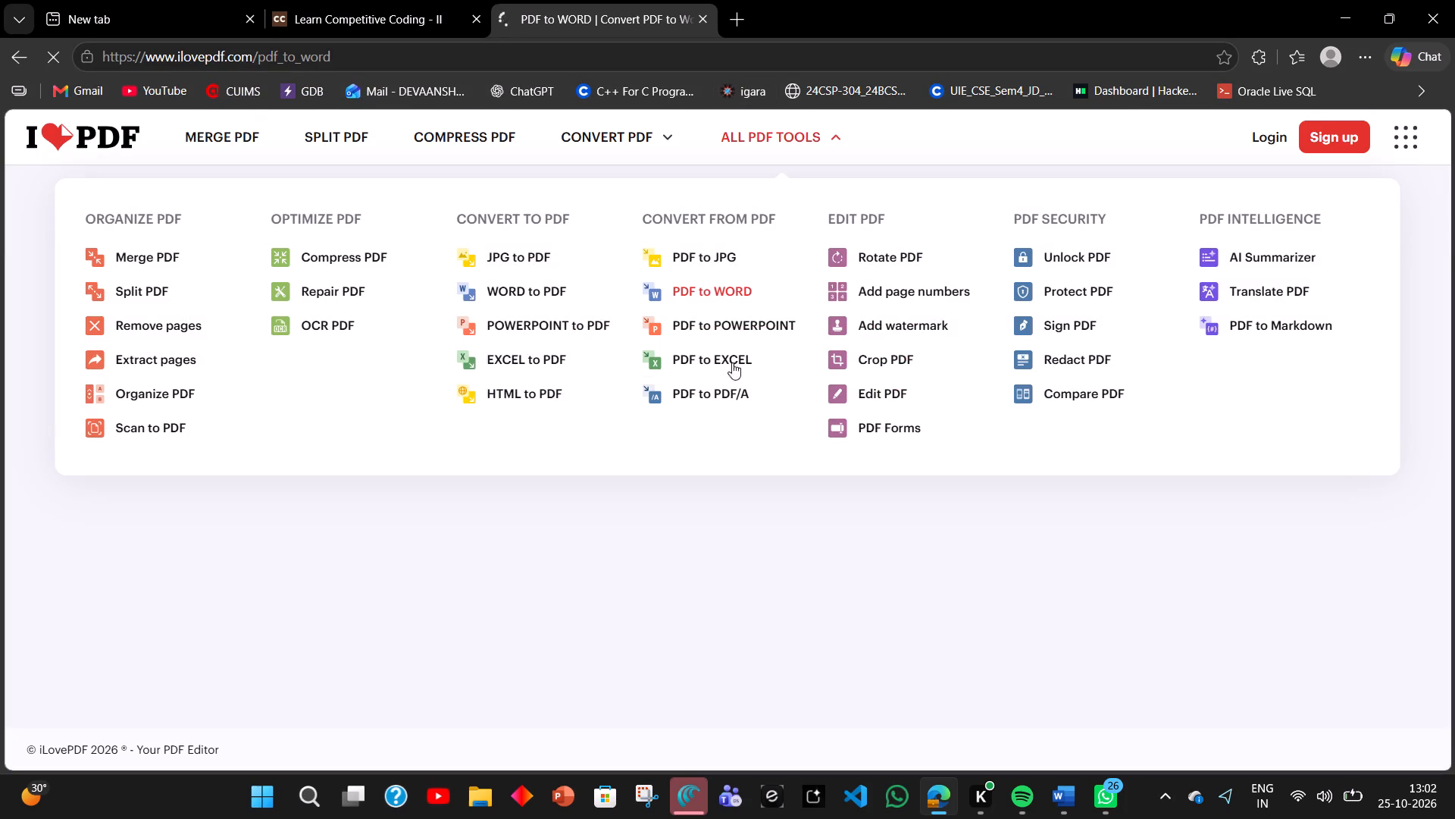
{"action": "left_click", "coordinate": [708, 284]}
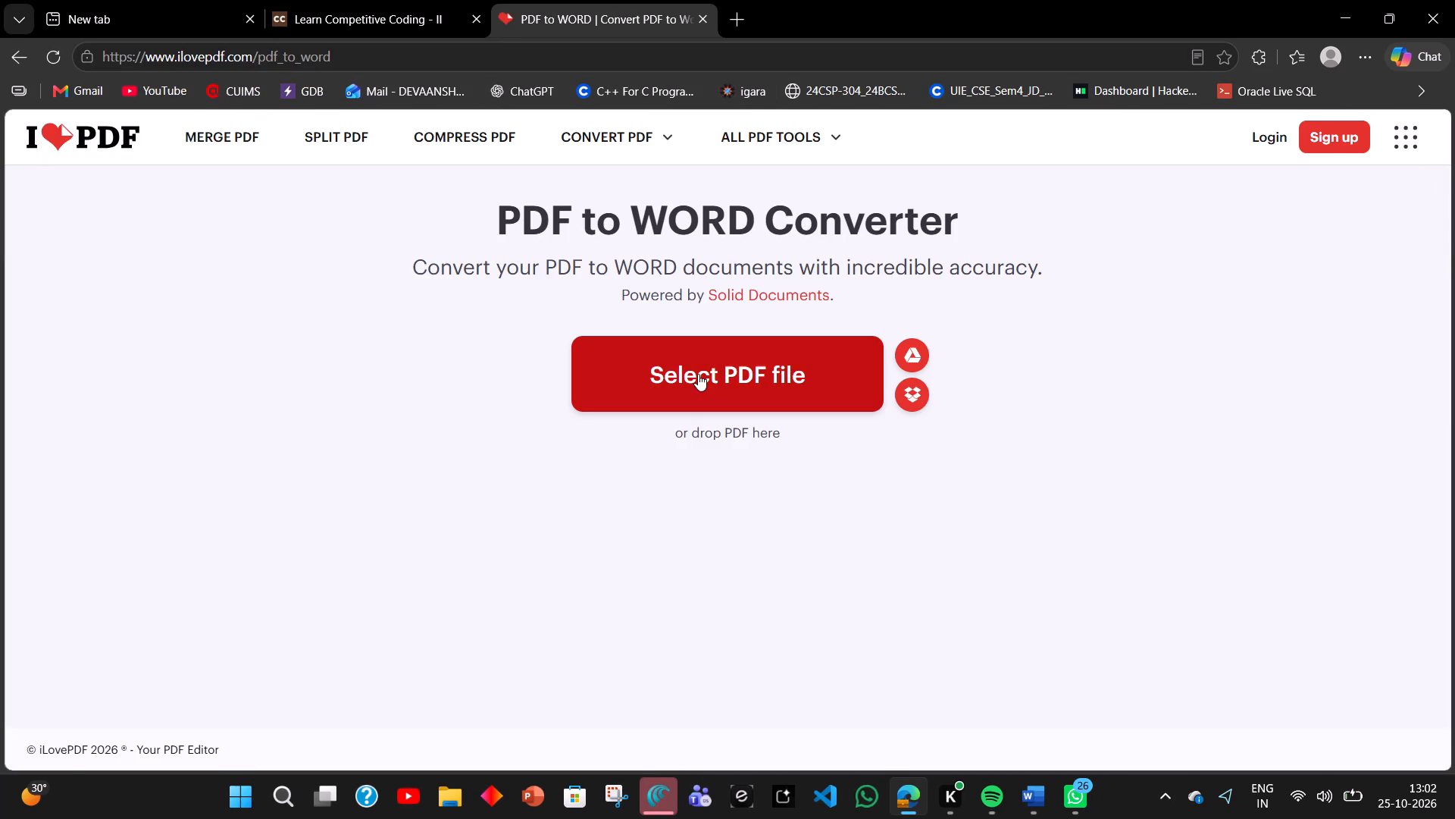
Upload EchoSight_IEEE_Paper.pdf to the PDF to WORD converter.
{"action": "left_click", "coordinate": [703, 383]}
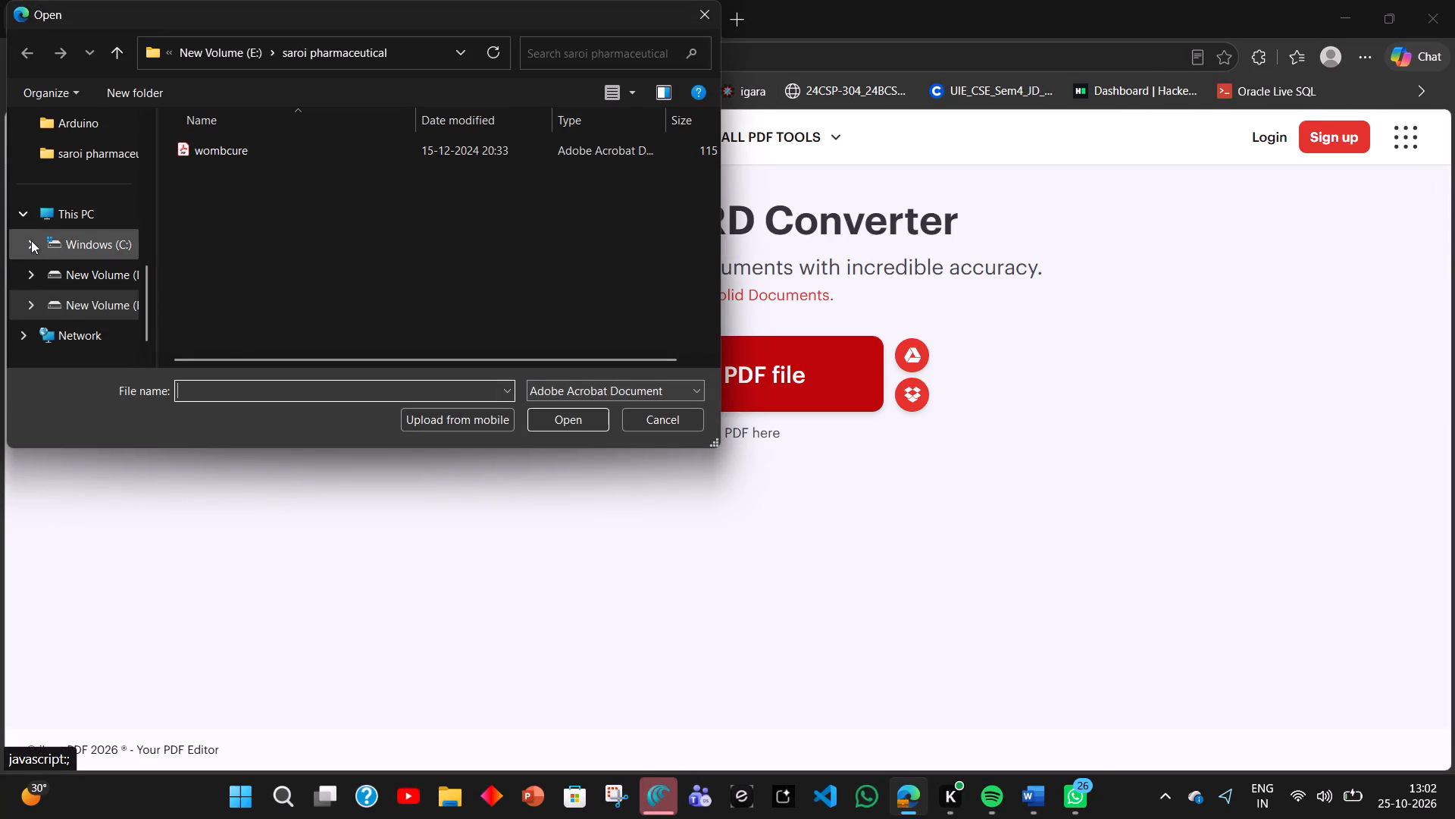
{"action": "scroll", "coordinate": [31, 240], "scroll_direction": "up", "scroll_amount": 6}
{"action": "left_click", "coordinate": [73, 288]}
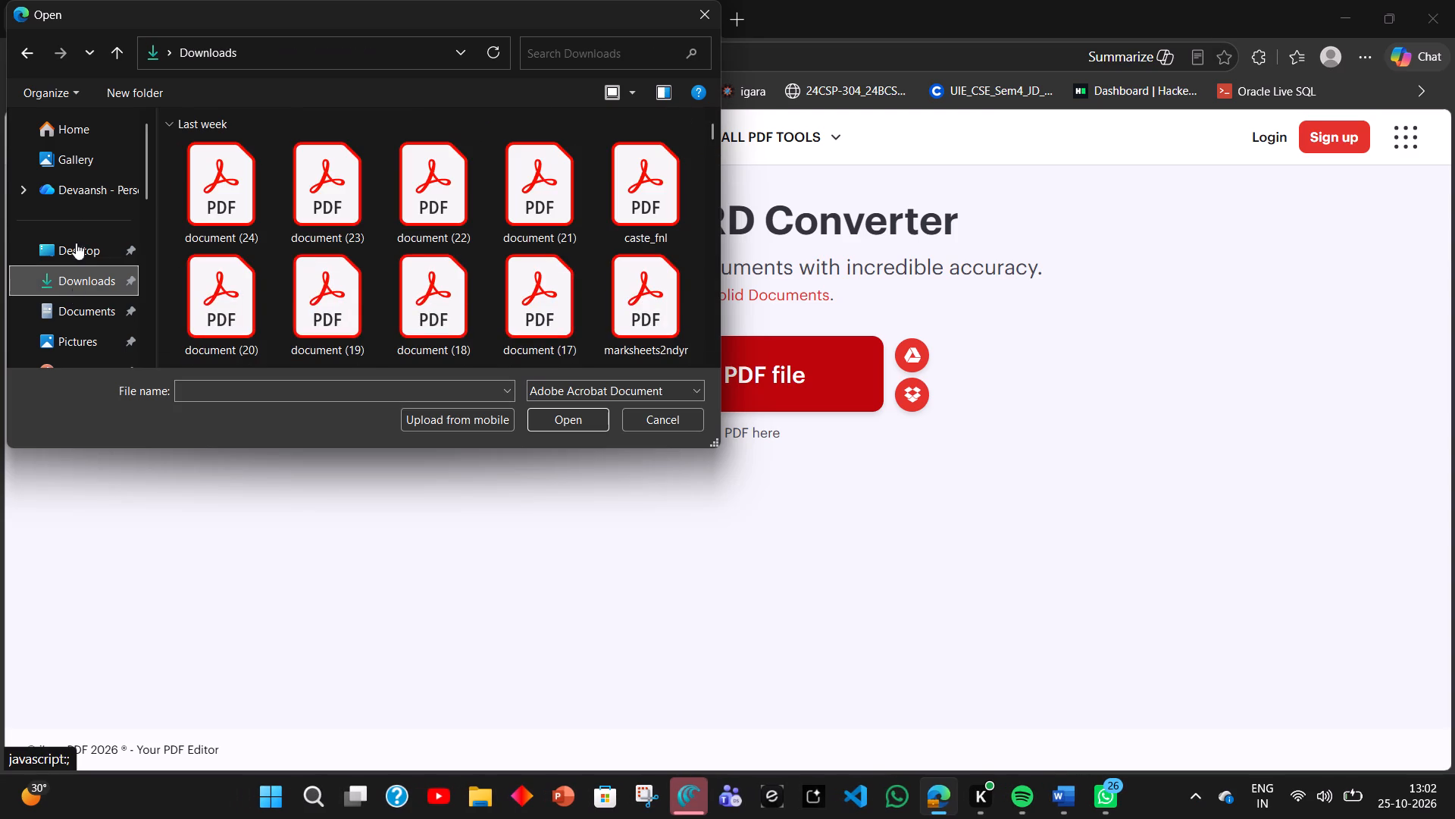
{"action": "left_click", "coordinate": [85, 129]}
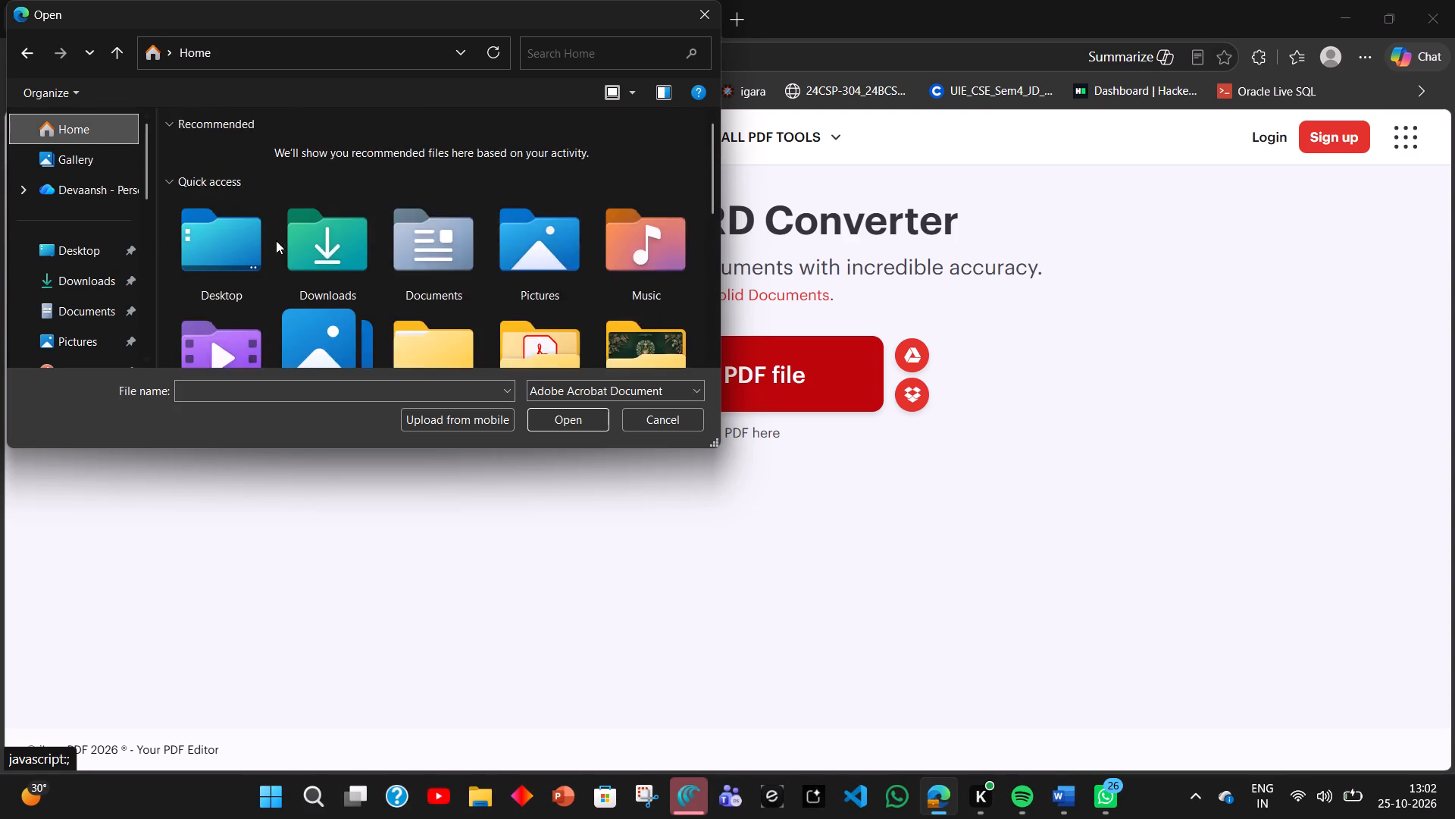
{"action": "scroll", "coordinate": [276, 240], "scroll_direction": "down", "scroll_amount": 1}
{"action": "double_click", "coordinate": [235, 237]}
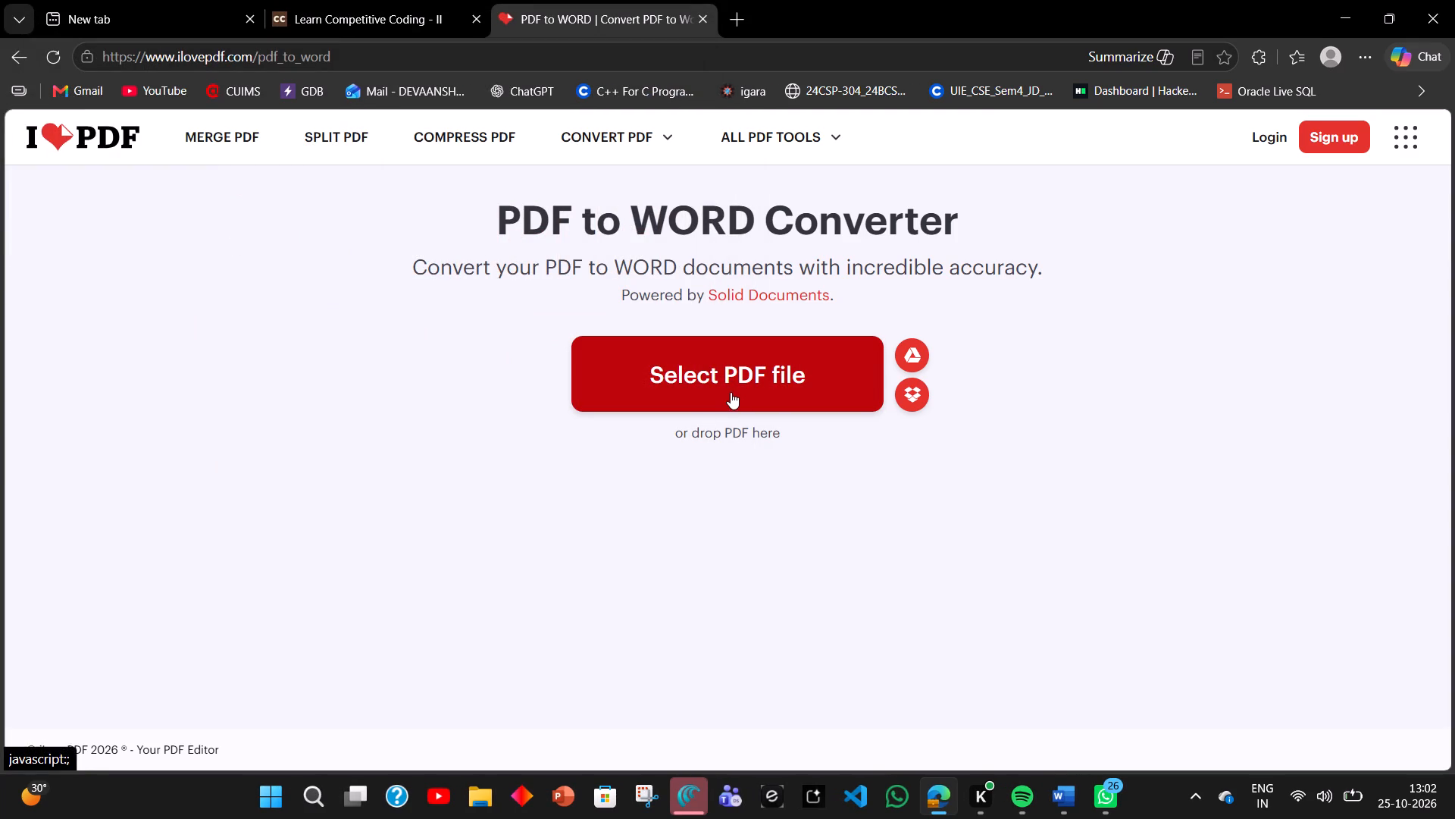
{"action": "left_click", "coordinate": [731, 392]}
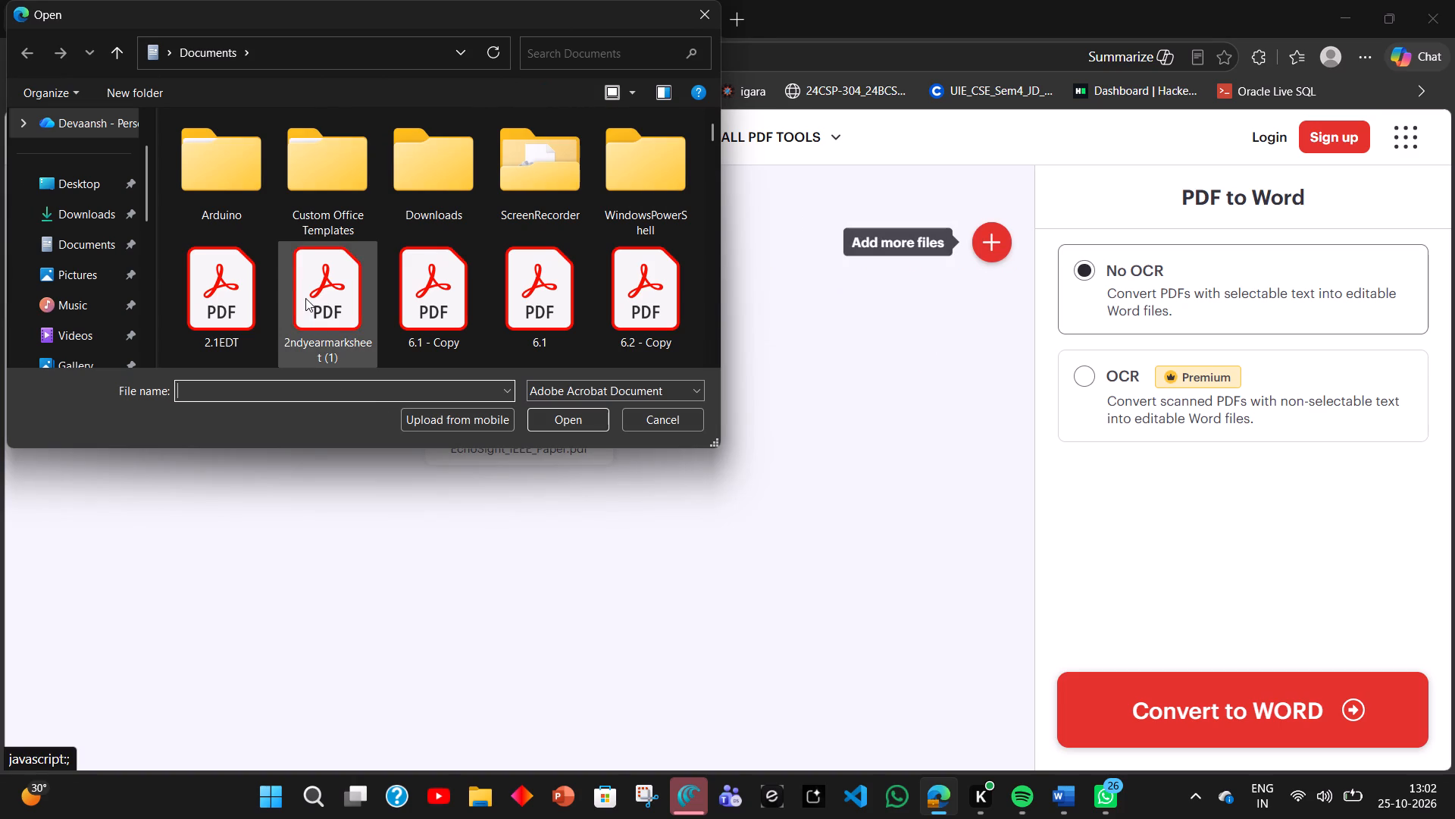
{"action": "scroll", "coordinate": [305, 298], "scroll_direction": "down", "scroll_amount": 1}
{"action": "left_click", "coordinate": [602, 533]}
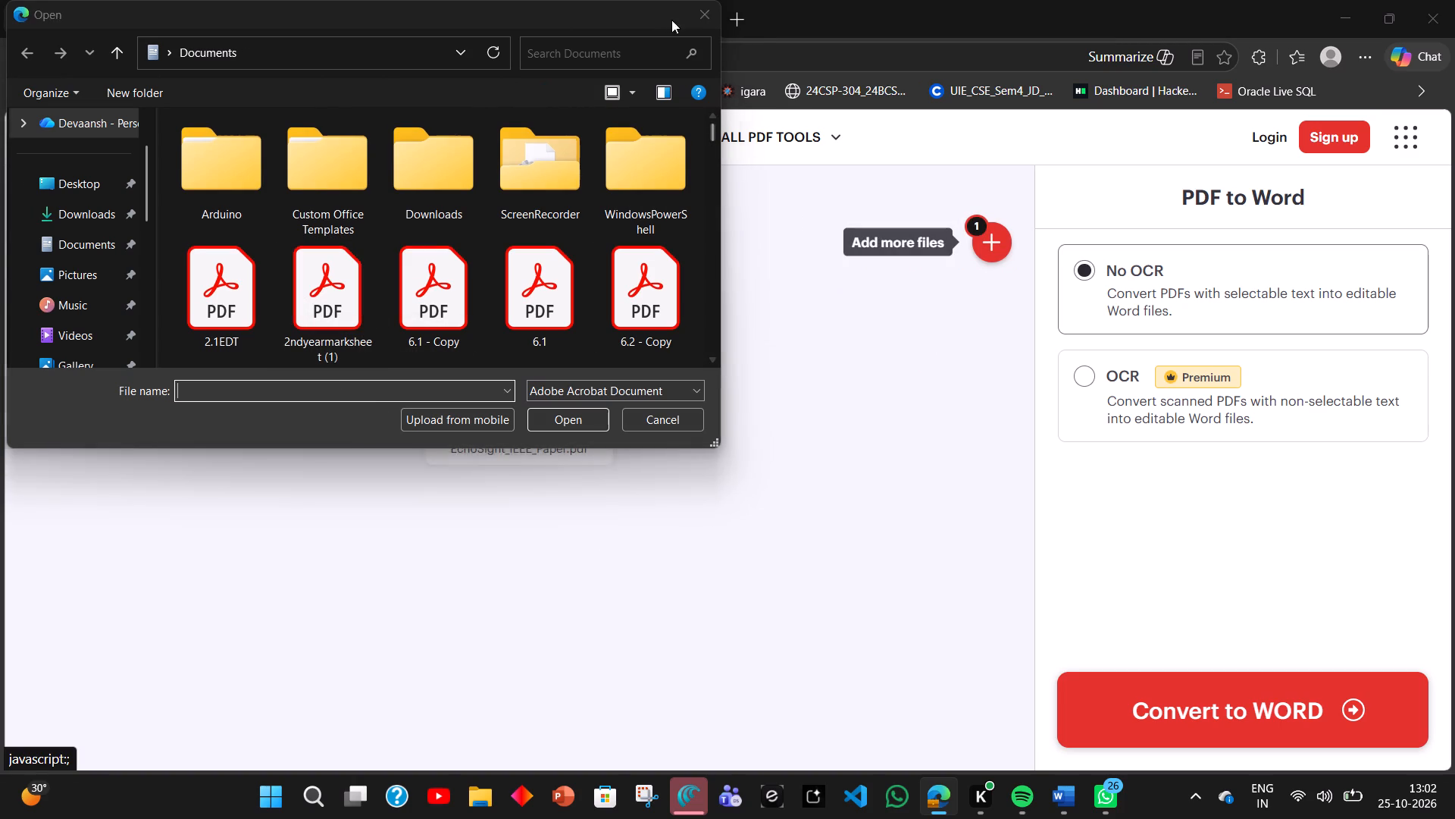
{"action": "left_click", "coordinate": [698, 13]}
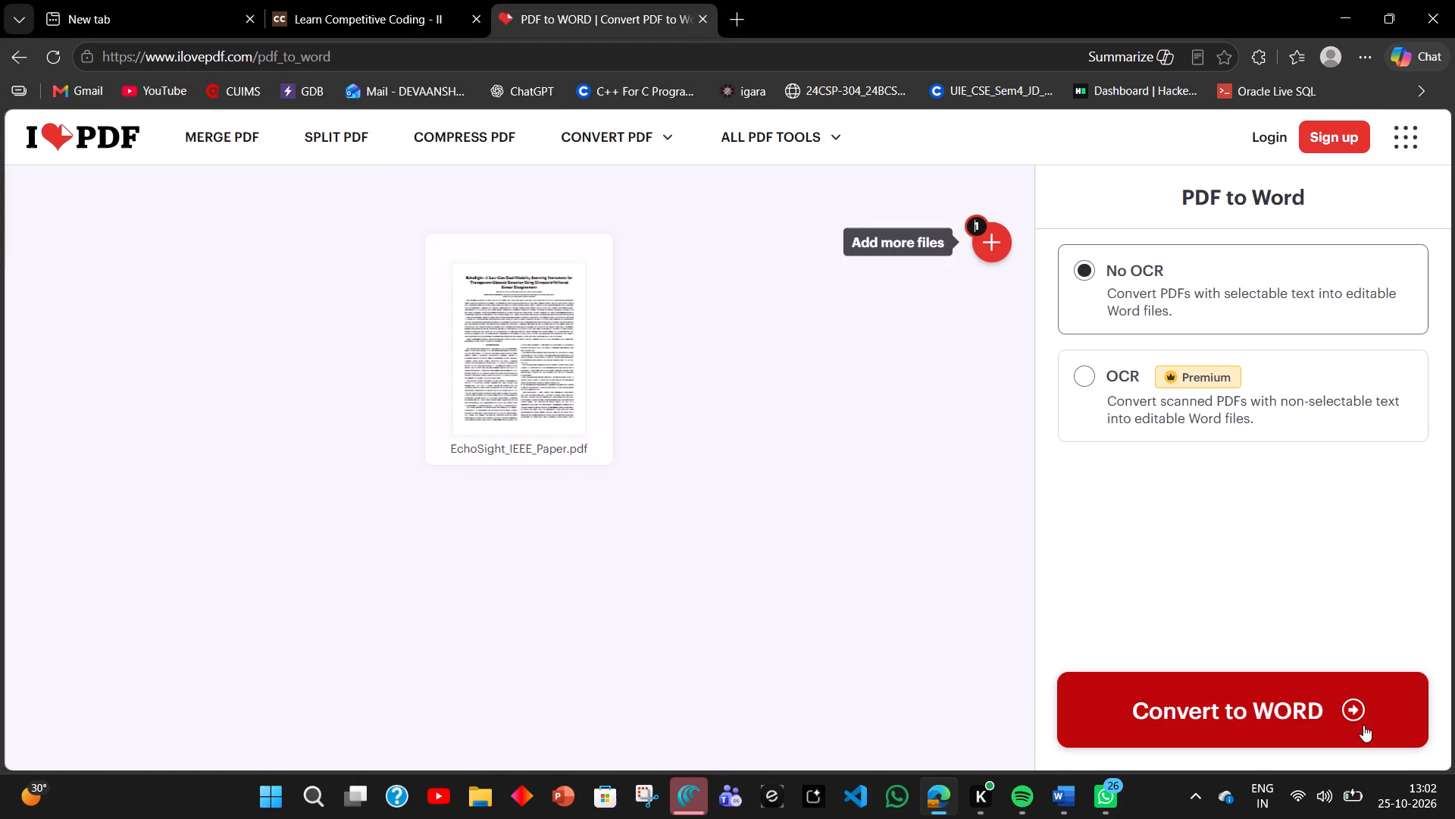
Convert the uploaded PDF to a Word document with the No OCR option.
{"action": "left_click", "coordinate": [1330, 701]}
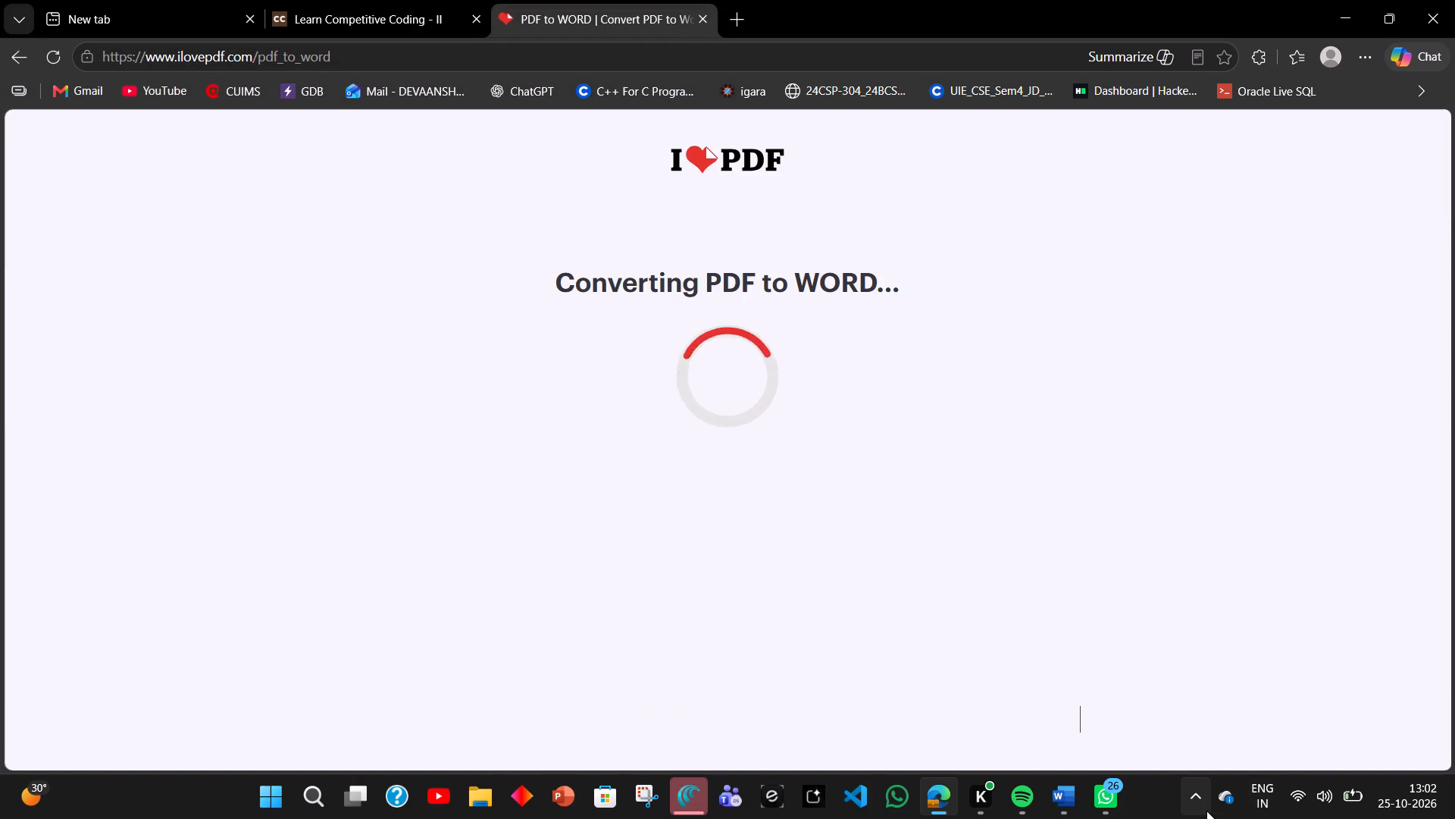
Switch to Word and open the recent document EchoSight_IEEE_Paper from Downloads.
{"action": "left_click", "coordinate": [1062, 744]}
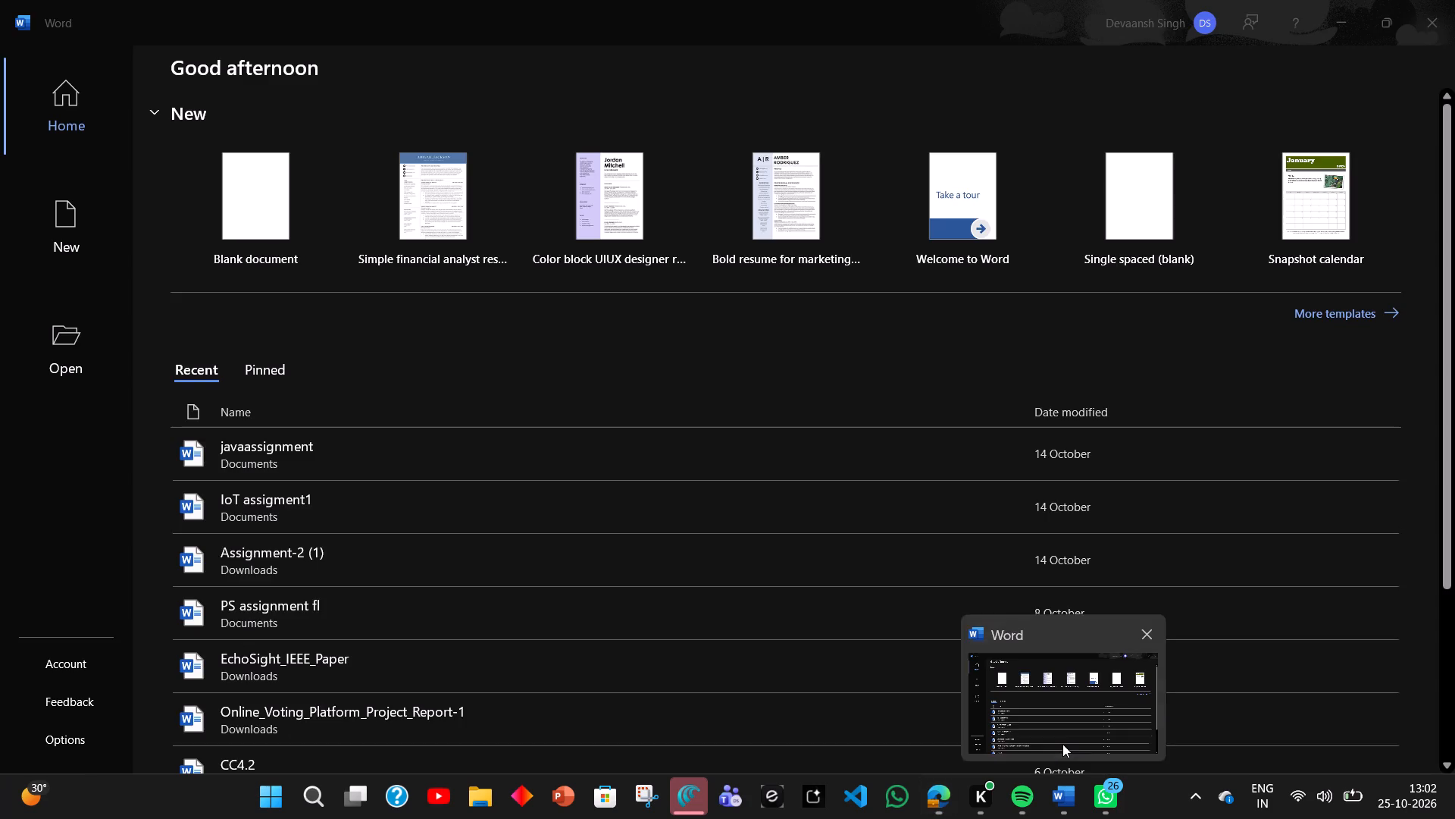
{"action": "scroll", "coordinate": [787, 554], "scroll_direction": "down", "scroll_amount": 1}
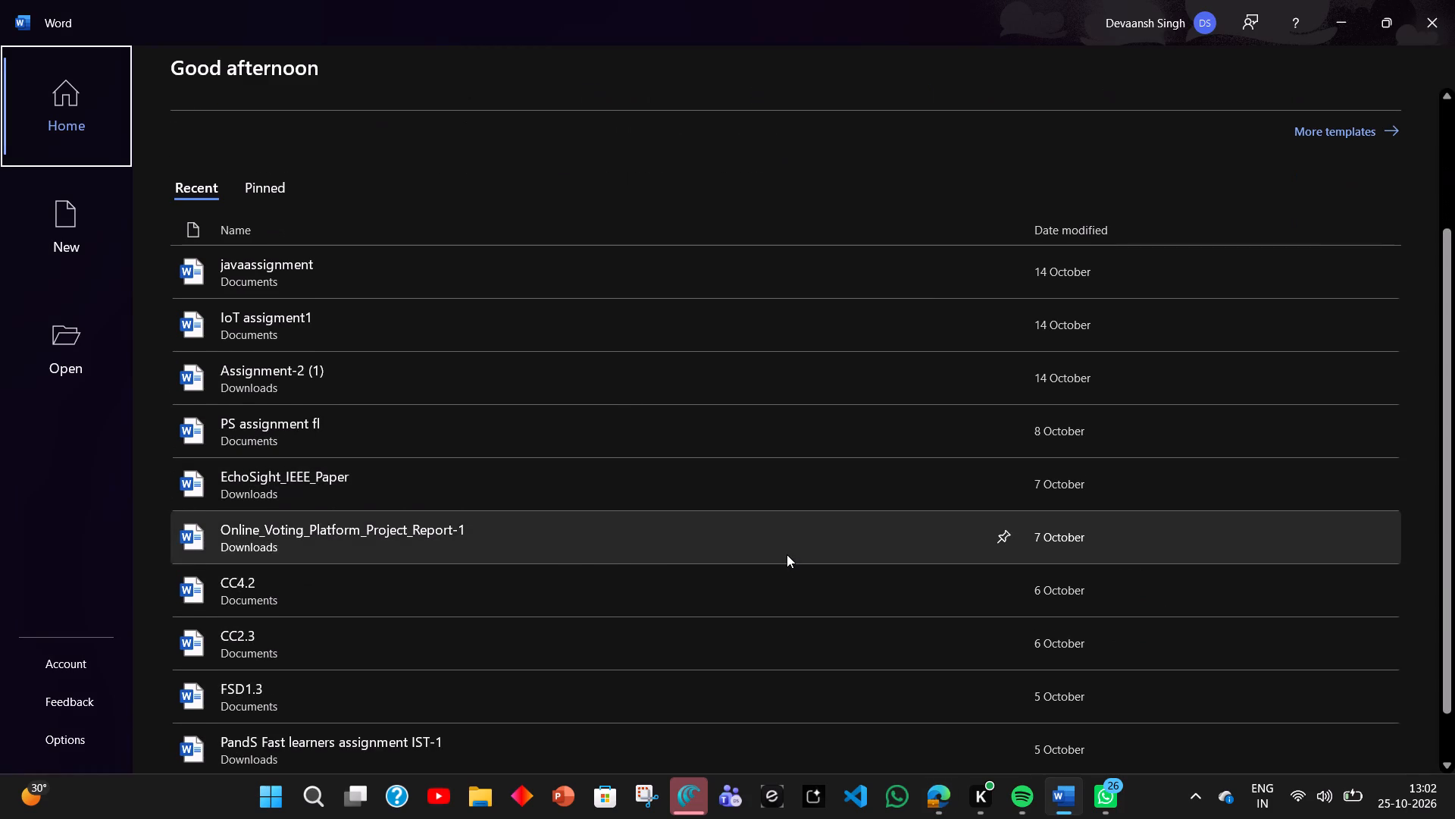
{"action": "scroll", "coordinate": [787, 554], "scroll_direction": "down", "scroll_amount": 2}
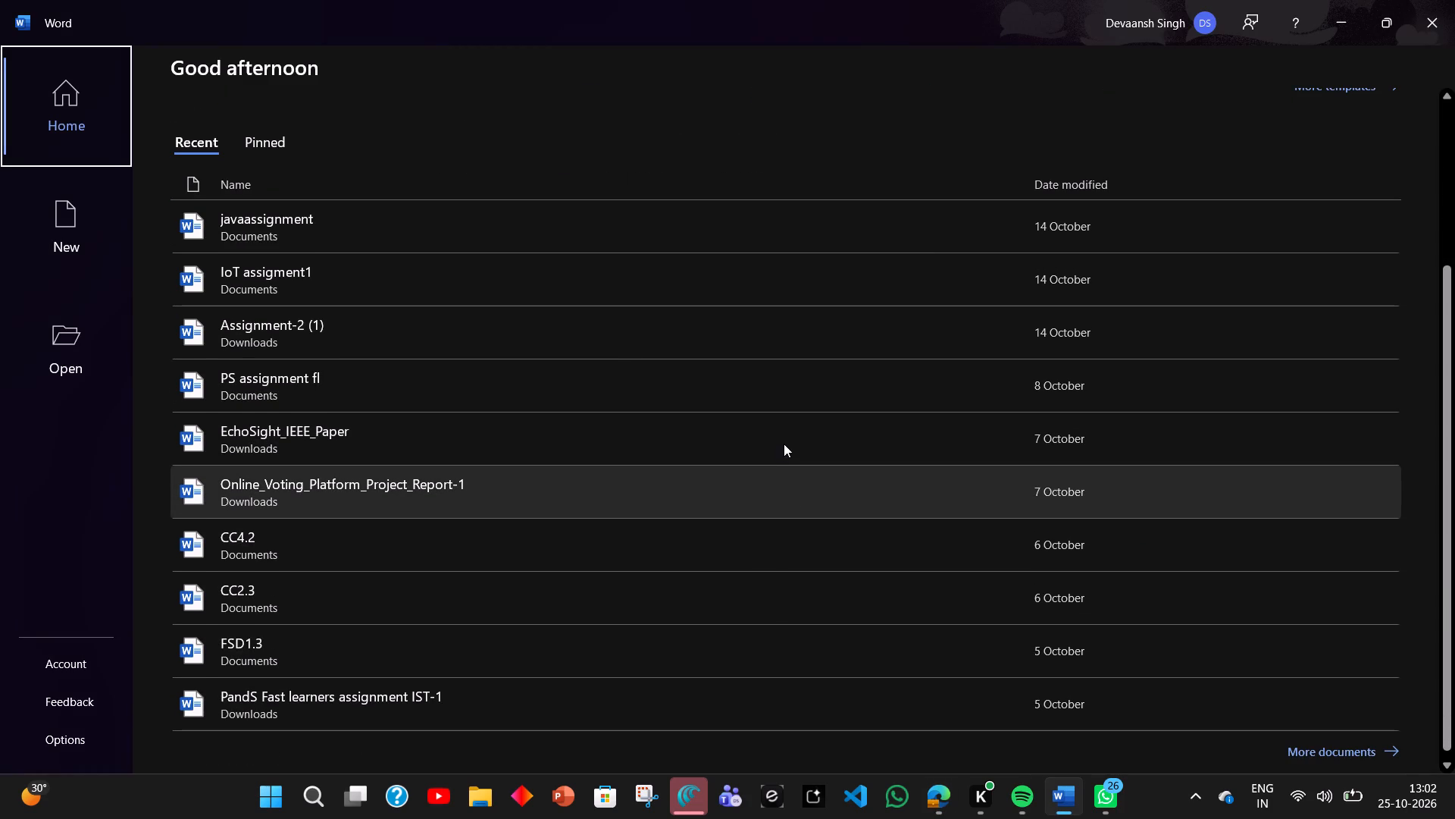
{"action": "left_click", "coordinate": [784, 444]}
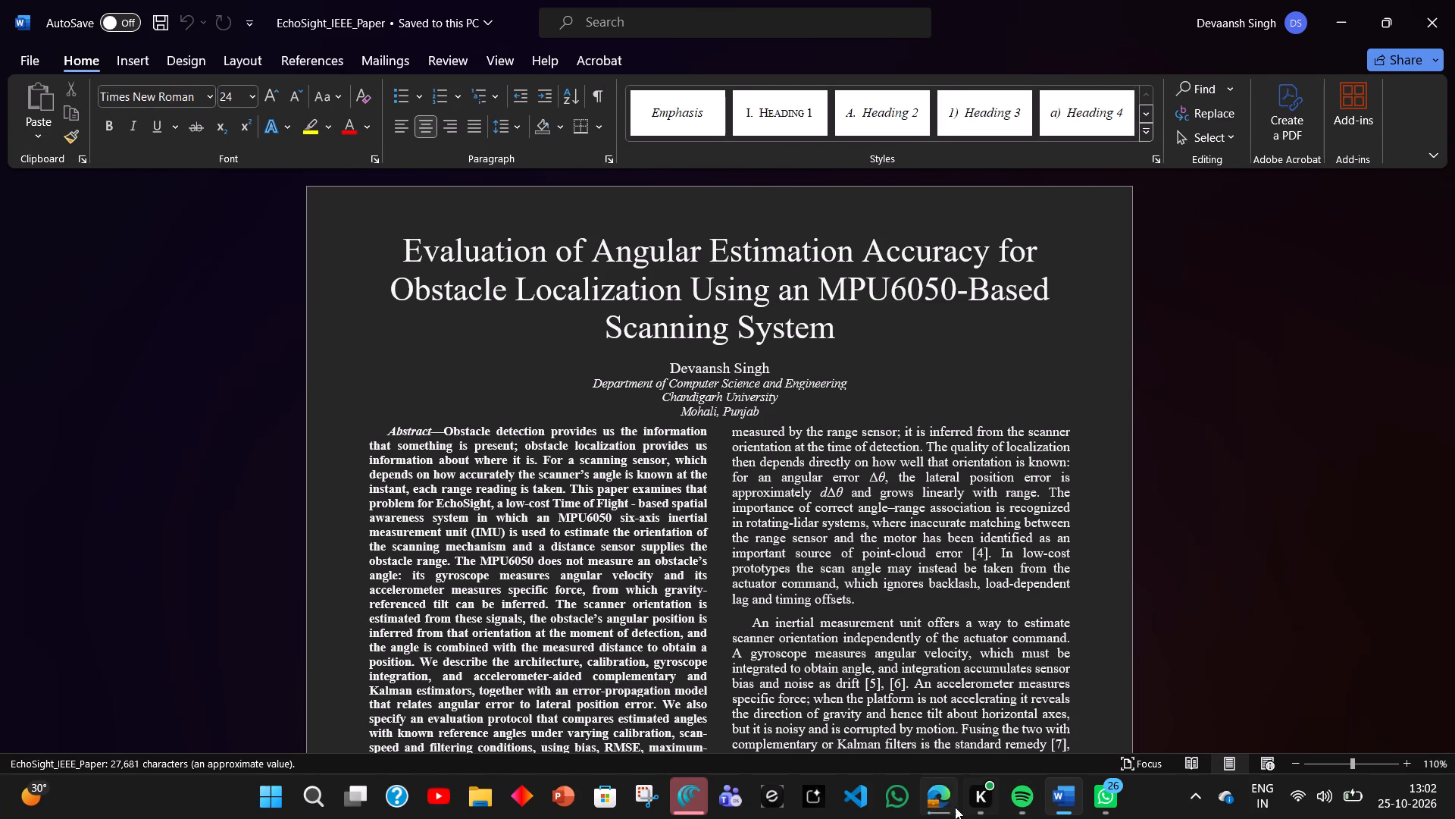
Switch back to Edge, open the downloaded EchoSight_IEEE_Paper (1).docx in Word and enable editing.
{"action": "left_click", "coordinate": [955, 733]}
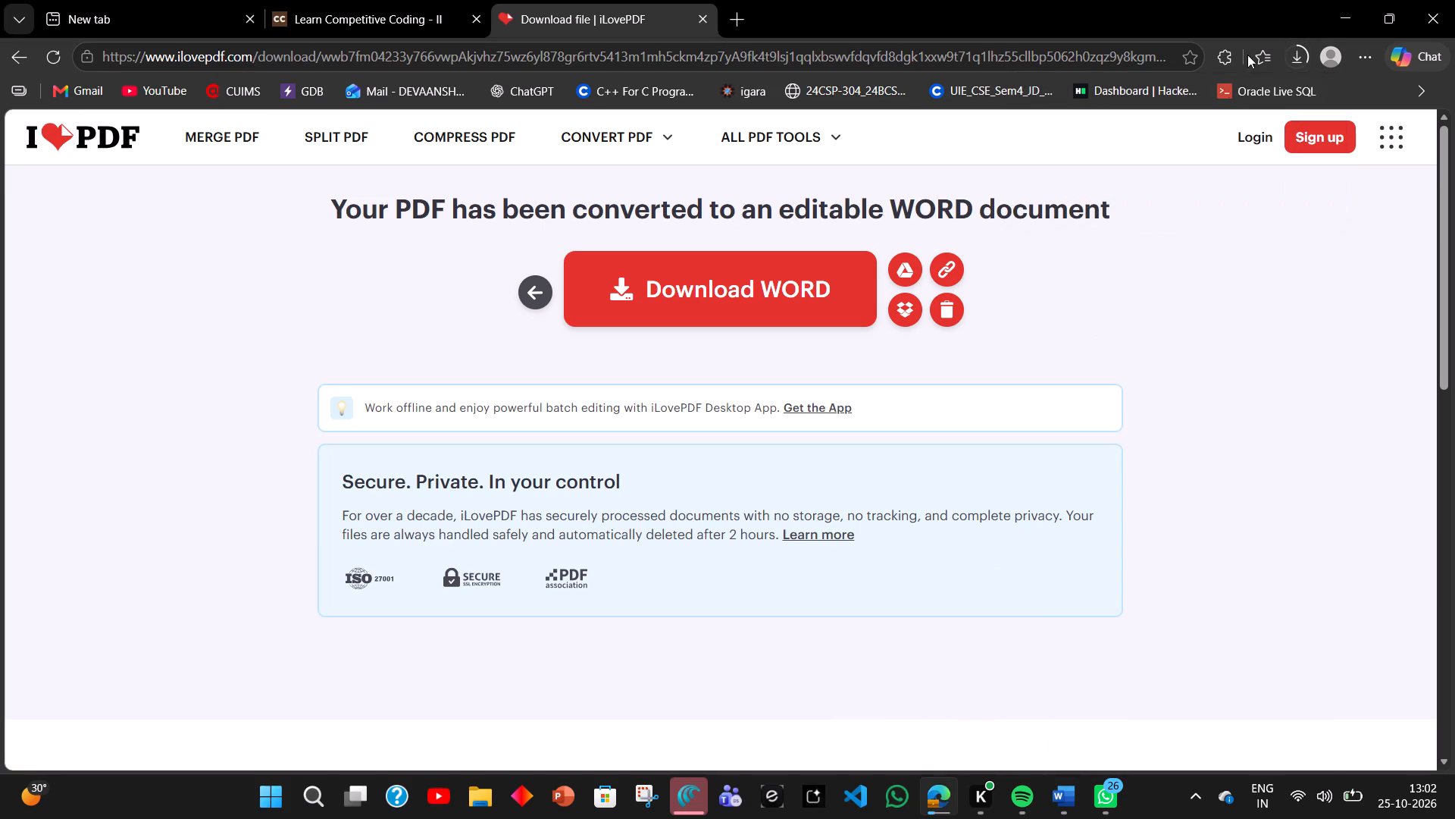
{"action": "left_click", "coordinate": [1307, 59]}
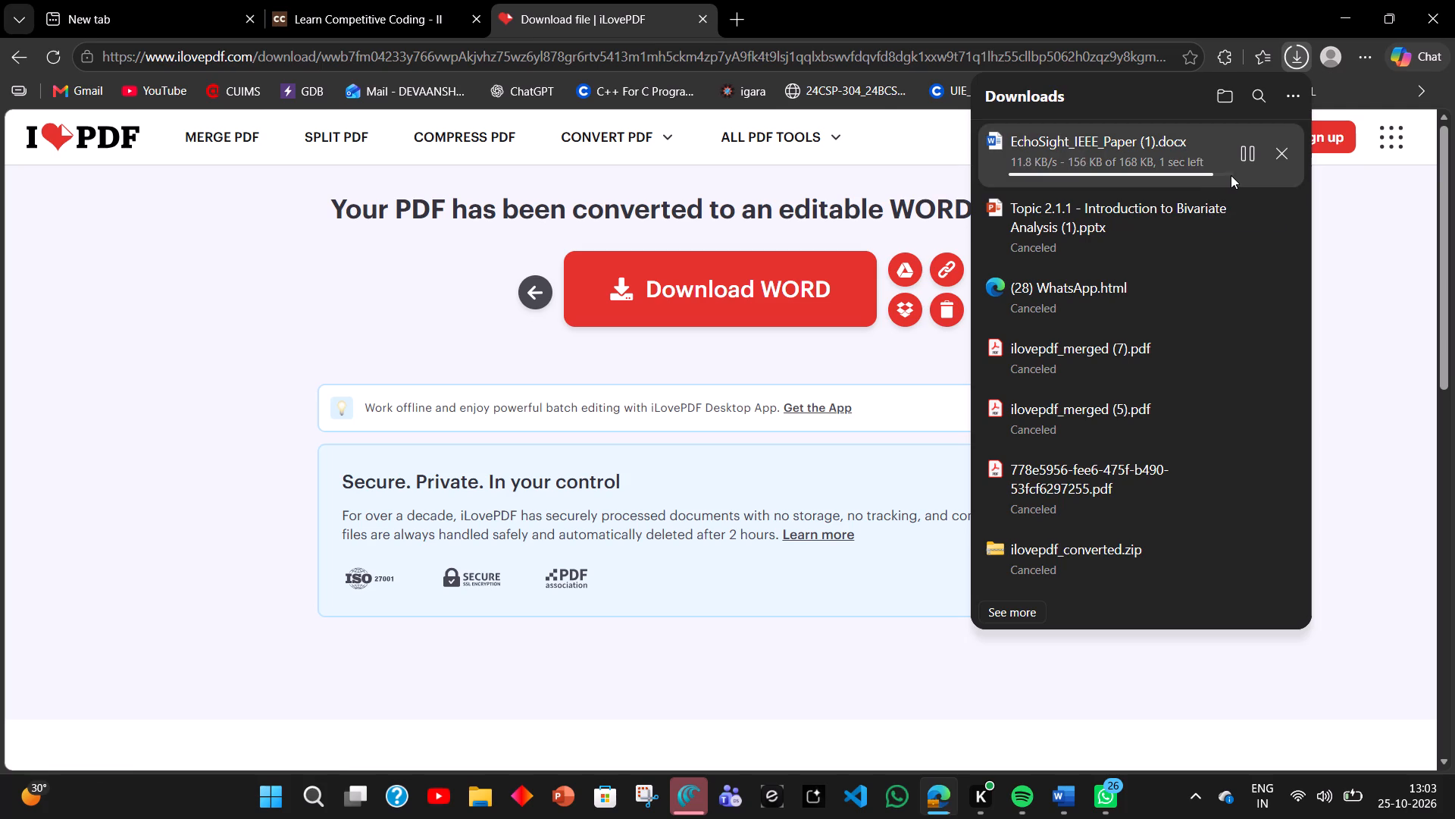
{"action": "left_click", "coordinate": [1175, 146]}
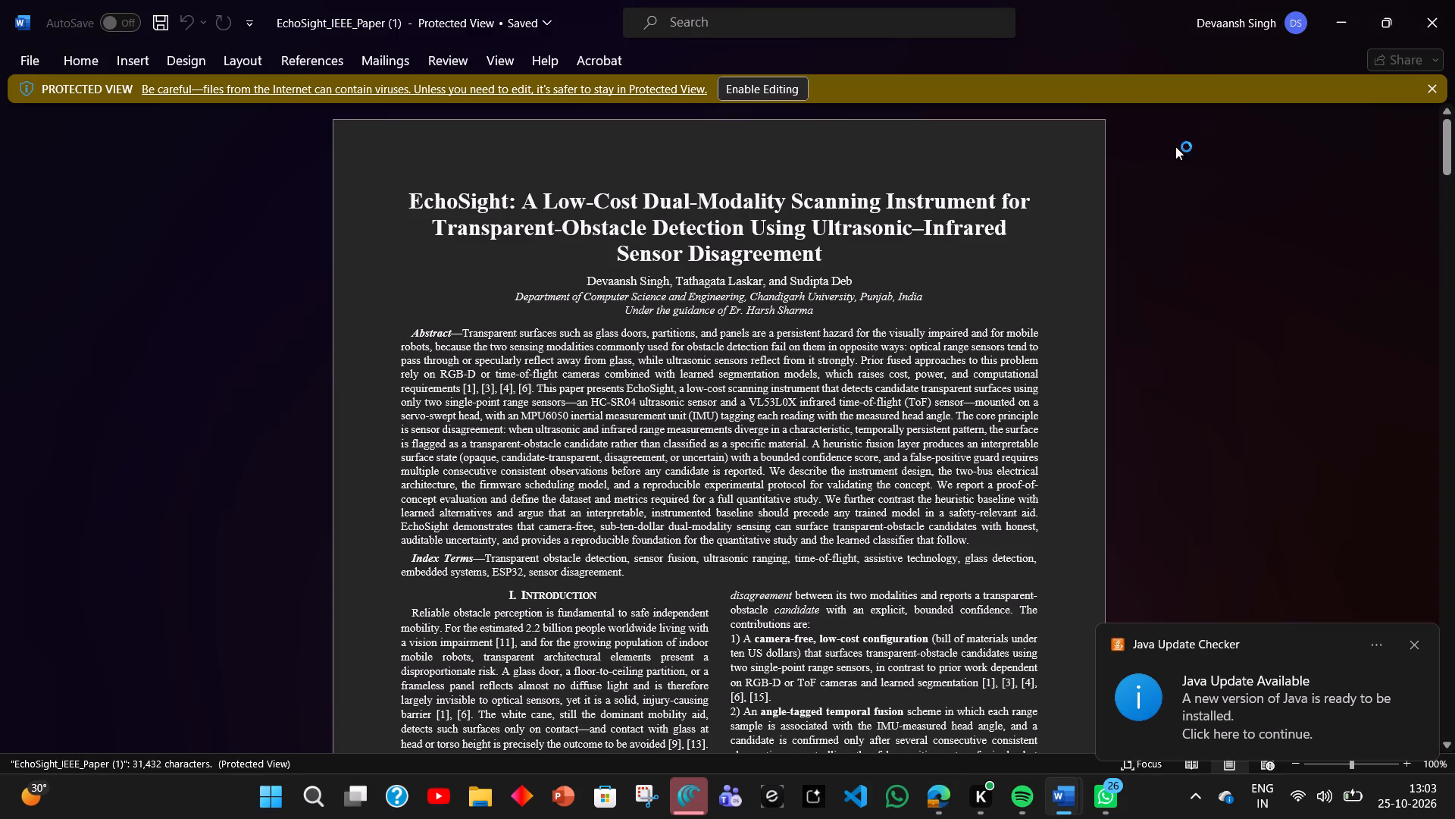
{"action": "left_click", "coordinate": [803, 93]}
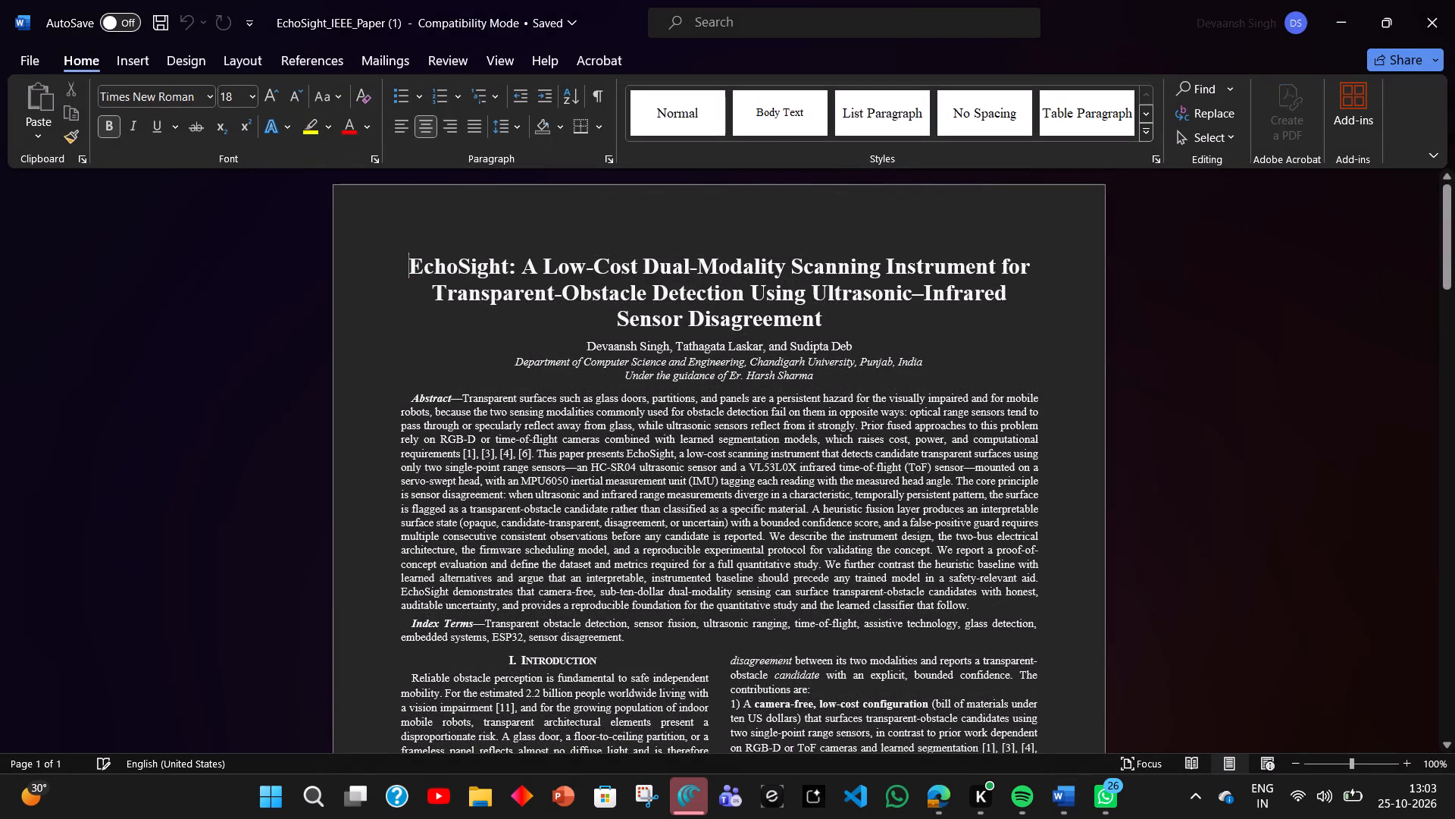
Examine the title block, abstract and index terms of the converted paper.
{"action": "scroll", "coordinate": [687, 445], "scroll_direction": "down", "scroll_amount": 1}
{"action": "scroll", "coordinate": [687, 445], "scroll_direction": "up", "scroll_amount": 6, "text": "ctrl"}
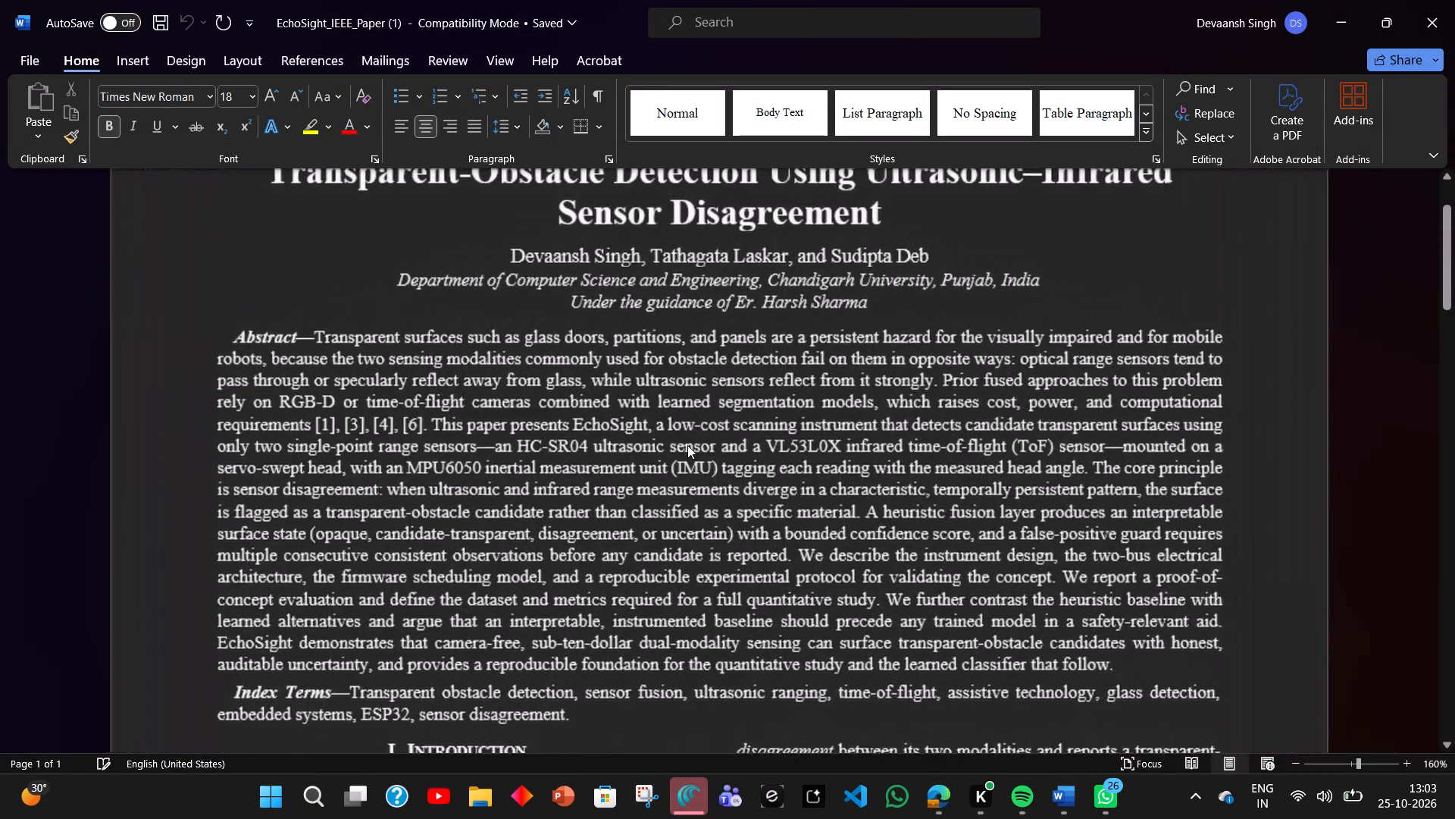
{"action": "scroll", "coordinate": [687, 445], "scroll_direction": "down", "scroll_amount": 1}
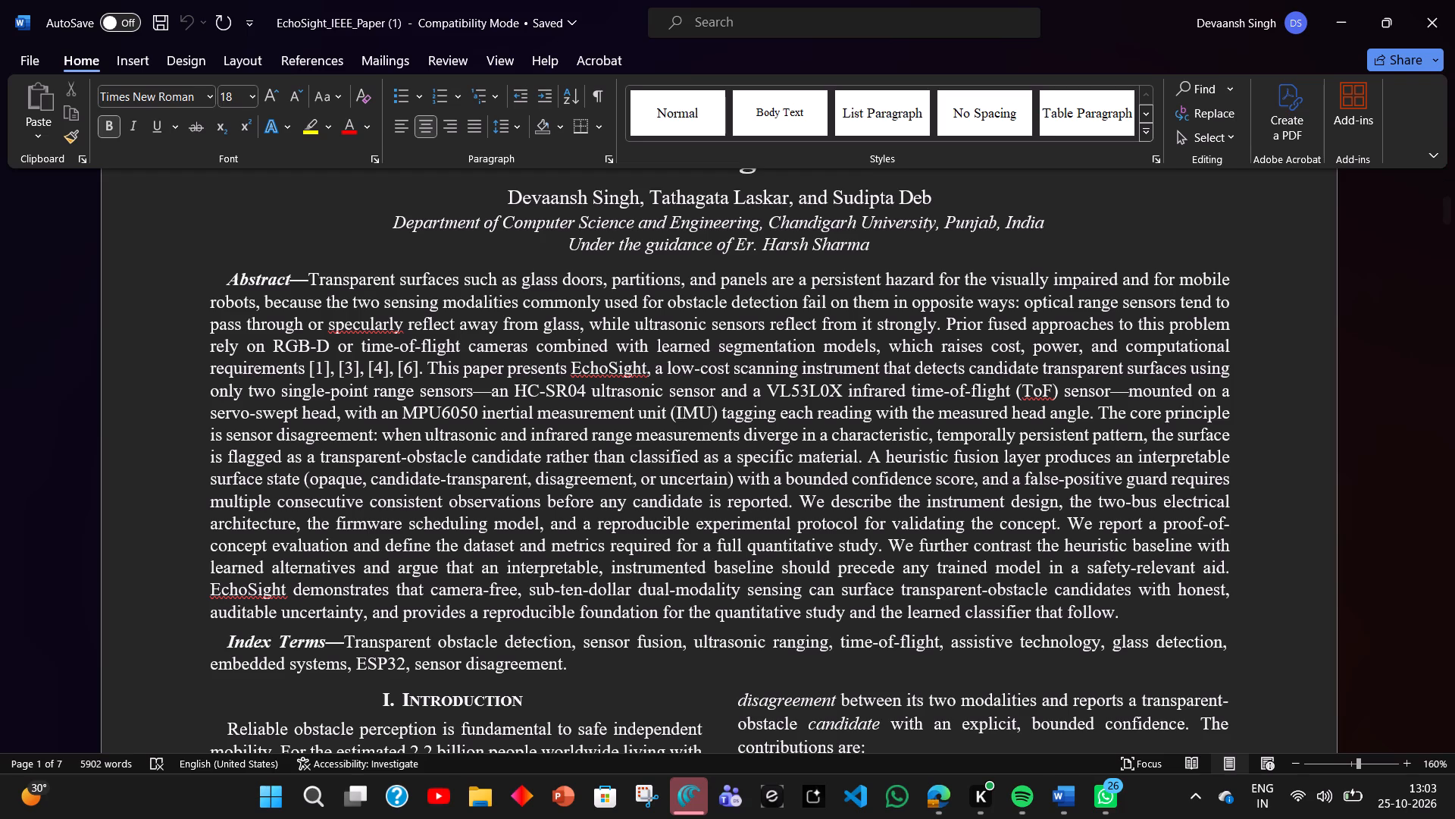
{"action": "left_click", "coordinate": [311, 274]}
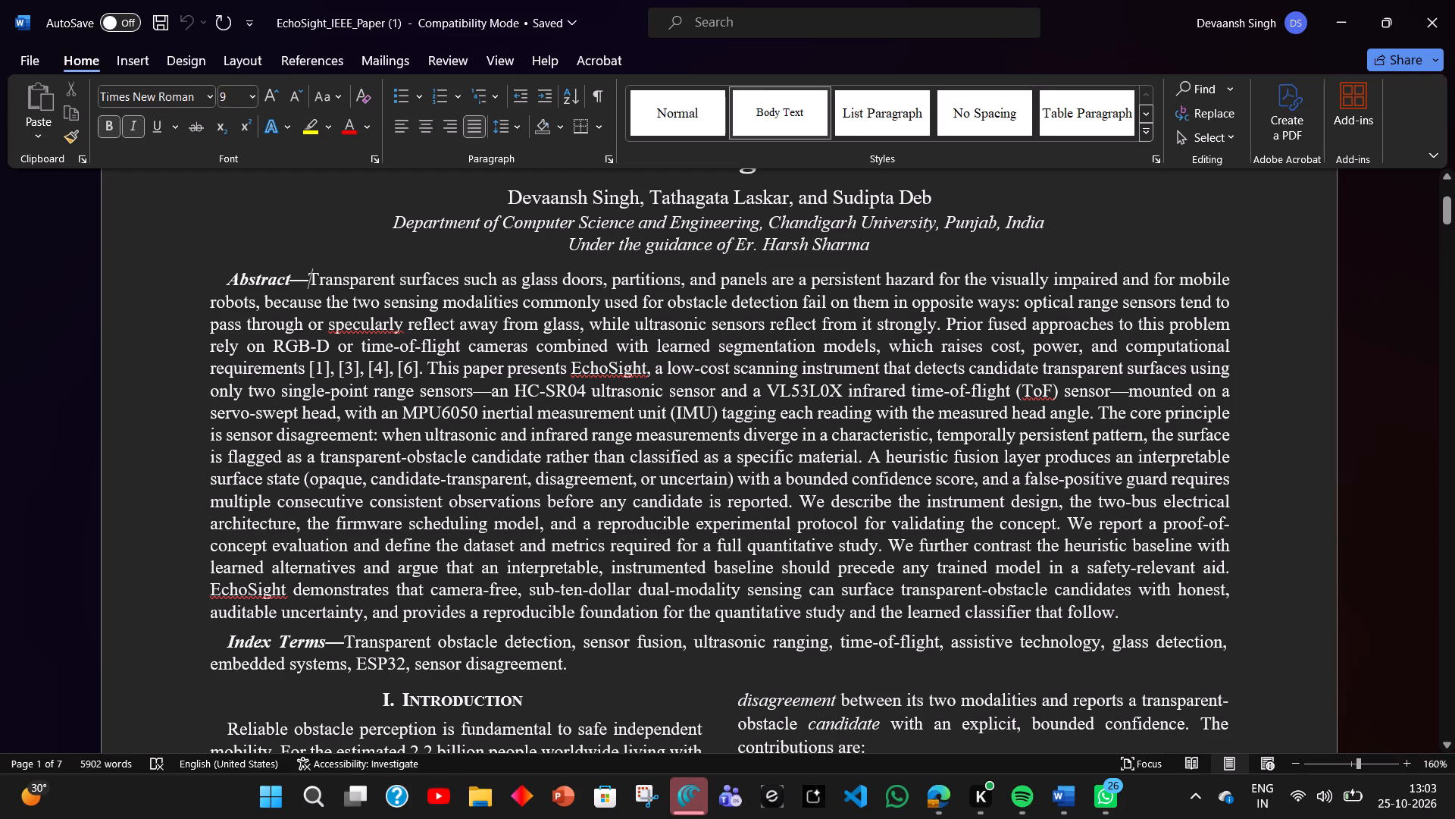
{"action": "scroll", "coordinate": [493, 334], "scroll_direction": "up", "scroll_amount": 3}
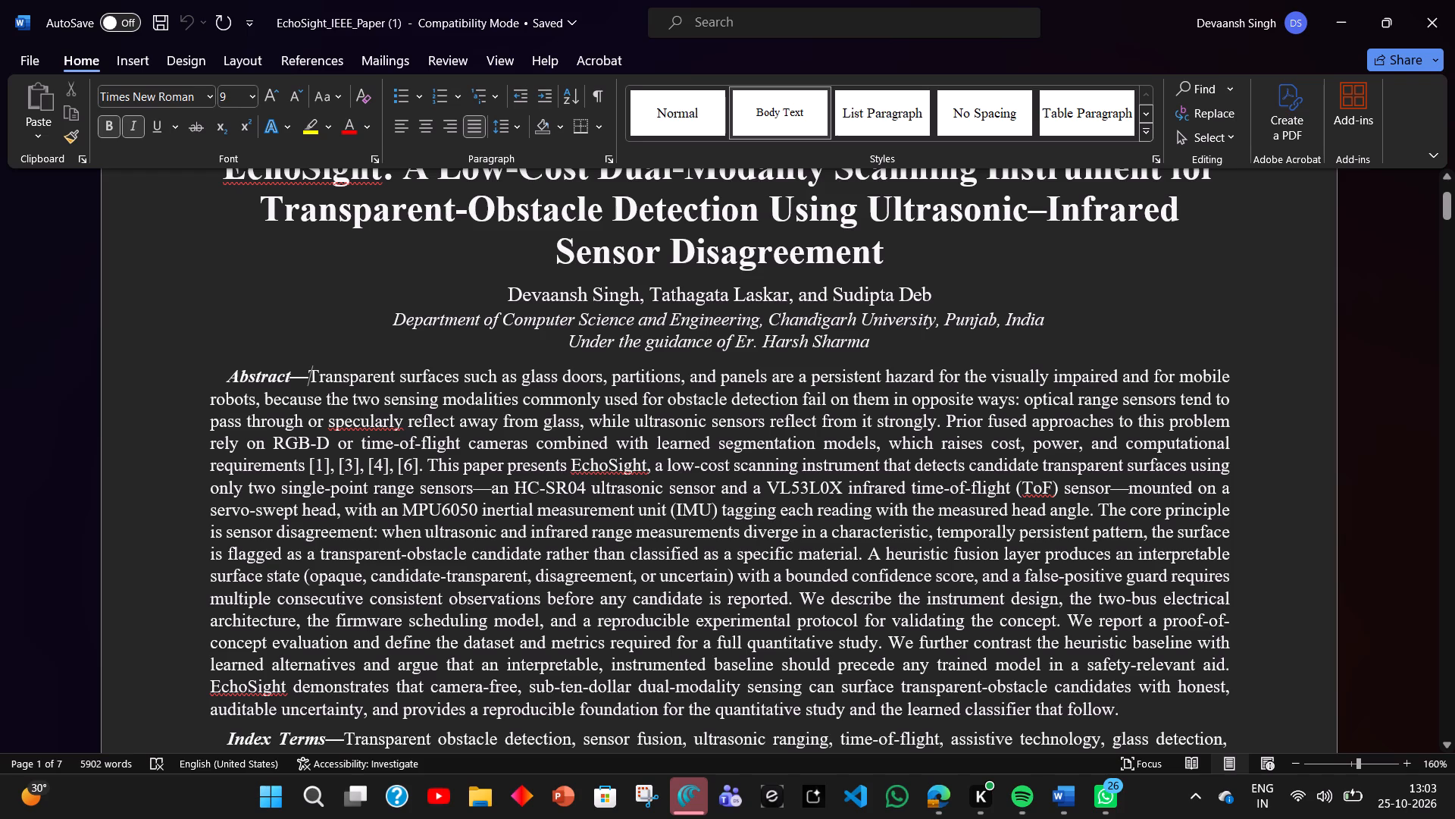
{"action": "scroll", "coordinate": [562, 444], "scroll_direction": "down", "scroll_amount": 1}
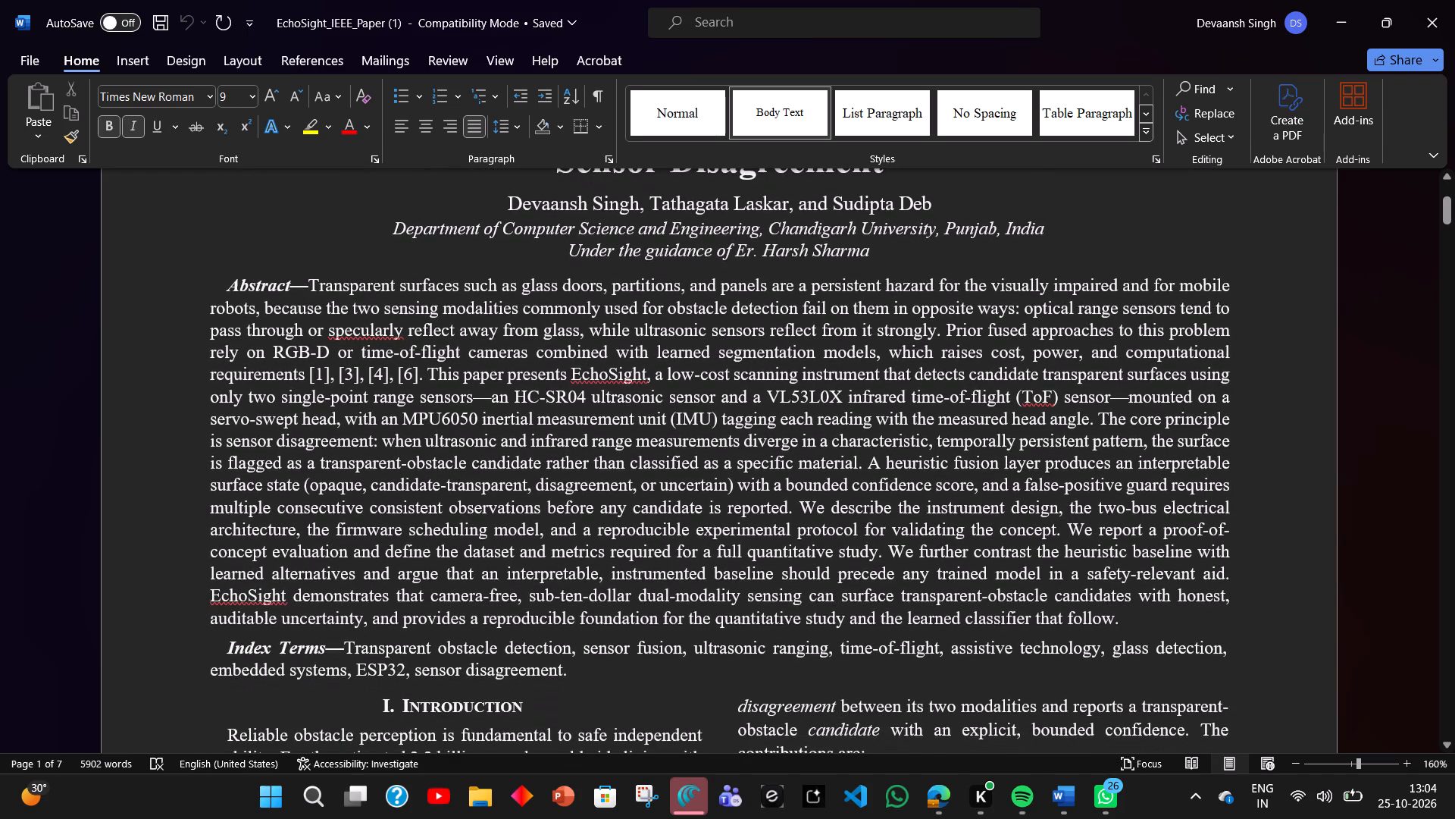
{"action": "scroll", "coordinate": [562, 444], "scroll_direction": "down", "scroll_amount": 1}
Create a new blank Word document.
{"action": "left_click", "coordinate": [21, 54]}
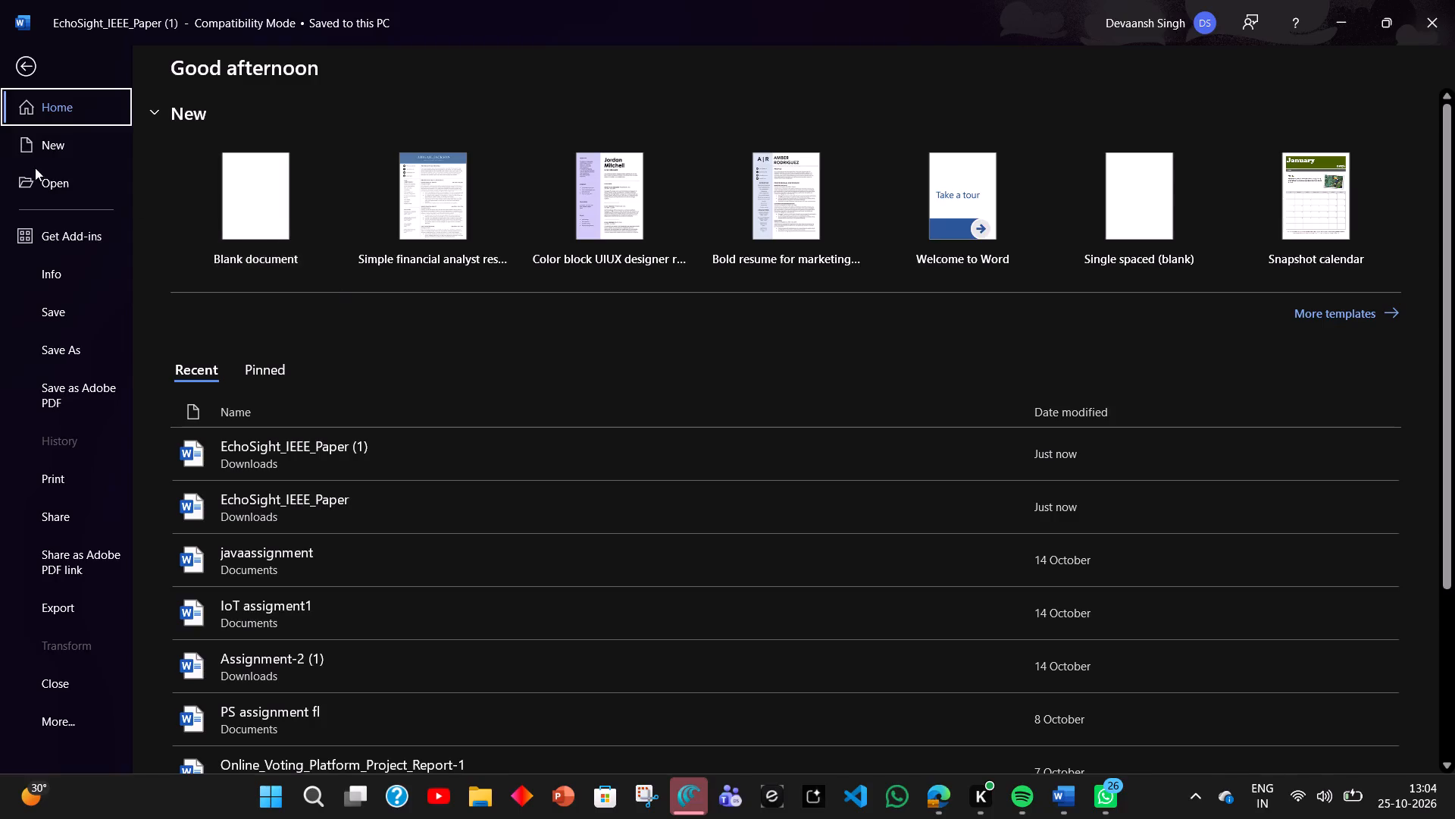
{"action": "left_click", "coordinate": [36, 174]}
{"action": "left_click", "coordinate": [55, 159]}
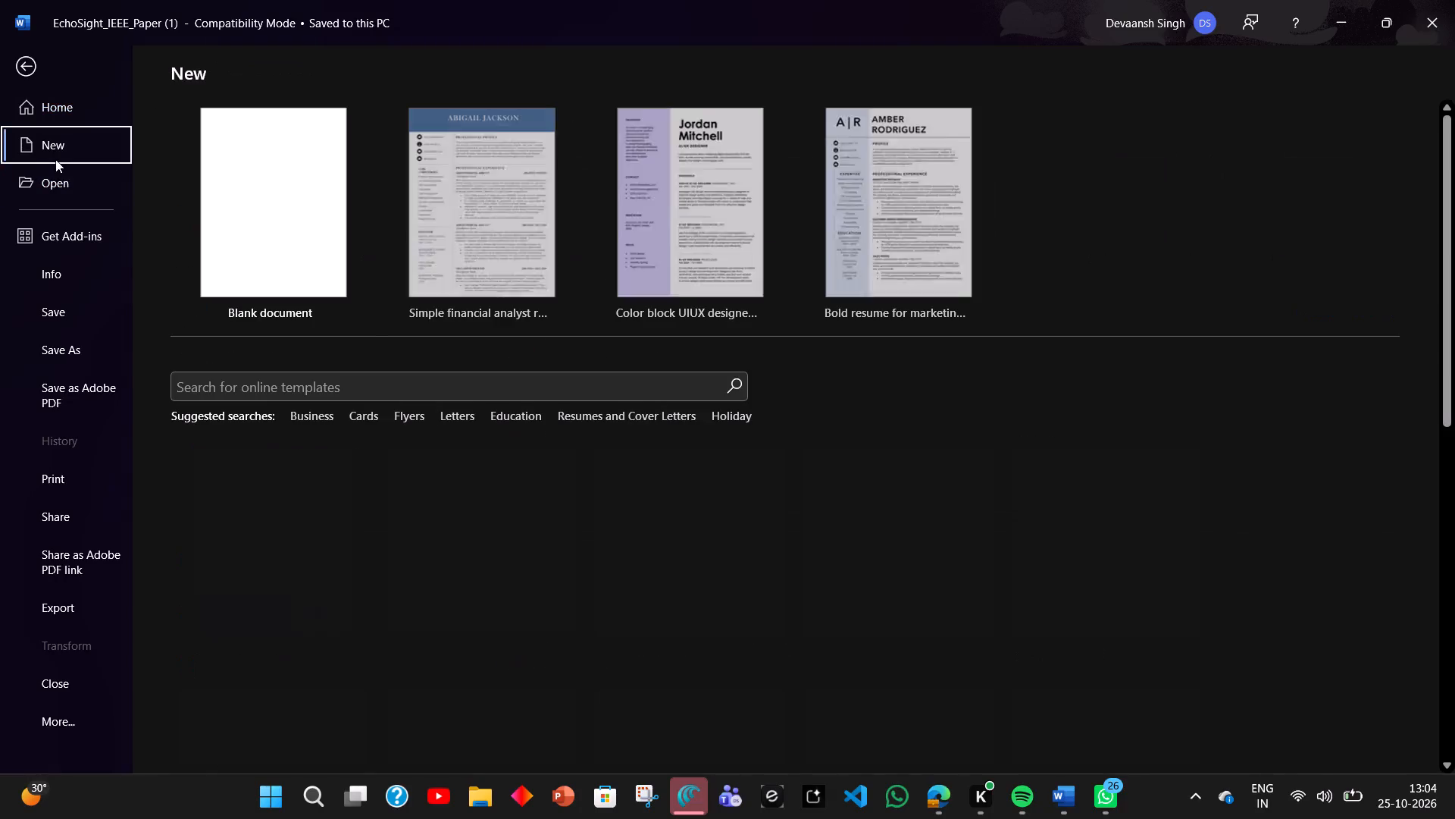
{"action": "left_click", "coordinate": [332, 244]}
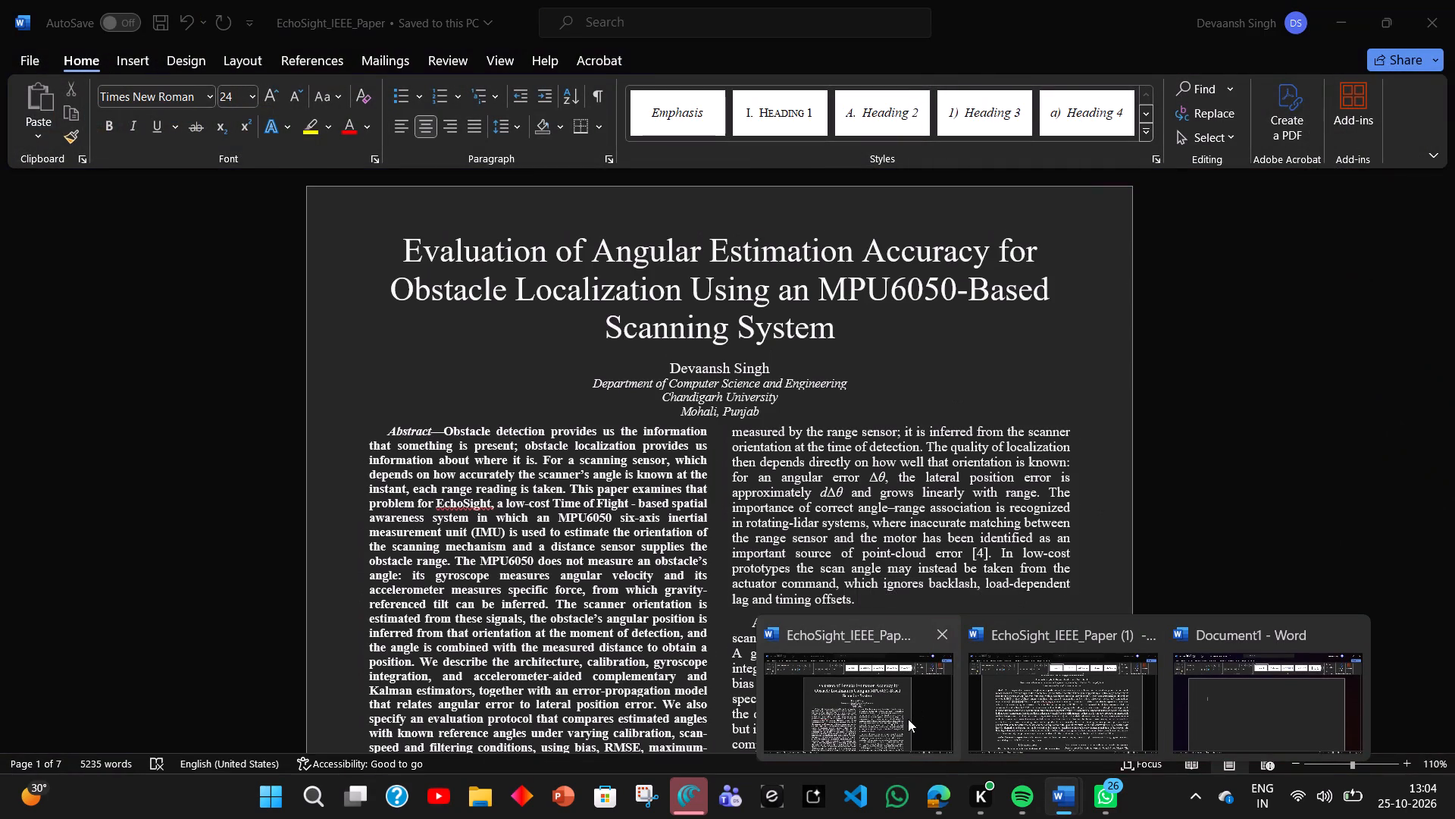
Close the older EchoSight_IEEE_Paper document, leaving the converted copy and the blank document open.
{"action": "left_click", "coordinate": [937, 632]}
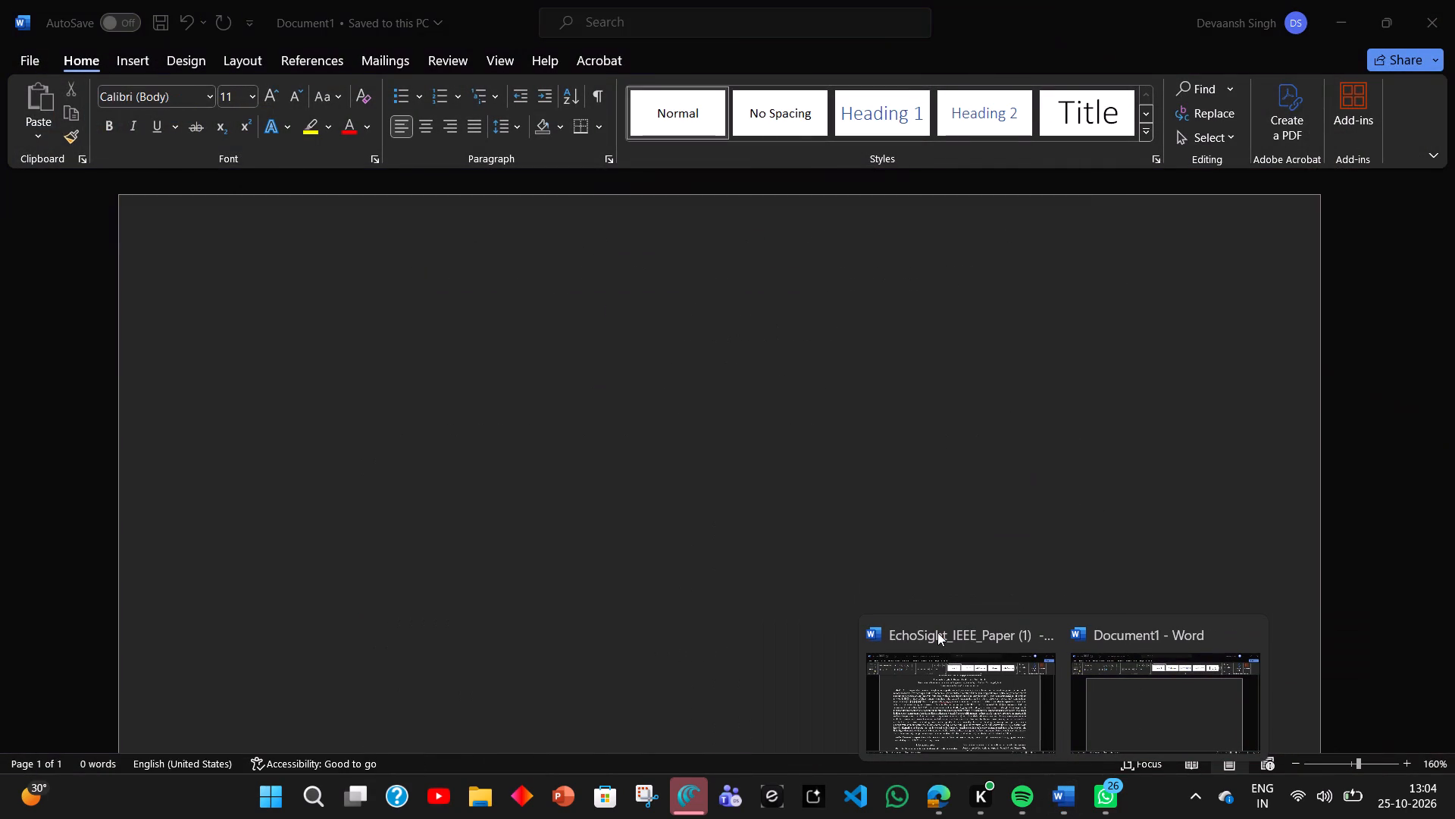
Arrange EchoSight_IEEE_Paper (1) and the blank document side by side.
{"action": "left_click", "coordinate": [1014, 728]}
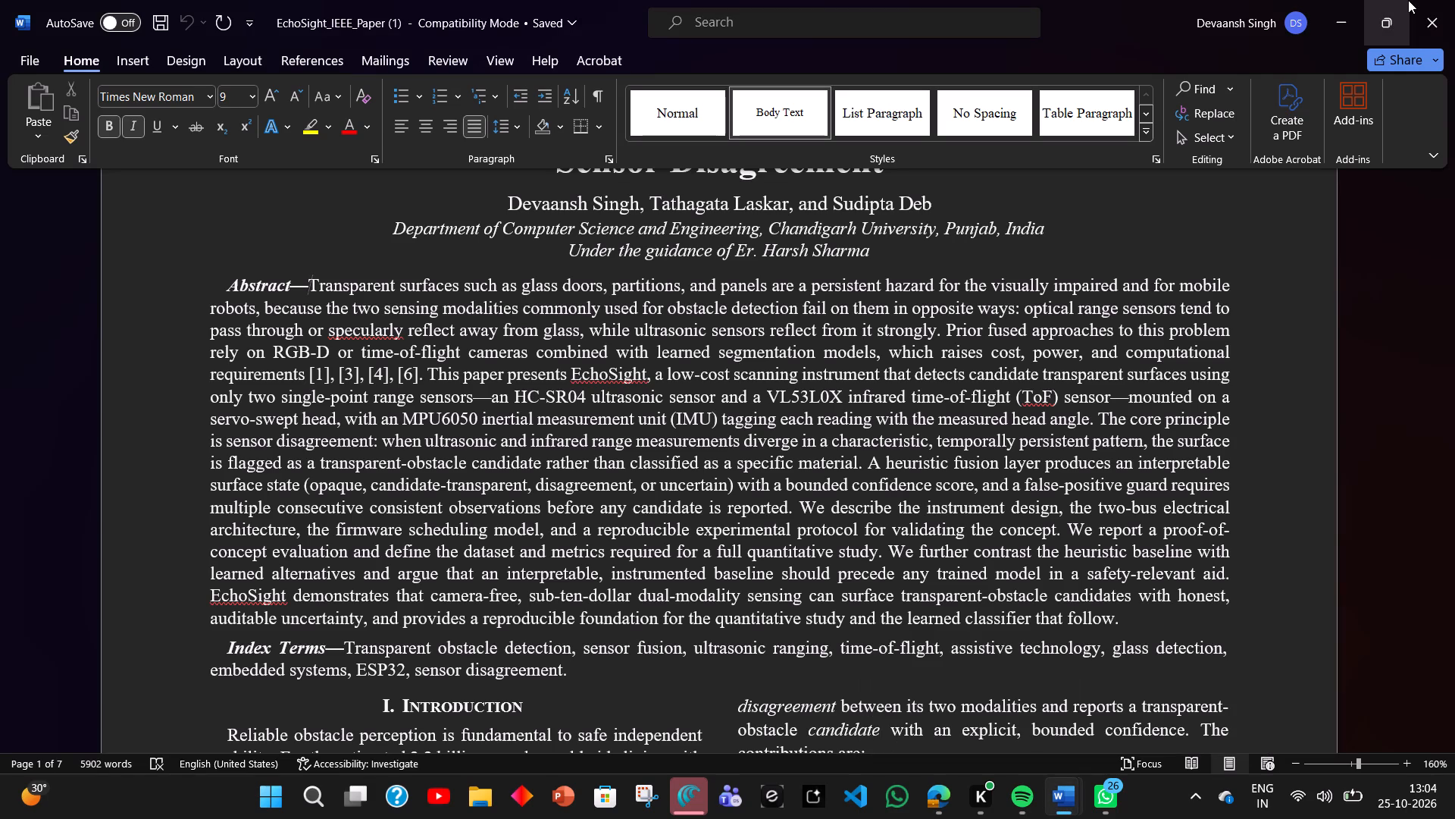
{"action": "left_click", "coordinate": [1259, 62]}
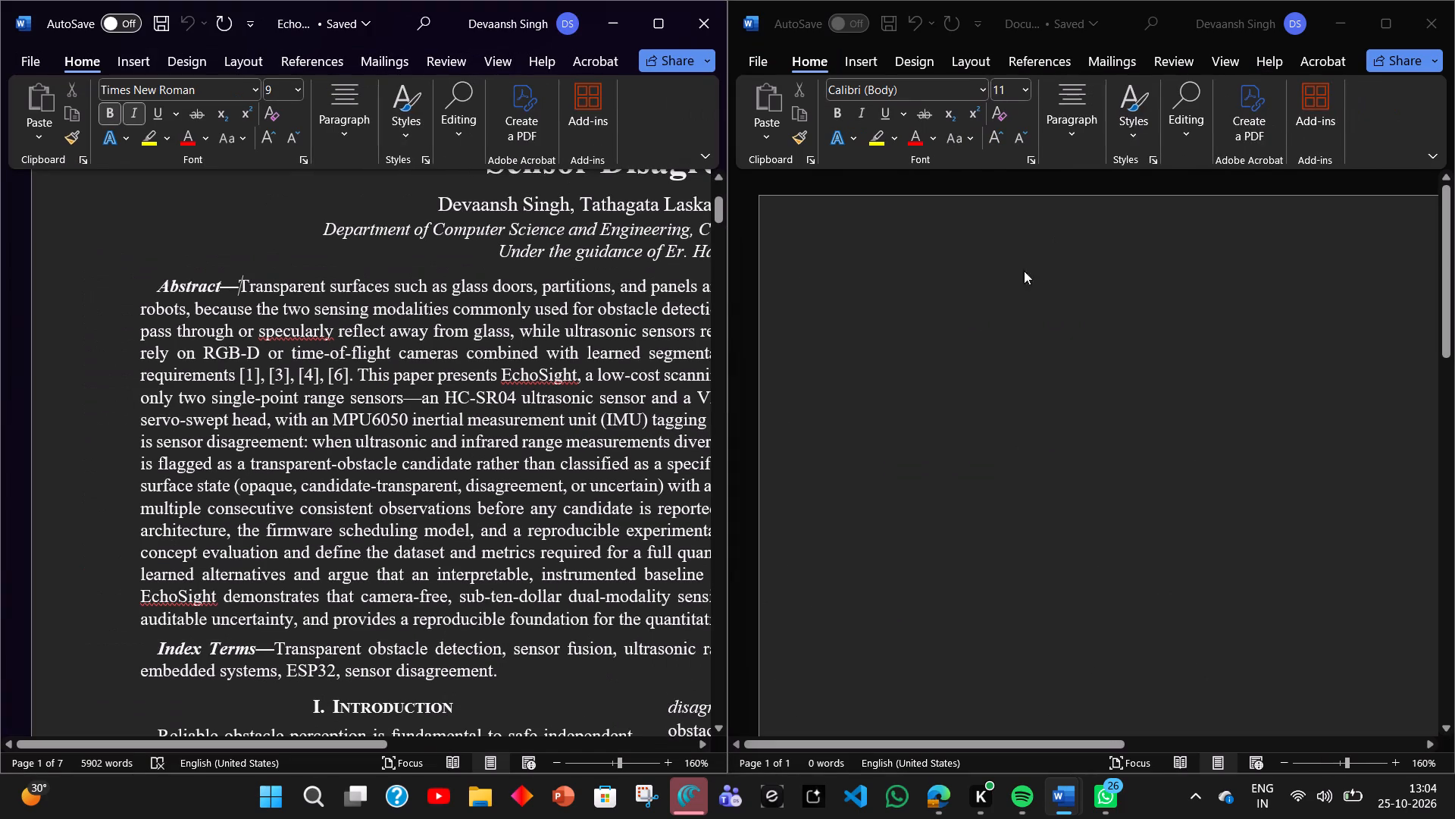
Begin rewording the abstract in the blank document with "There are numerous transparent surfaces such as".
{"action": "scroll", "coordinate": [971, 317], "scroll_direction": "up", "scroll_amount": 1}
{"action": "left_click", "coordinate": [971, 317]}
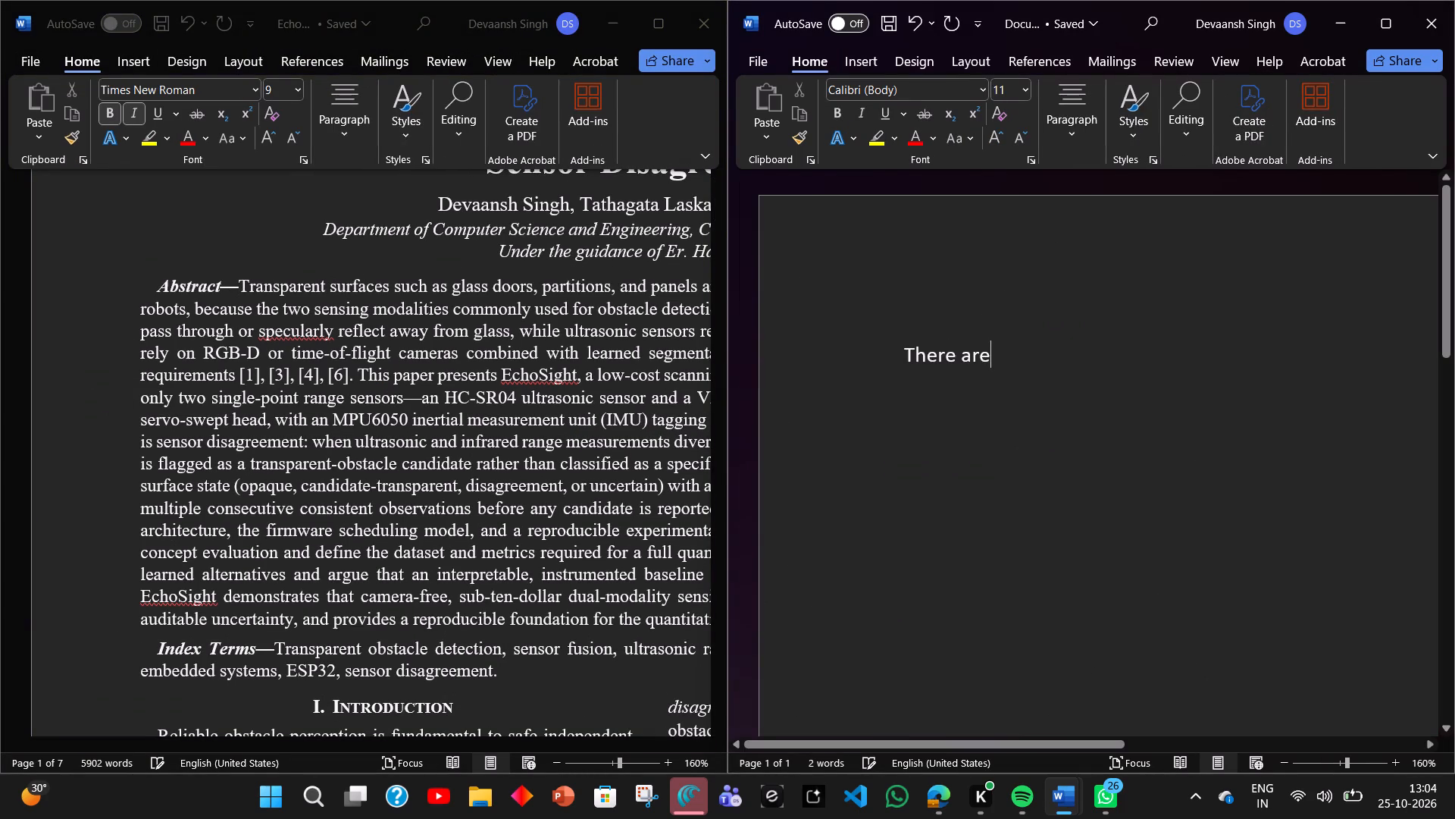
{"action": "scroll", "coordinate": [398, 491], "scroll_direction": "down", "scroll_amount": 7, "text": "ctrl"}
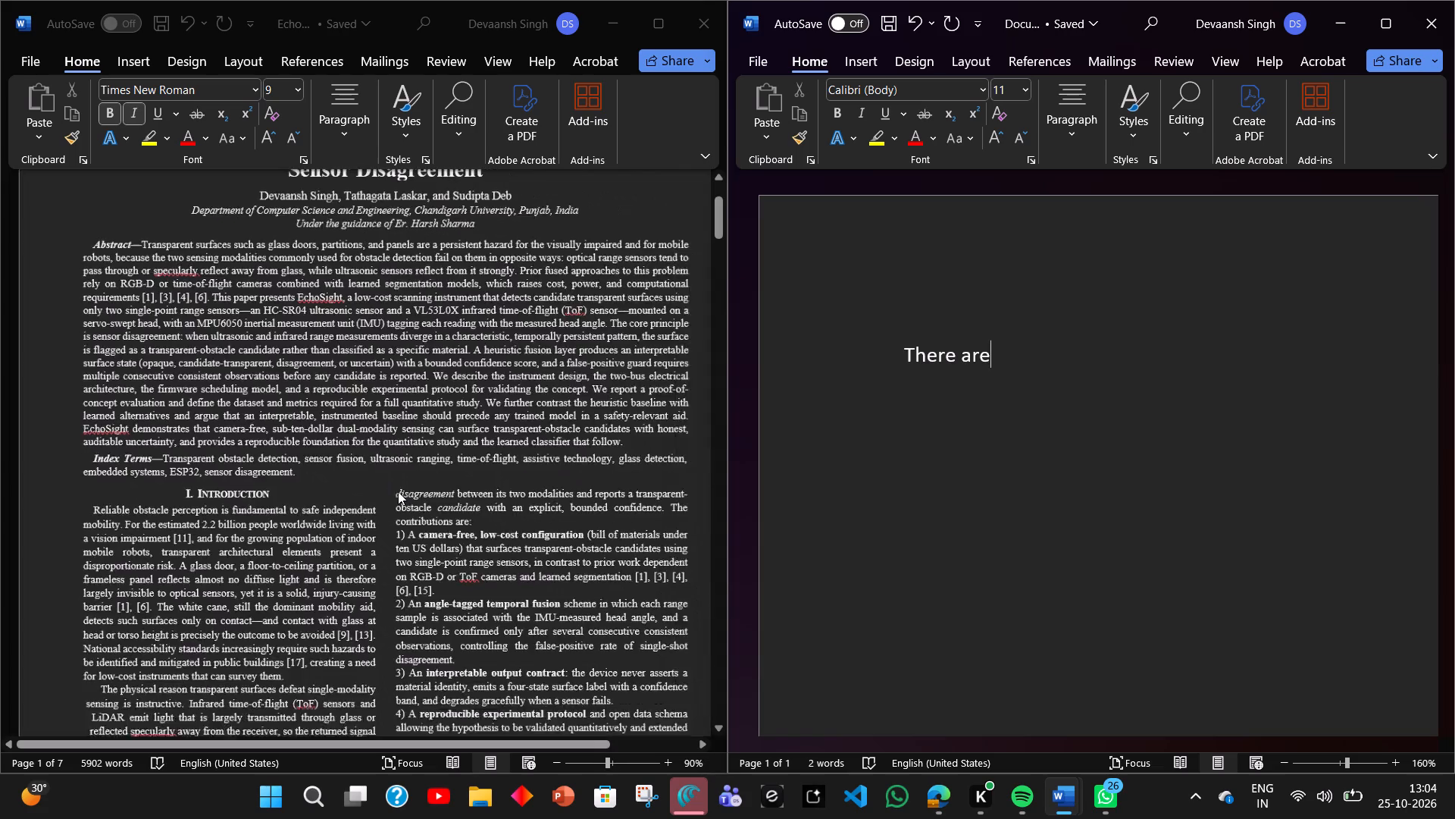
{"action": "scroll", "coordinate": [398, 491], "scroll_direction": "down", "scroll_amount": 1, "text": "ctrl"}
{"action": "scroll", "coordinate": [398, 491], "scroll_direction": "up", "scroll_amount": 3}
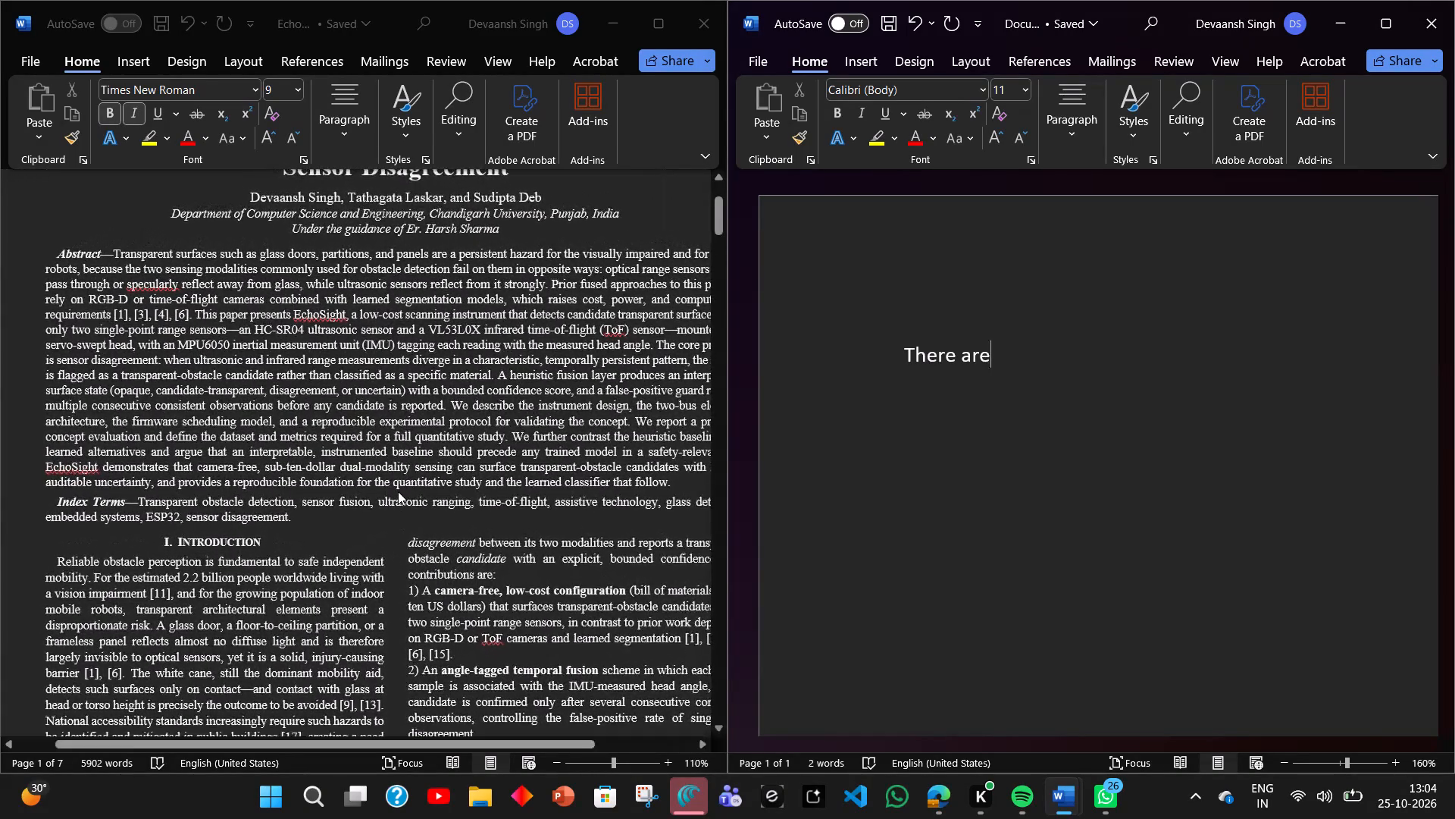
{"action": "scroll", "coordinate": [398, 491], "scroll_direction": "up", "scroll_amount": 1}
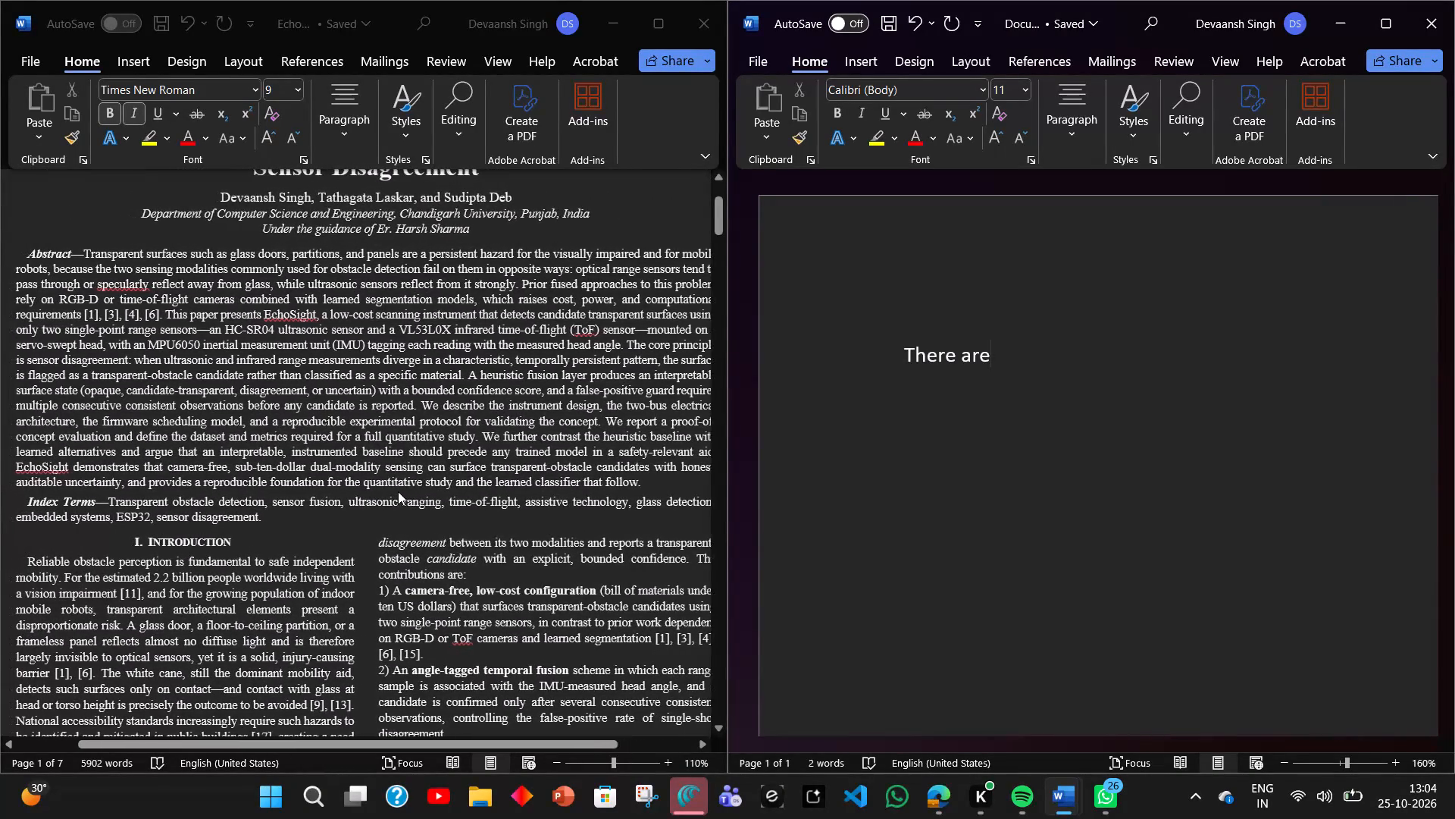
{"action": "scroll", "coordinate": [398, 491], "scroll_direction": "up", "scroll_amount": 1}
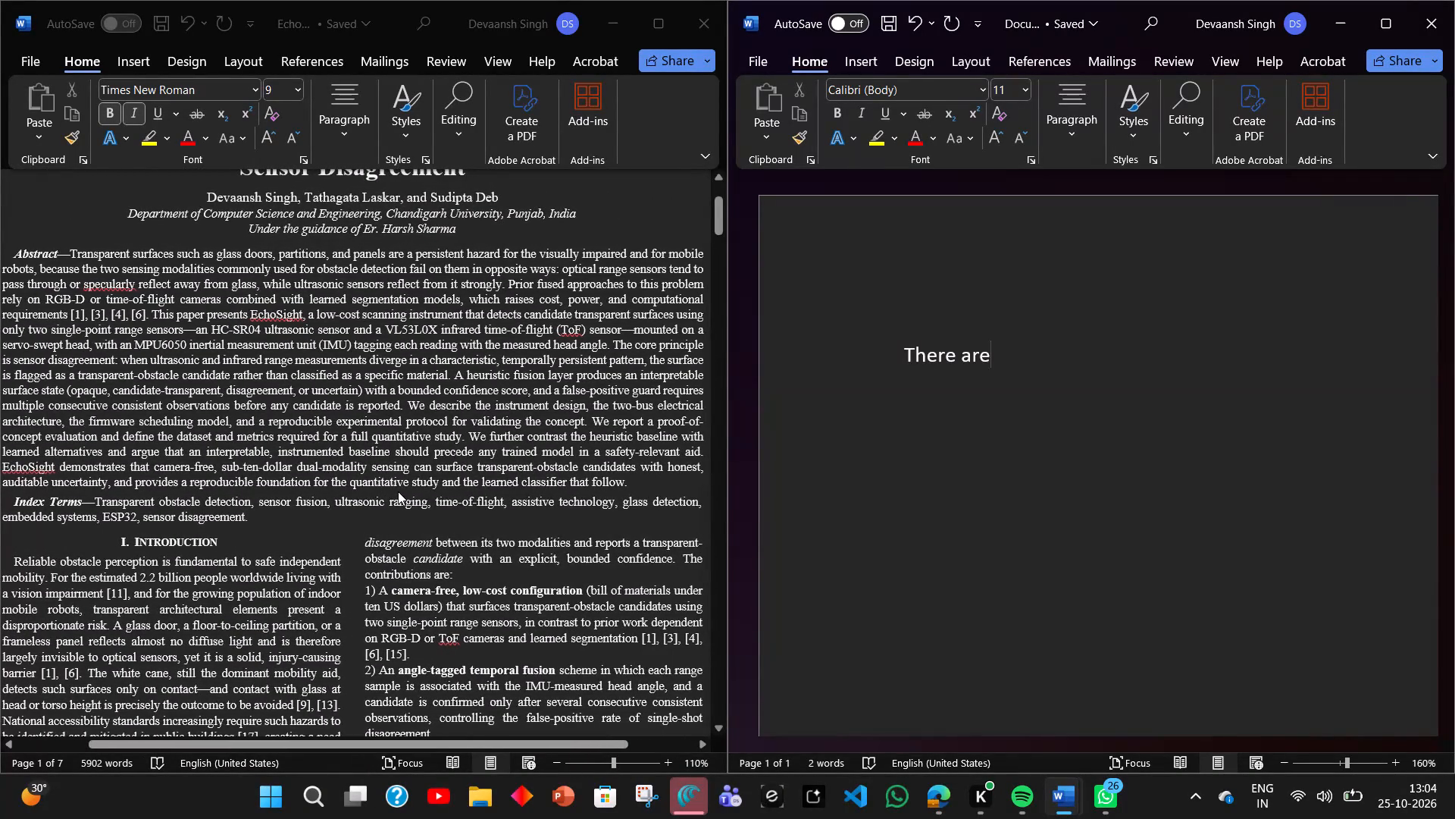
{"action": "scroll", "coordinate": [398, 491], "scroll_direction": "down", "scroll_amount": 1, "text": "ctrl"}
{"action": "scroll", "coordinate": [502, 450], "scroll_direction": "right", "scroll_amount": 1}
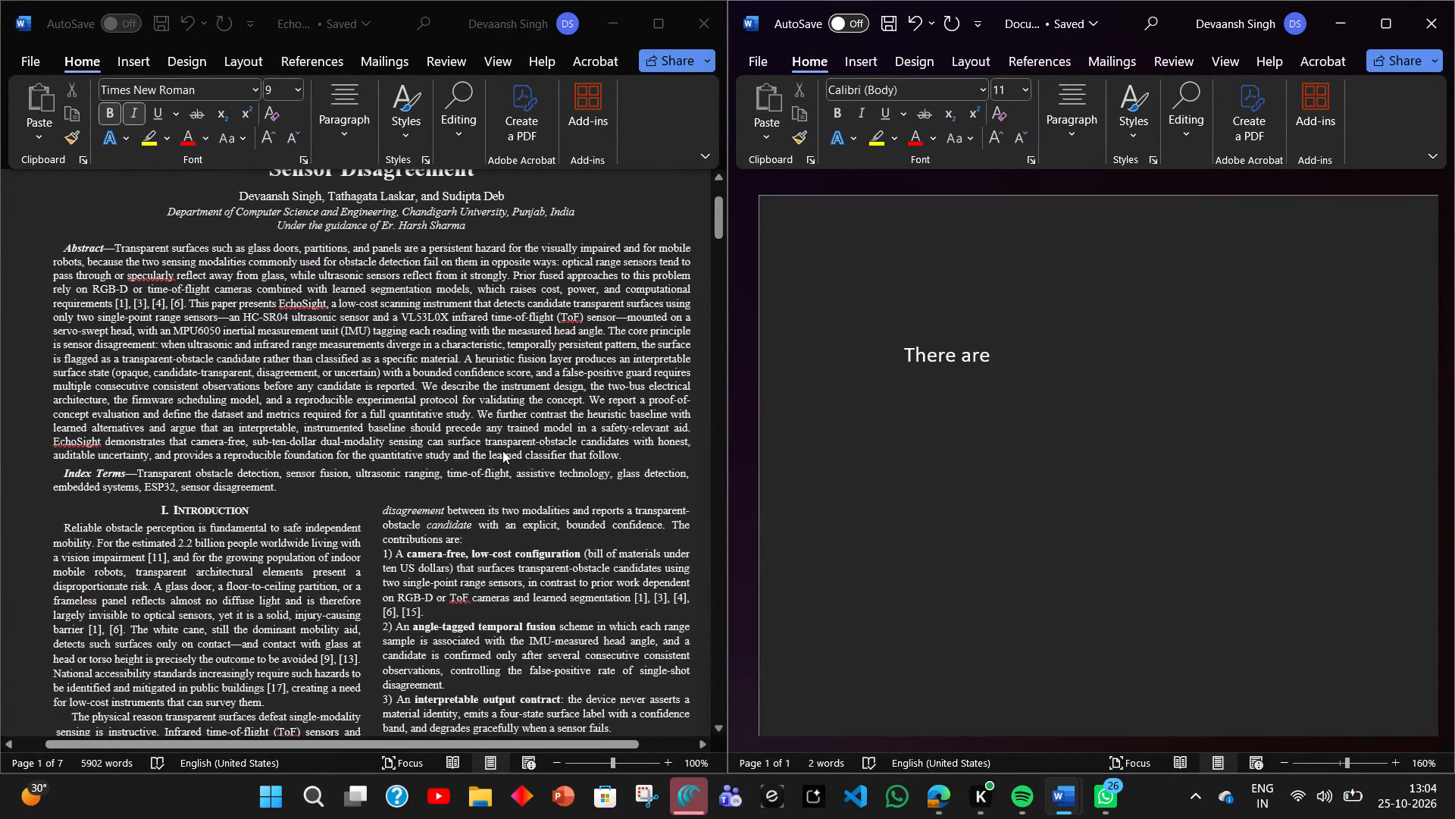
{"action": "scroll", "coordinate": [502, 450], "scroll_direction": "right", "scroll_amount": 1}
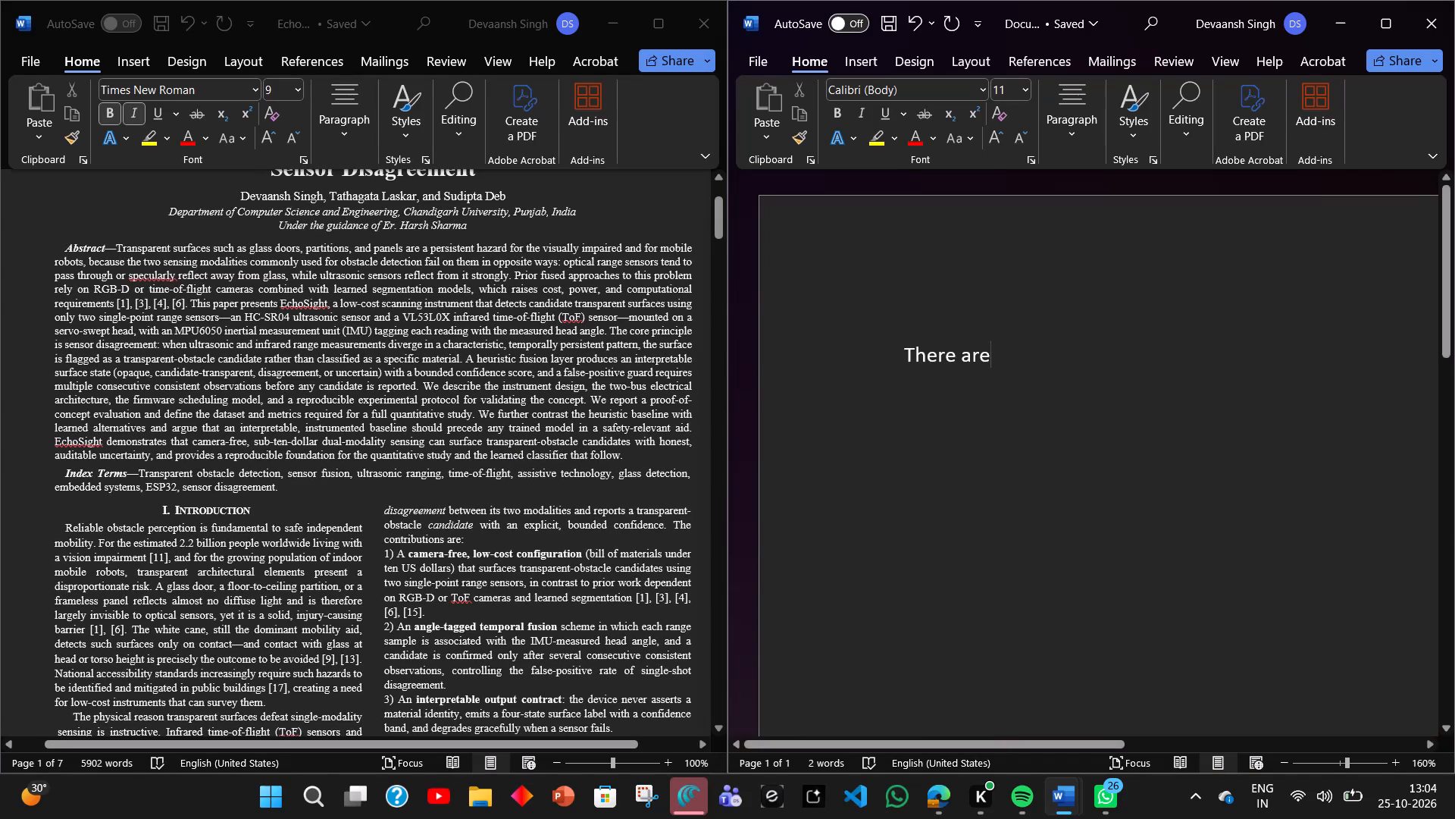
{"action": "key", "text": "space"}
{"action": "type", "text": "numerous"}
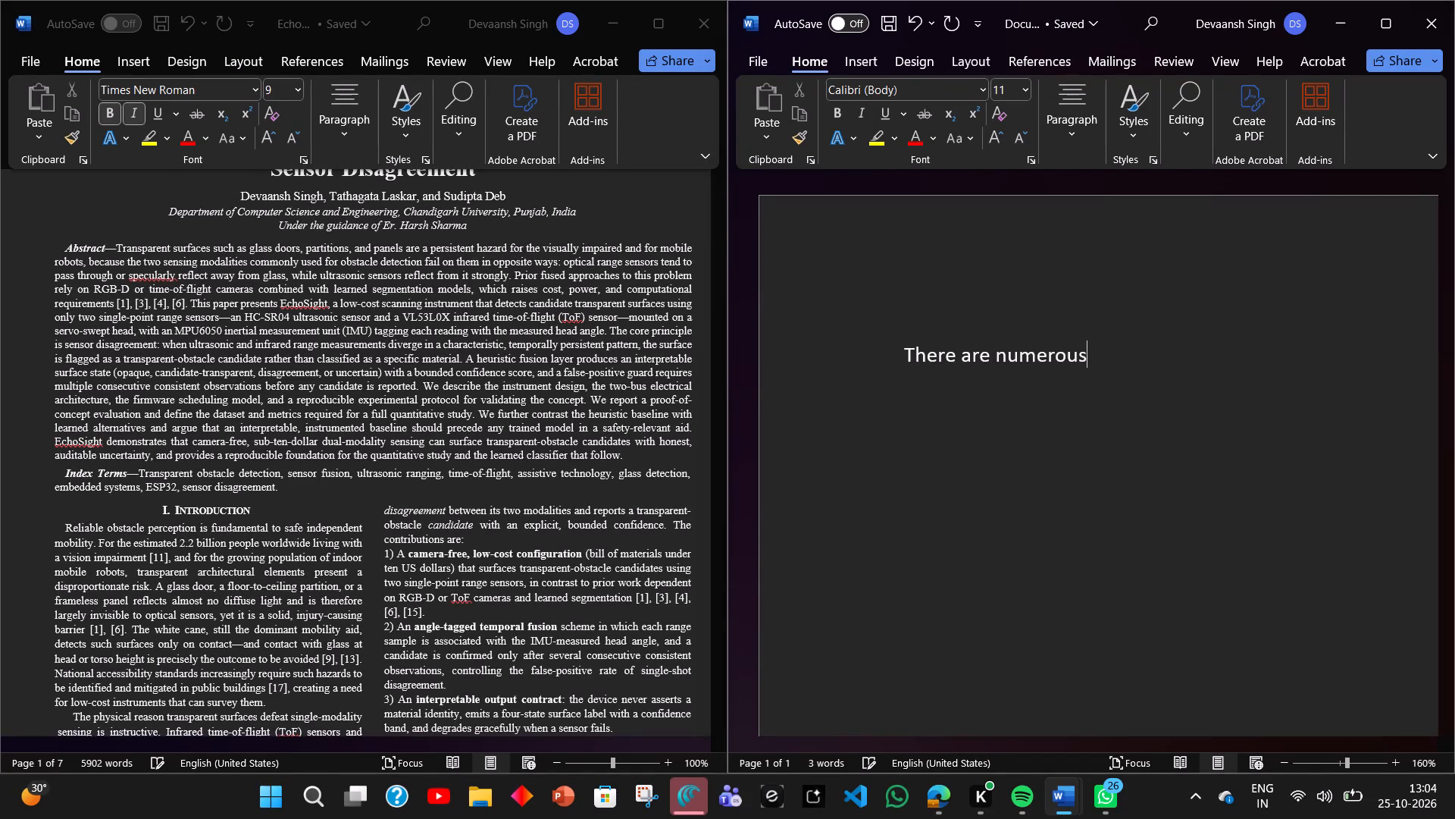
{"action": "key", "text": "space"}
{"action": "type", "text": "tra"}
{"action": "type", "text": "nsparent surfaces s"}
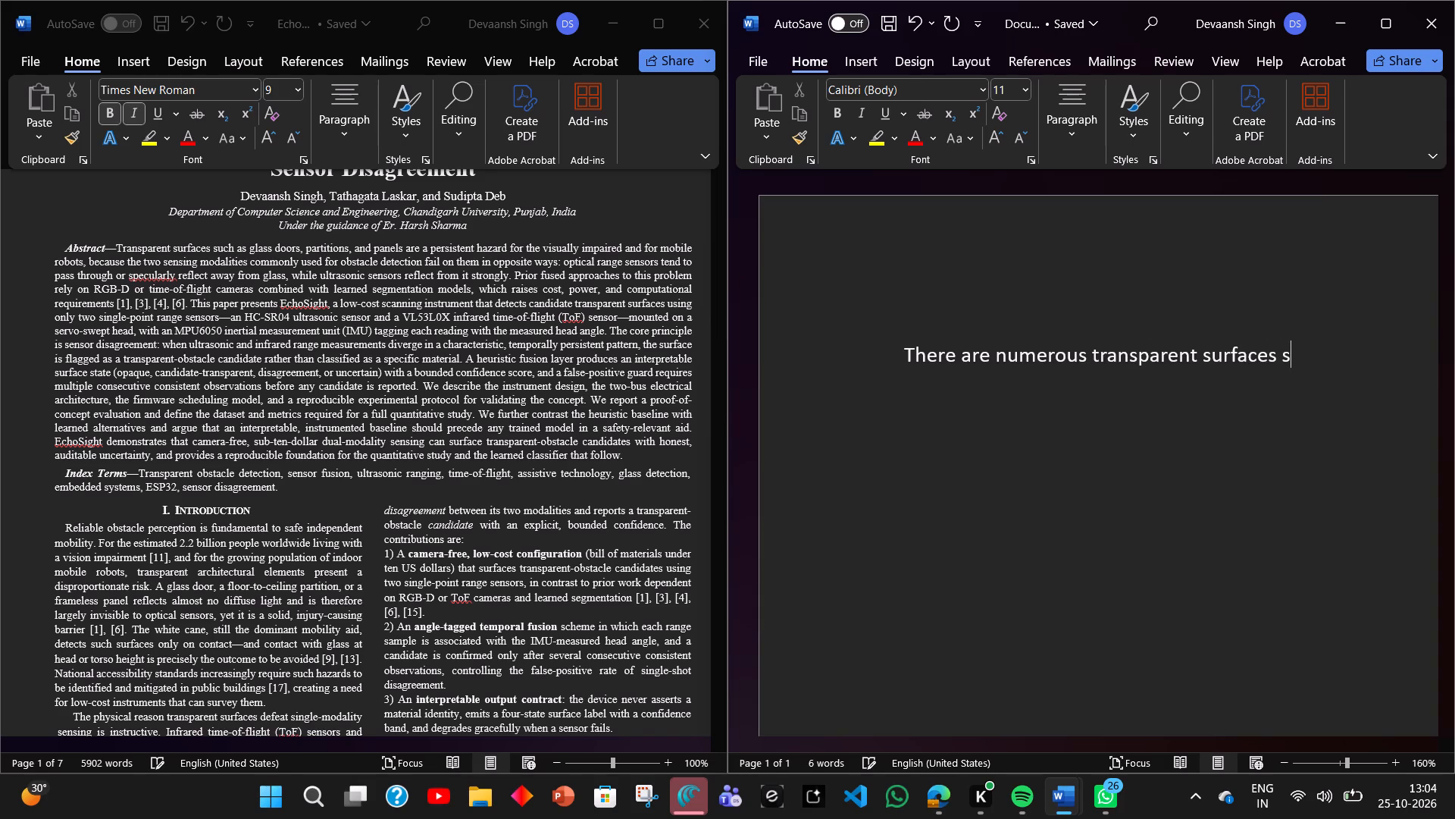
{"action": "type", "text": "uch as"}
{"action": "key", "text": "space"}
Replace the trailing "such as" in the new sentence with "around us in the real world".
{"action": "key", "text": "BackSpace"}
{"action": "key", "text": "BackSpace"}
{"action": "key", "text": "BackSpace"}
{"action": "key", "text": "BackSpace"}
{"action": "key", "text": "BackSpace"}
{"action": "key", "text": "BackSpace"}
{"action": "key", "text": "BackSpace"}
{"action": "key", "text": "BackSpace"}
{"action": "key", "text": "BackSpace"}
{"action": "key", "text": "BackSpace"}
{"action": "key", "text": "BackSpace"}
{"action": "key", "text": "BackSpace"}
{"action": "key", "text": "BackSpace"}
{"action": "key", "text": "BackSpace"}
{"action": "key", "text": "BackSpace"}
{"action": "key", "text": "BackSpace"}
{"action": "key", "text": "BackSpace"}
{"action": "key", "text": "BackSpace"}
{"action": "key", "text": "BackSpace"}
{"action": "key", "text": "BackSpace"}
{"action": "key", "text": "BackSpace"}
{"action": "key", "text": "BackSpace"}
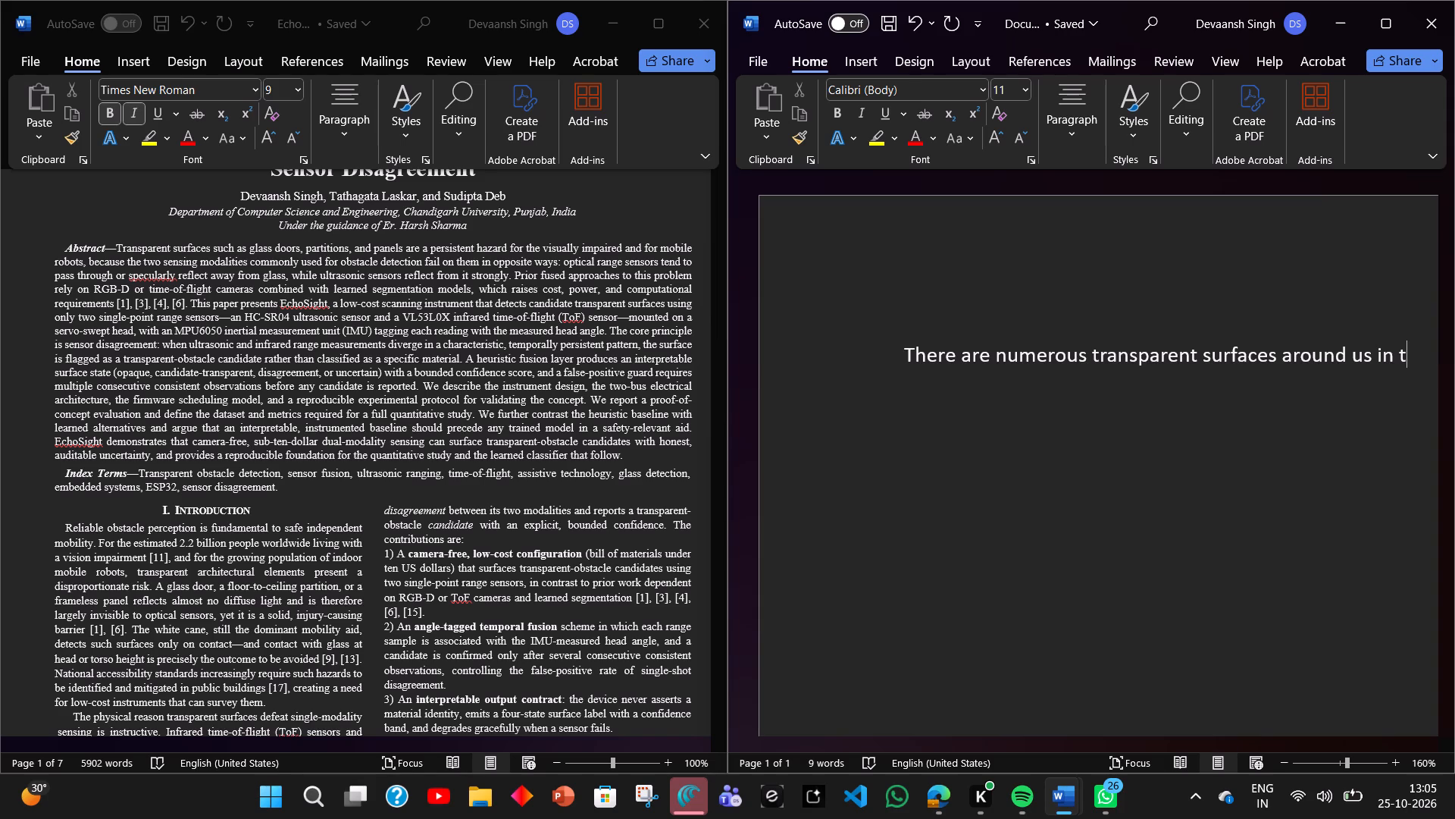
{"action": "type", "text": "he real world"}
{"action": "key", "text": "space"}
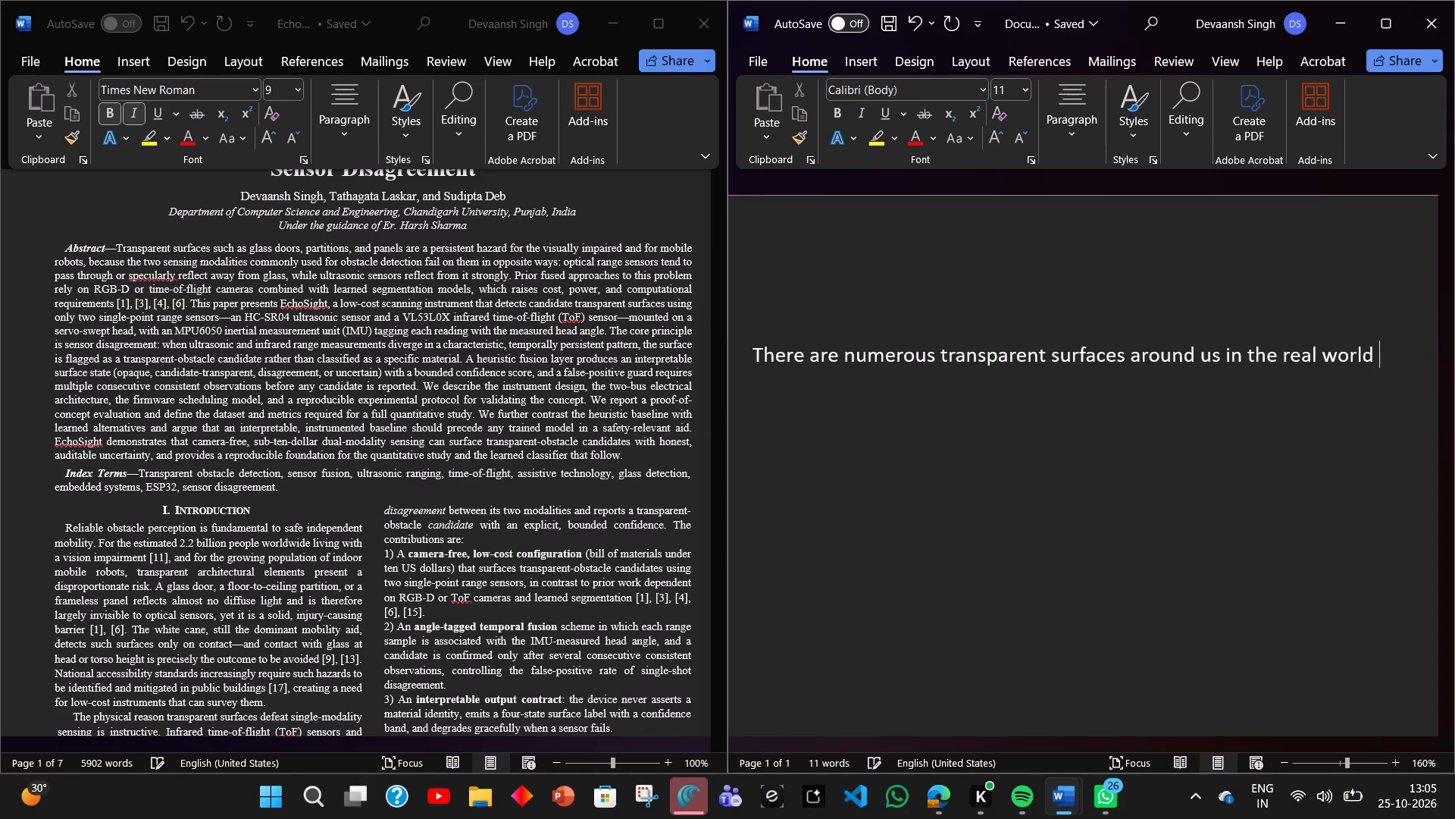
Continue the sentence with the examples "such as glass doors, partitions and panels".
{"action": "type", "text": "such as"}
{"action": "key", "text": "space"}
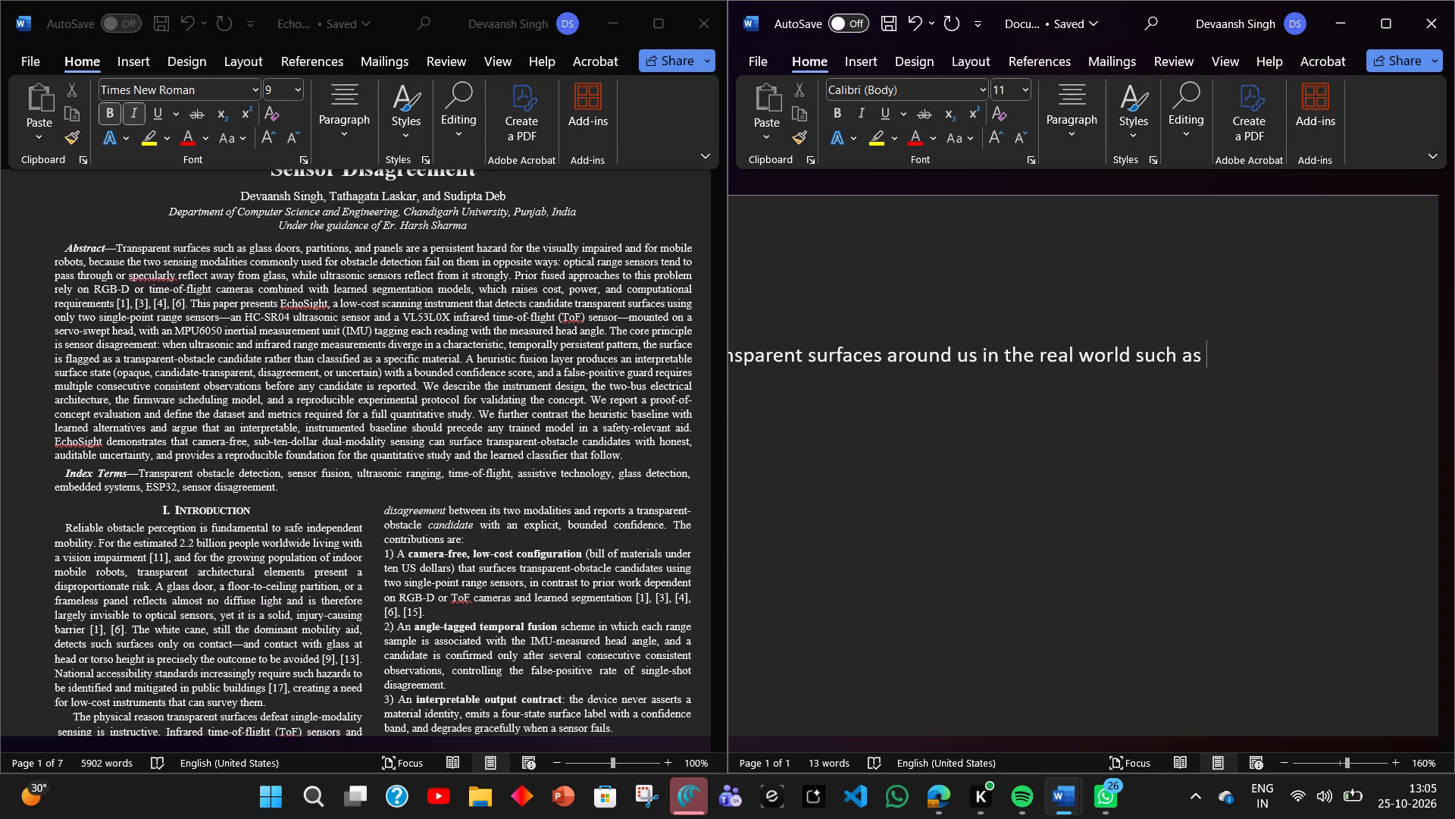
{"action": "type", "text": "glass"}
{"action": "key", "text": "space"}
{"action": "type", "text": "doors,"}
{"action": "key", "text": "space"}
{"action": "type", "text": "partitio"}
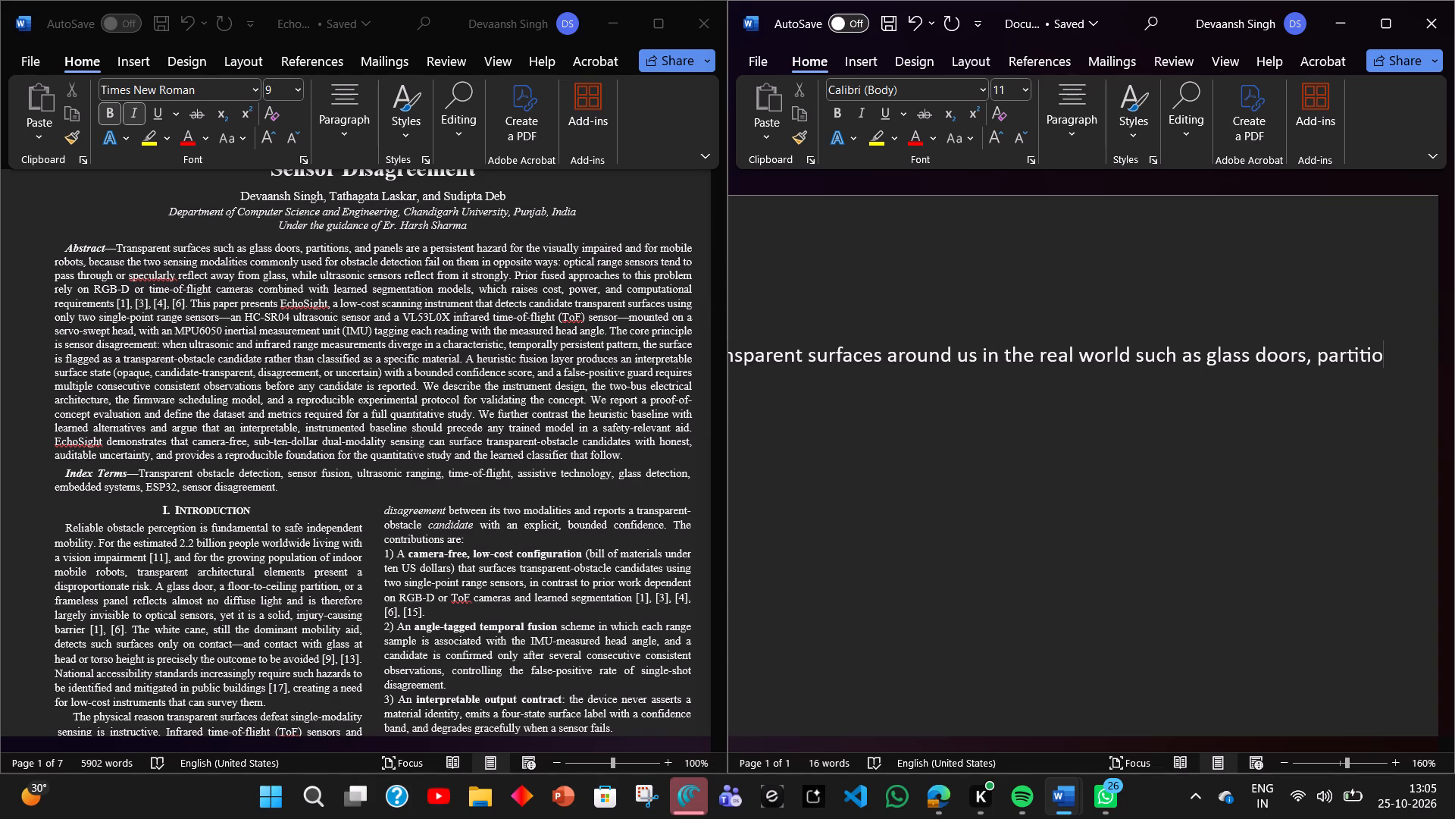
{"action": "type", "text": "ns and panels"}
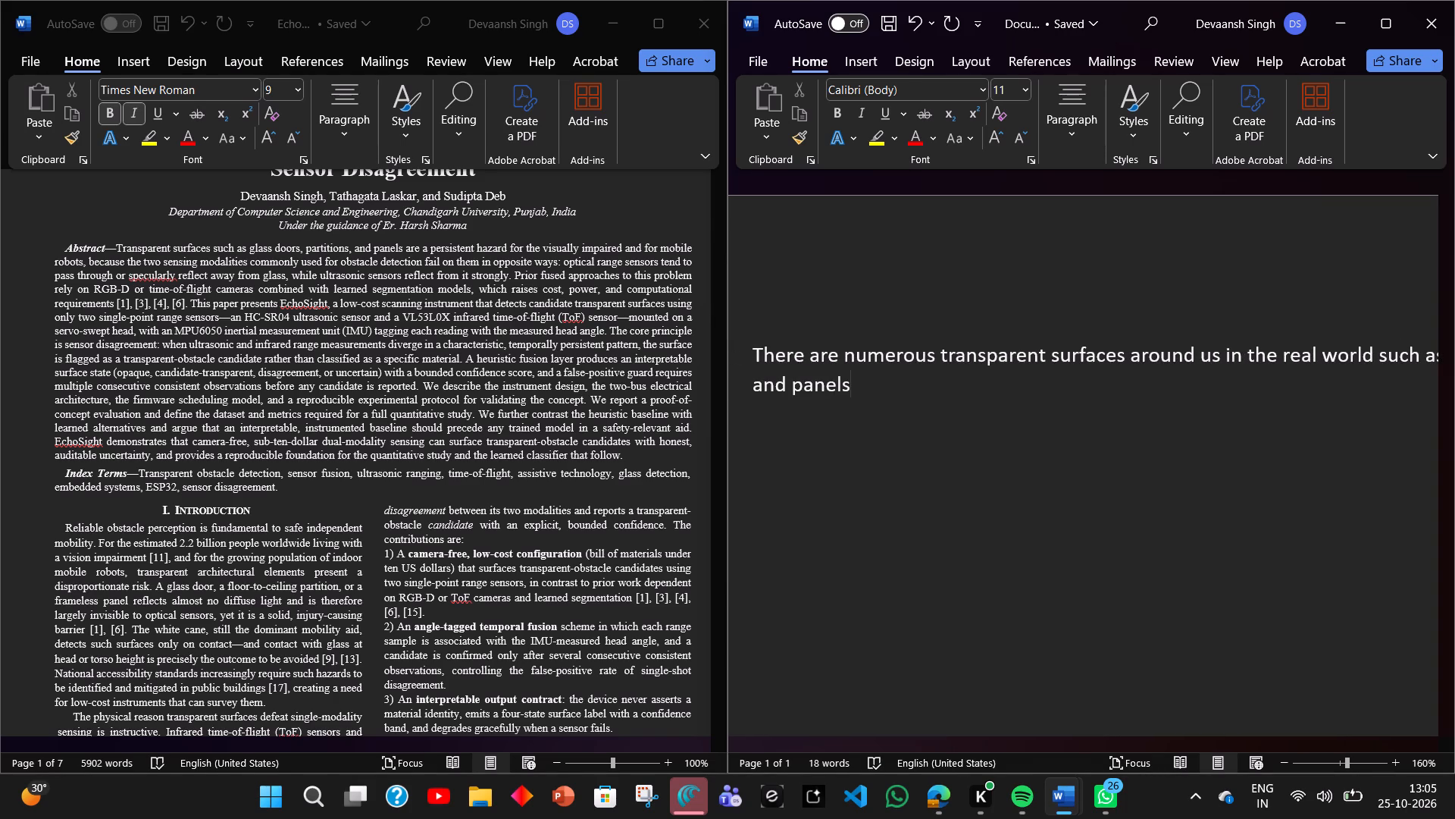
Extend the sentence with ", which are prior to harm visually impaired".
{"action": "type", "text": ", which a"}
{"action": "type", "text": "re"}
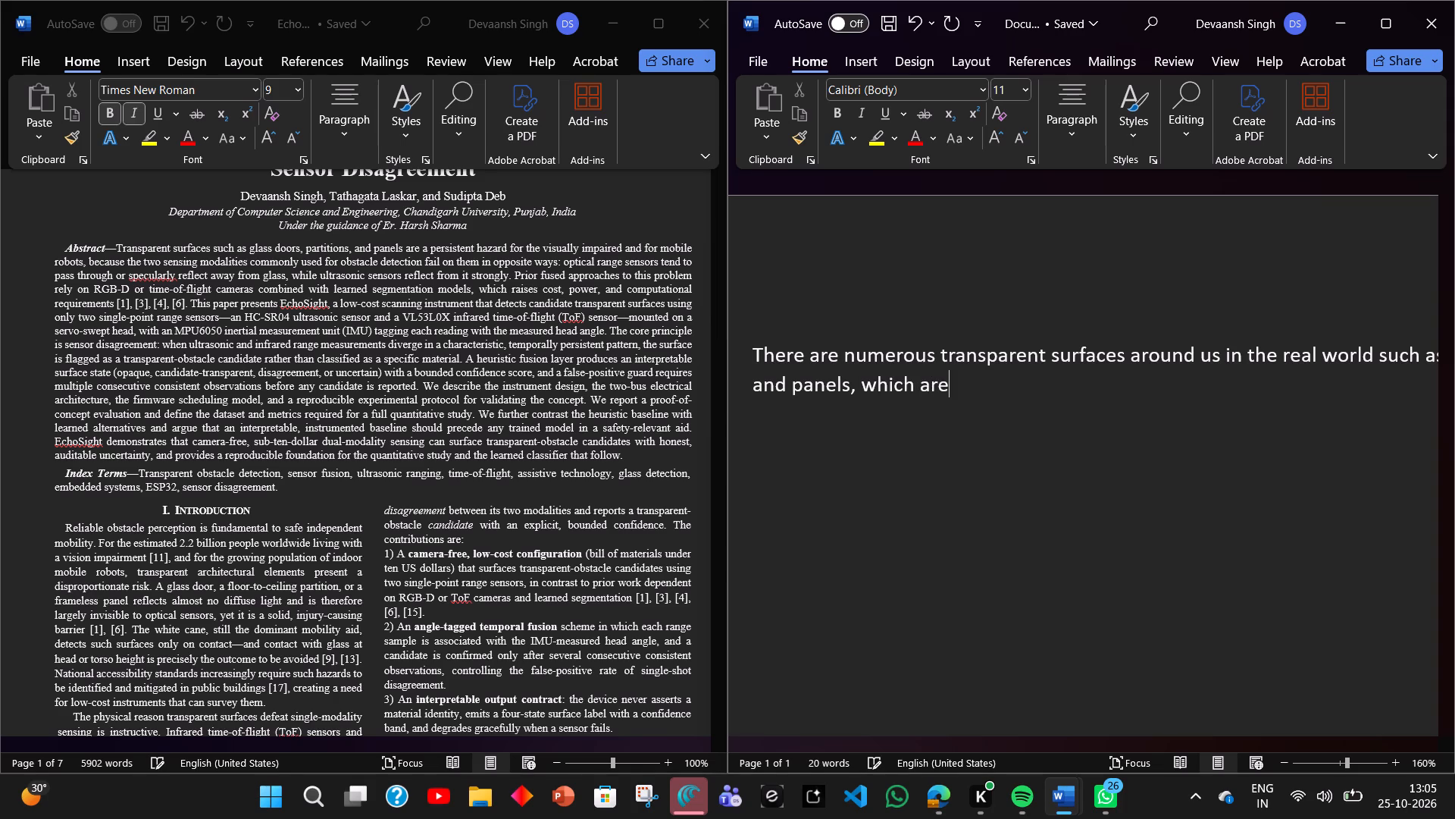
{"action": "key", "text": "space"}
{"action": "type", "text": "prio"}
{"action": "type", "text": "r to"}
{"action": "key", "text": "space"}
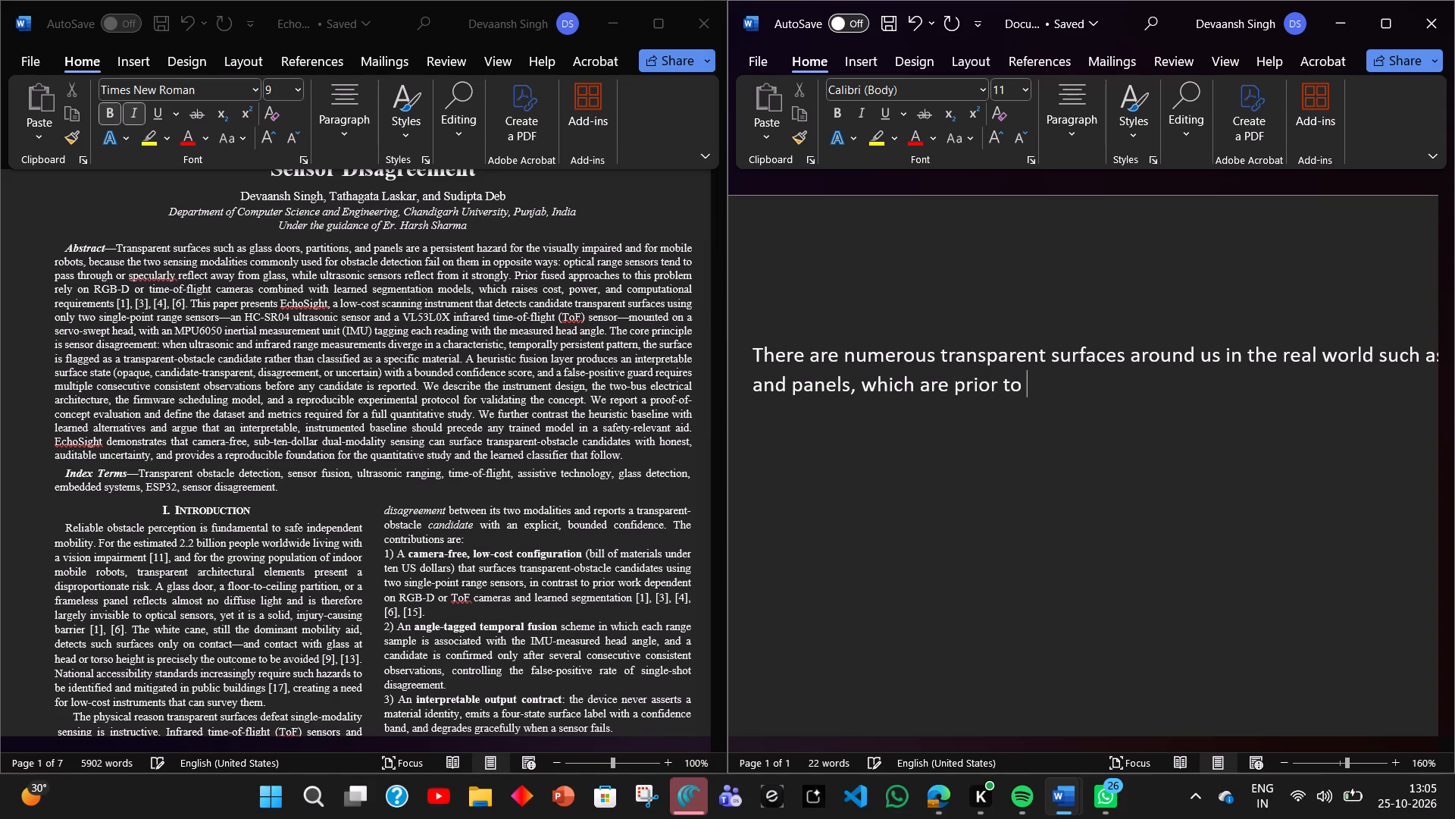
{"action": "type", "text": "harm"}
{"action": "key", "text": "space"}
{"action": "type", "text": "visually impaired"}
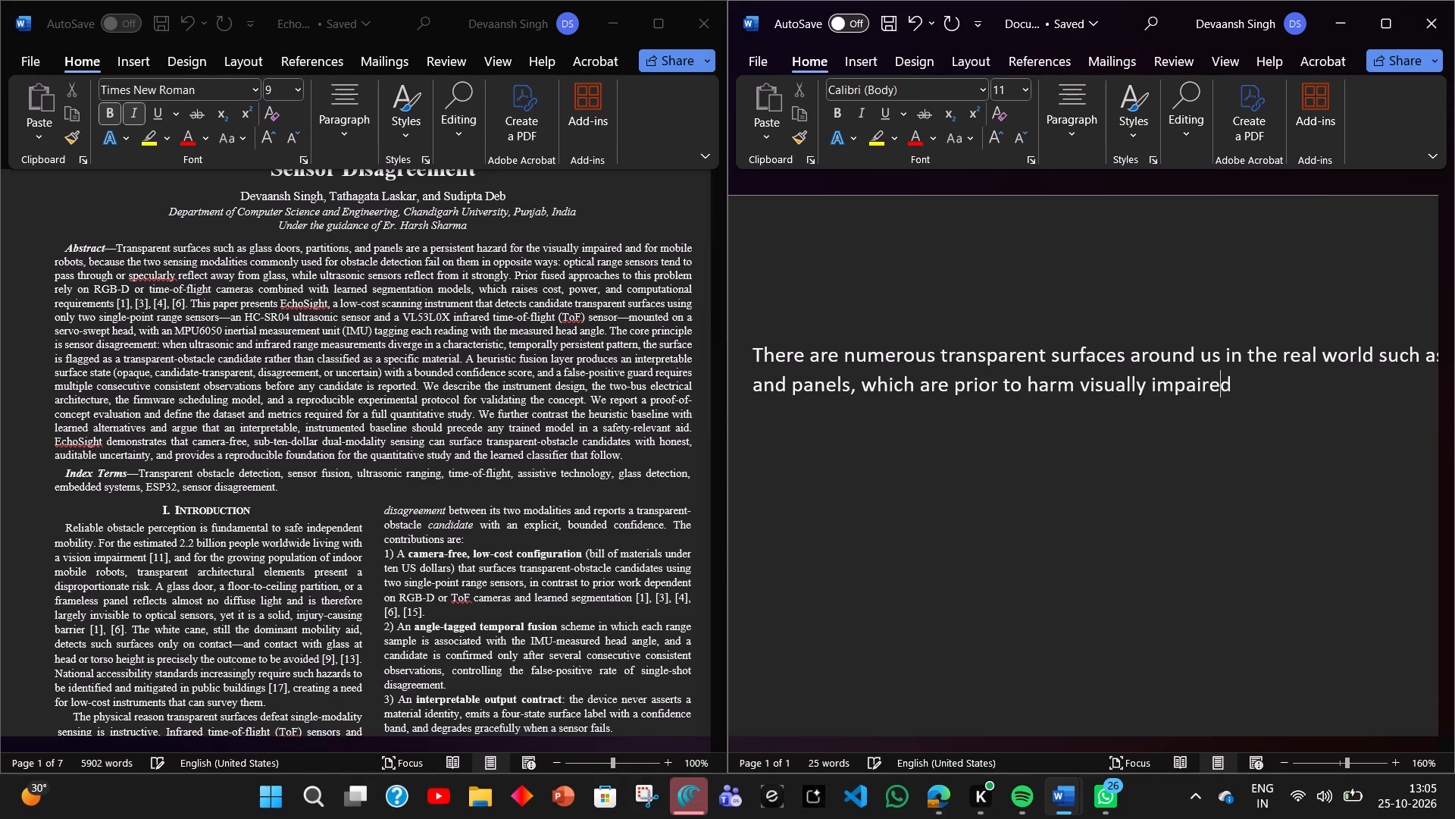
Add "or can be hazardous for mobile robots" to the sentence.
{"action": "key", "text": "space"}
{"action": "type", "text": "or"}
{"action": "key", "text": "space"}
{"action": "type", "text": "ca"}
{"action": "type", "text": "n"}
{"action": "key", "text": "space"}
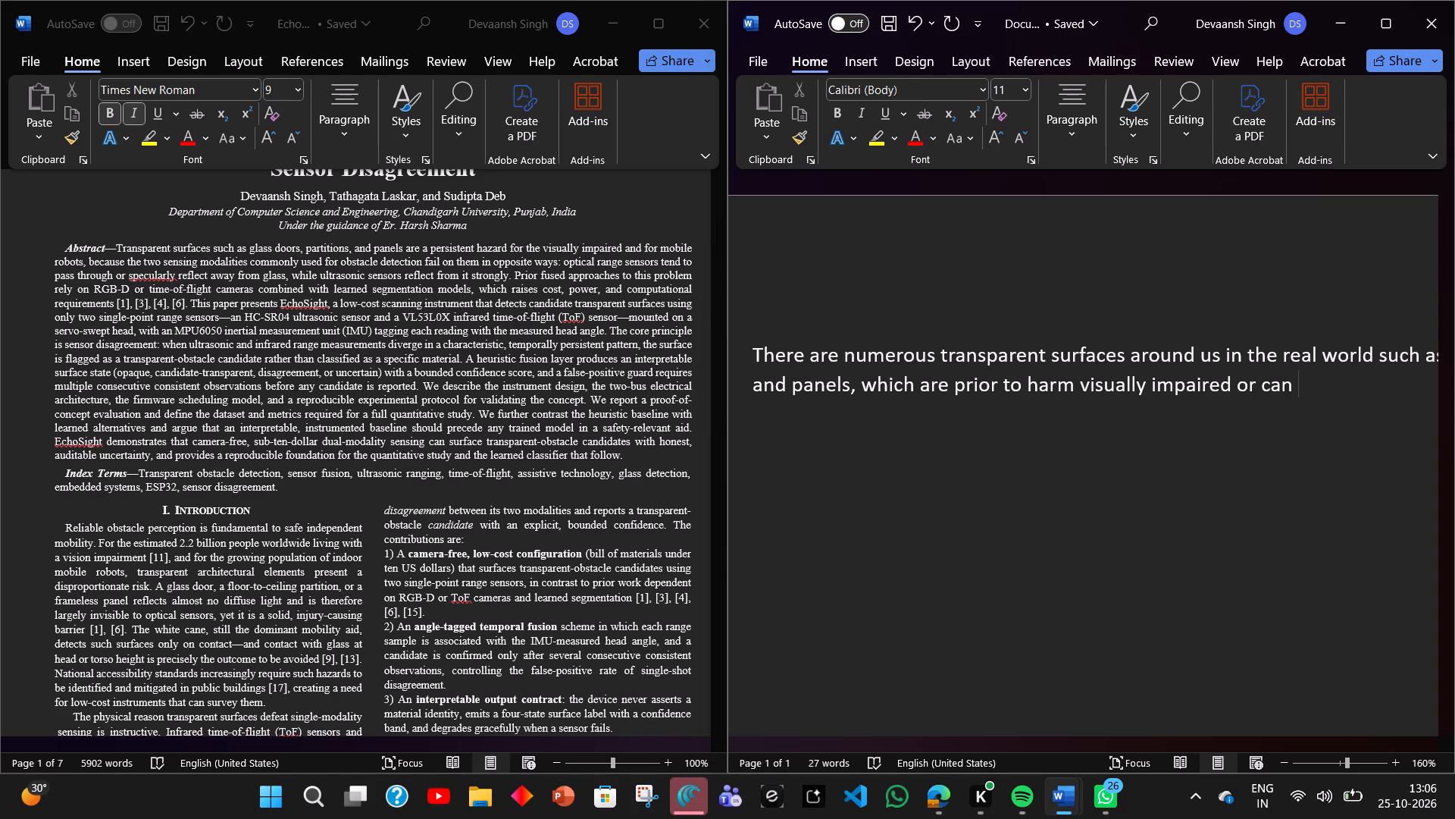
{"action": "type", "text": "be hazardous"}
{"action": "key", "text": "space"}
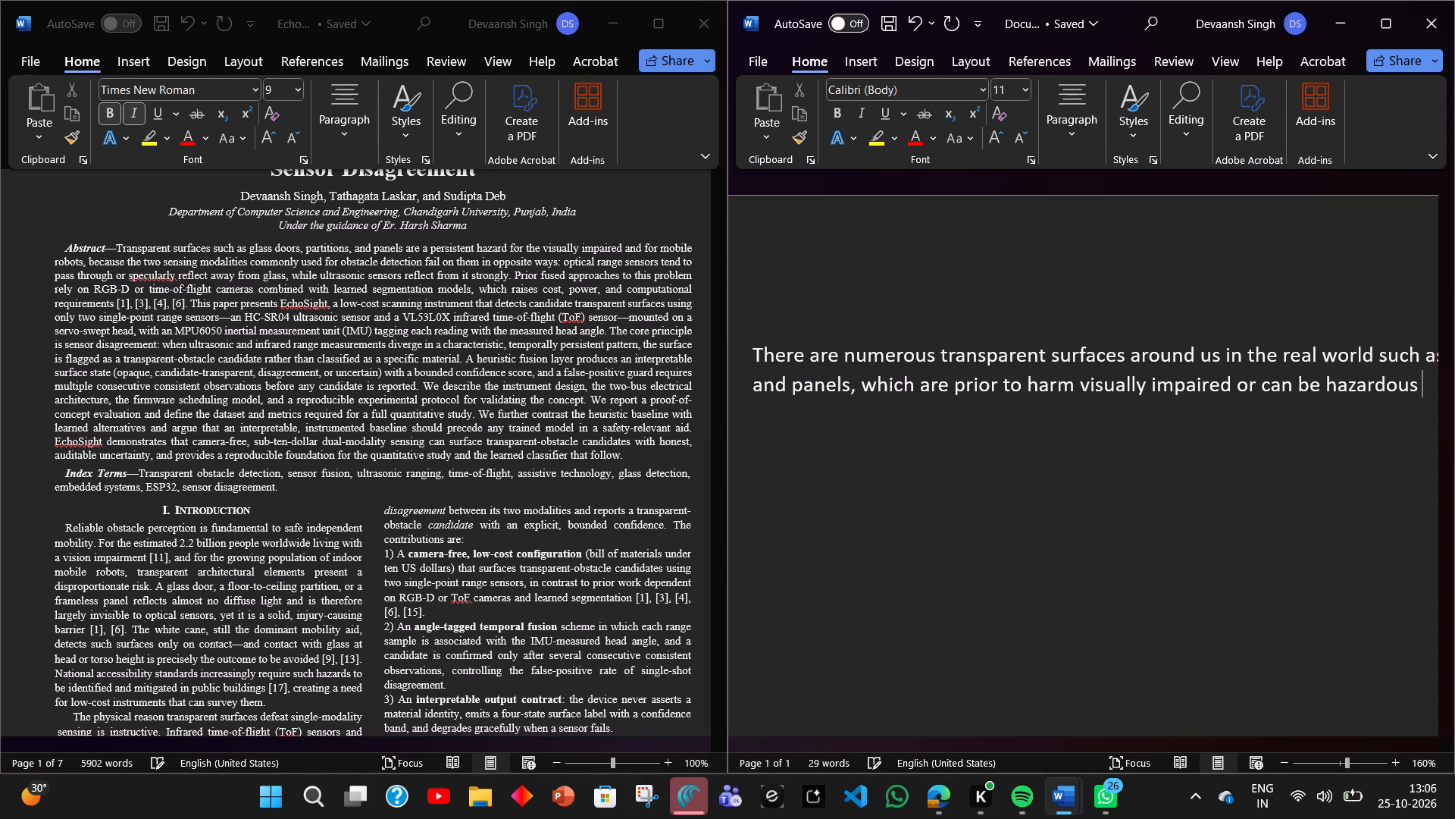
{"action": "type", "text": "for"}
{"action": "key", "text": "space"}
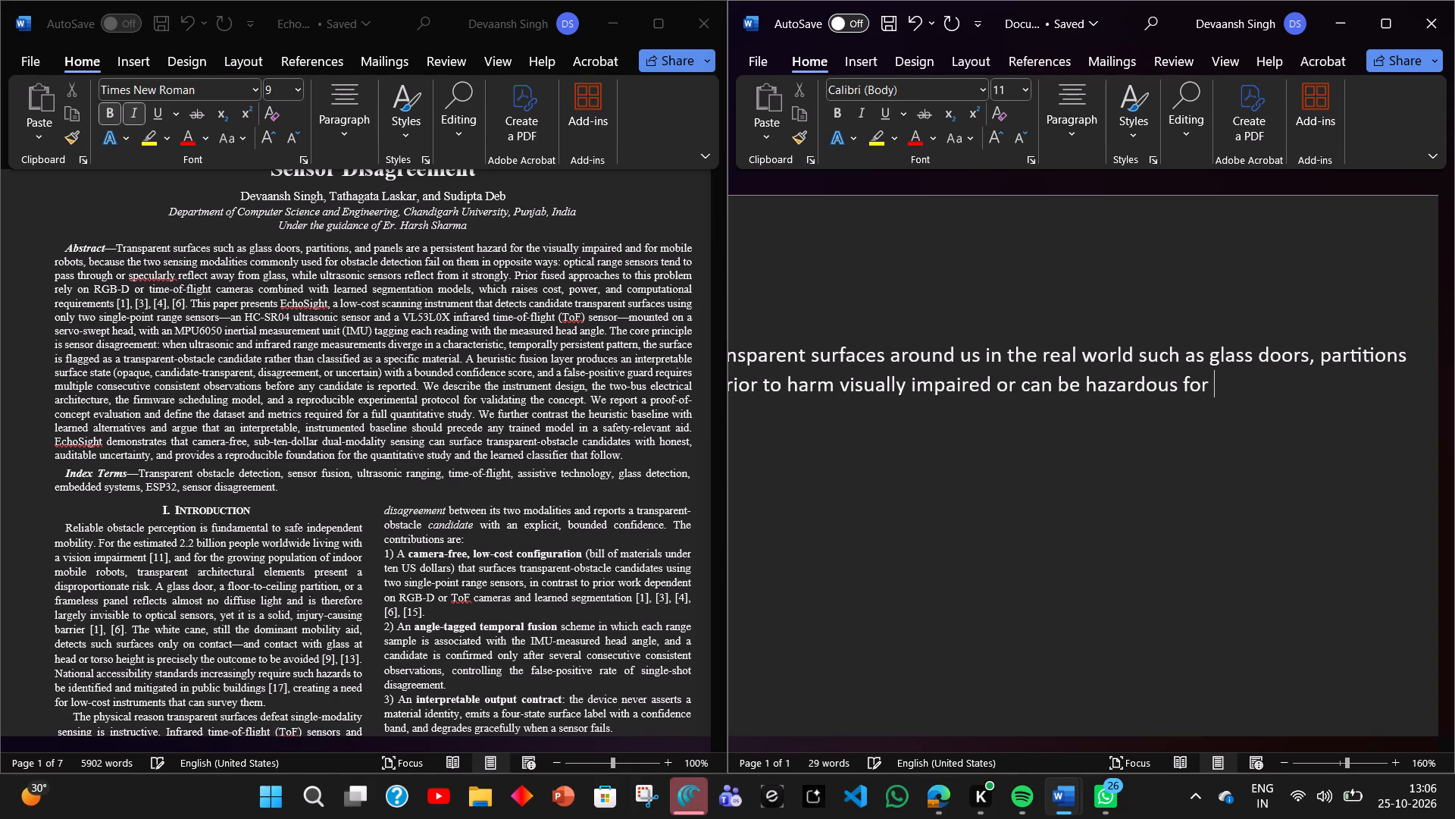
{"action": "type", "text": "mobile robots"}
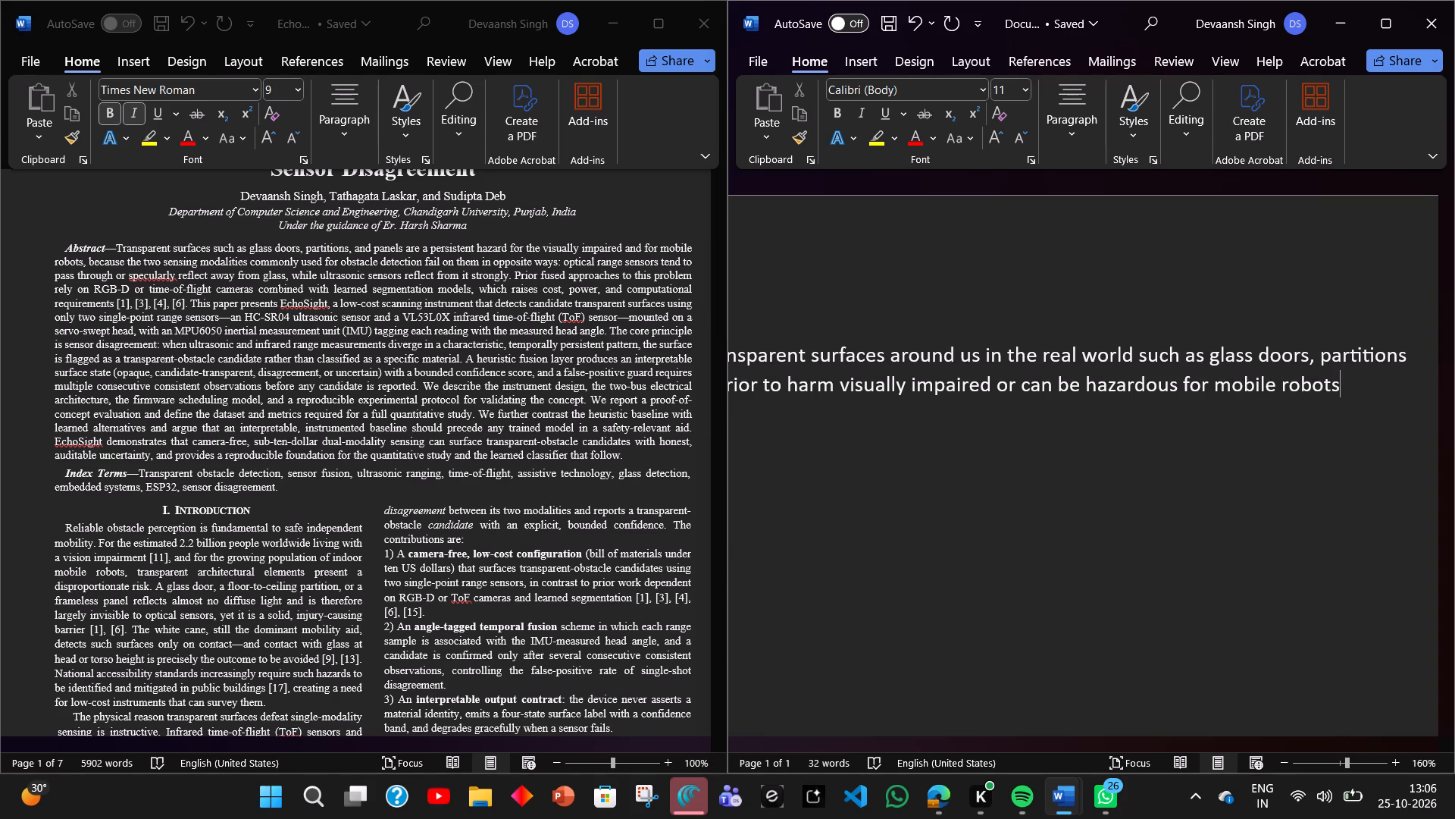
Continue the sentence after "mobile robots" with ", because sensing modalities".
{"action": "type", "text": ","}
{"action": "key", "text": "space"}
{"action": "type", "text": "because"}
{"action": "key", "text": "space"}
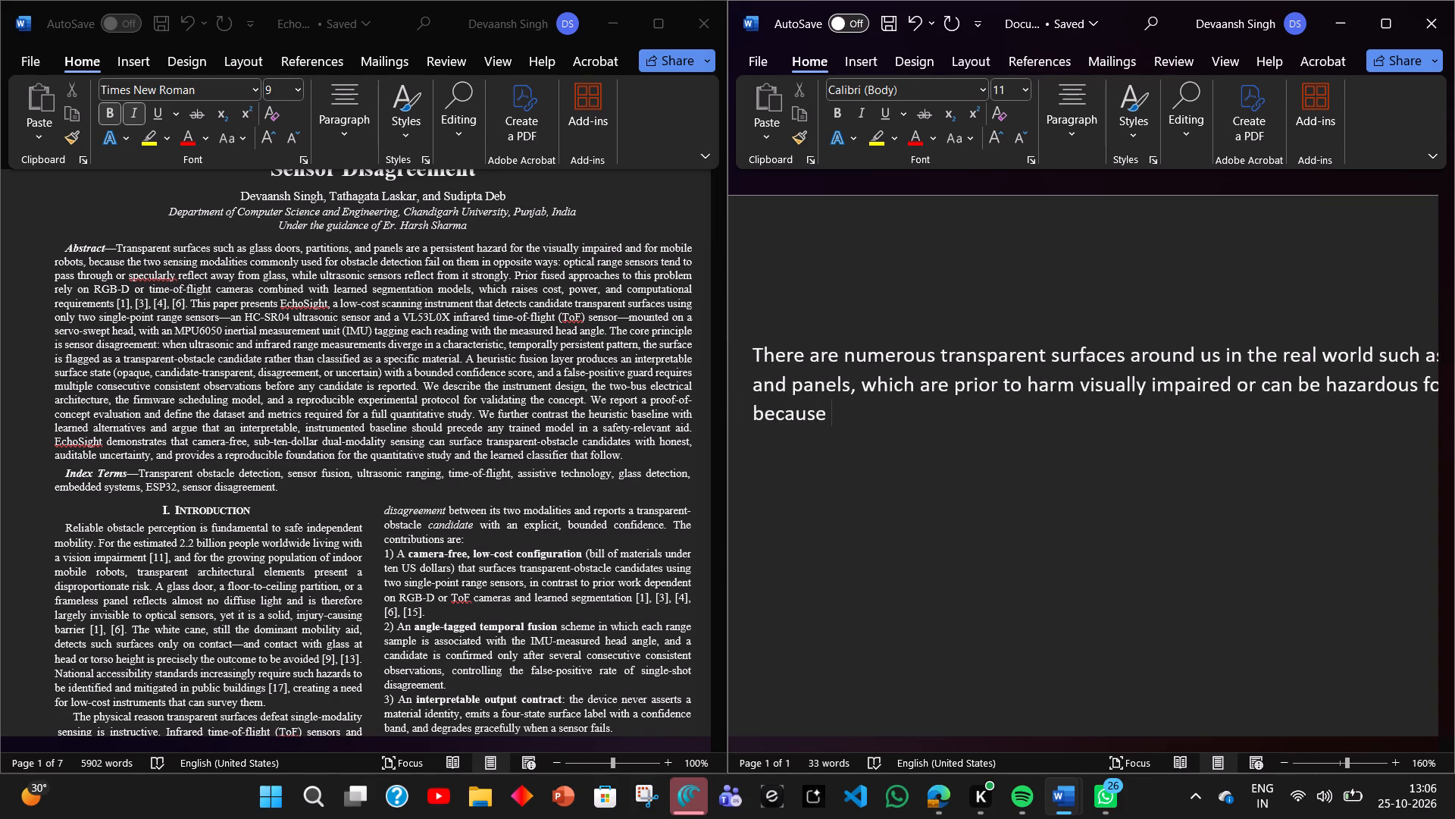
{"action": "type", "text": "sensing"}
{"action": "key", "text": "space"}
{"action": "type", "text": "modalities"}
{"action": "key", "text": "space"}
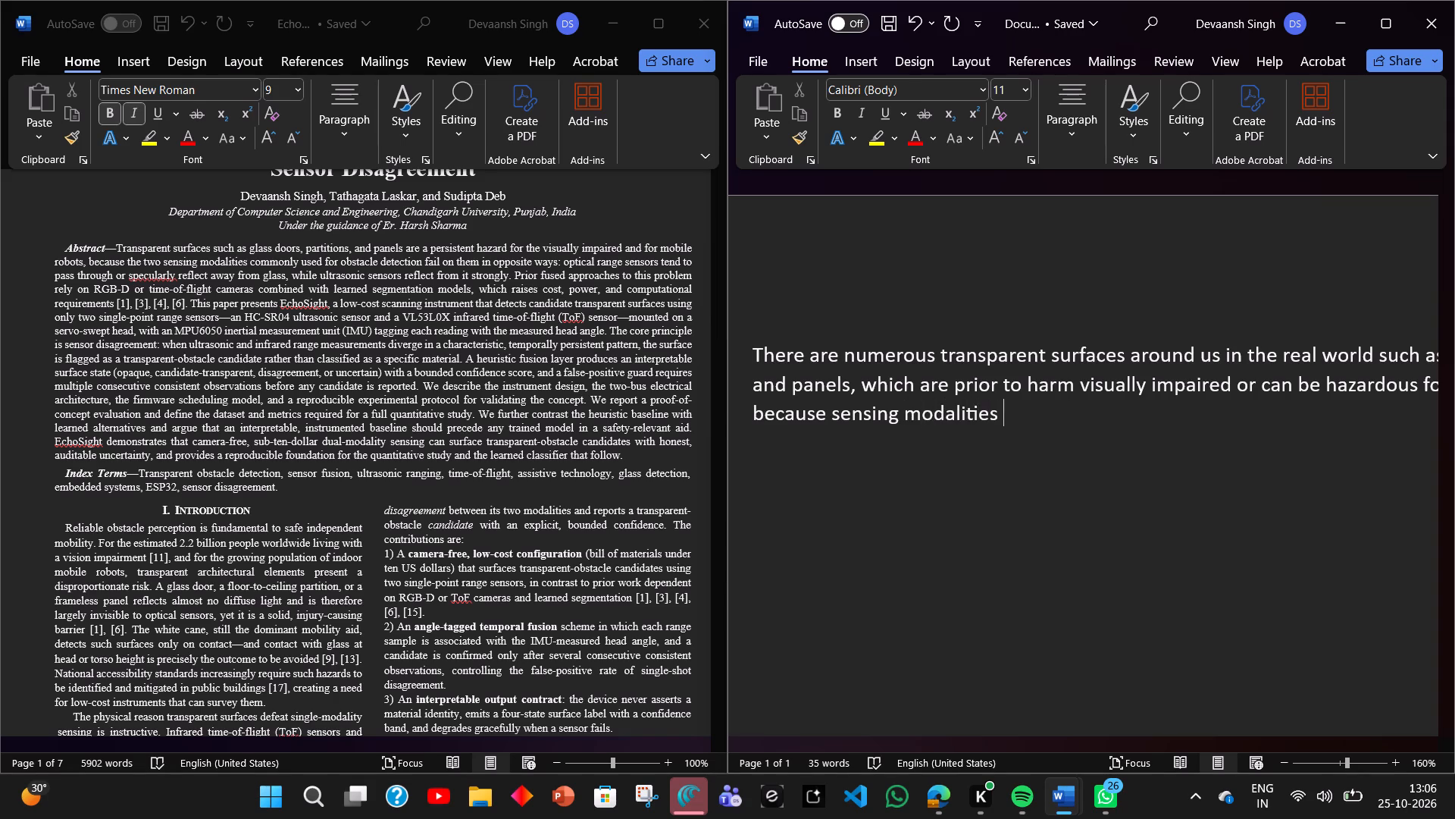
Extend the clause after "sensing modalities" with "that are commonly used for obstacle detection".
{"action": "key", "text": "BackSpace"}
{"action": "key", "text": "BackSpace"}
{"action": "type", "text": "s that are commonly used"}
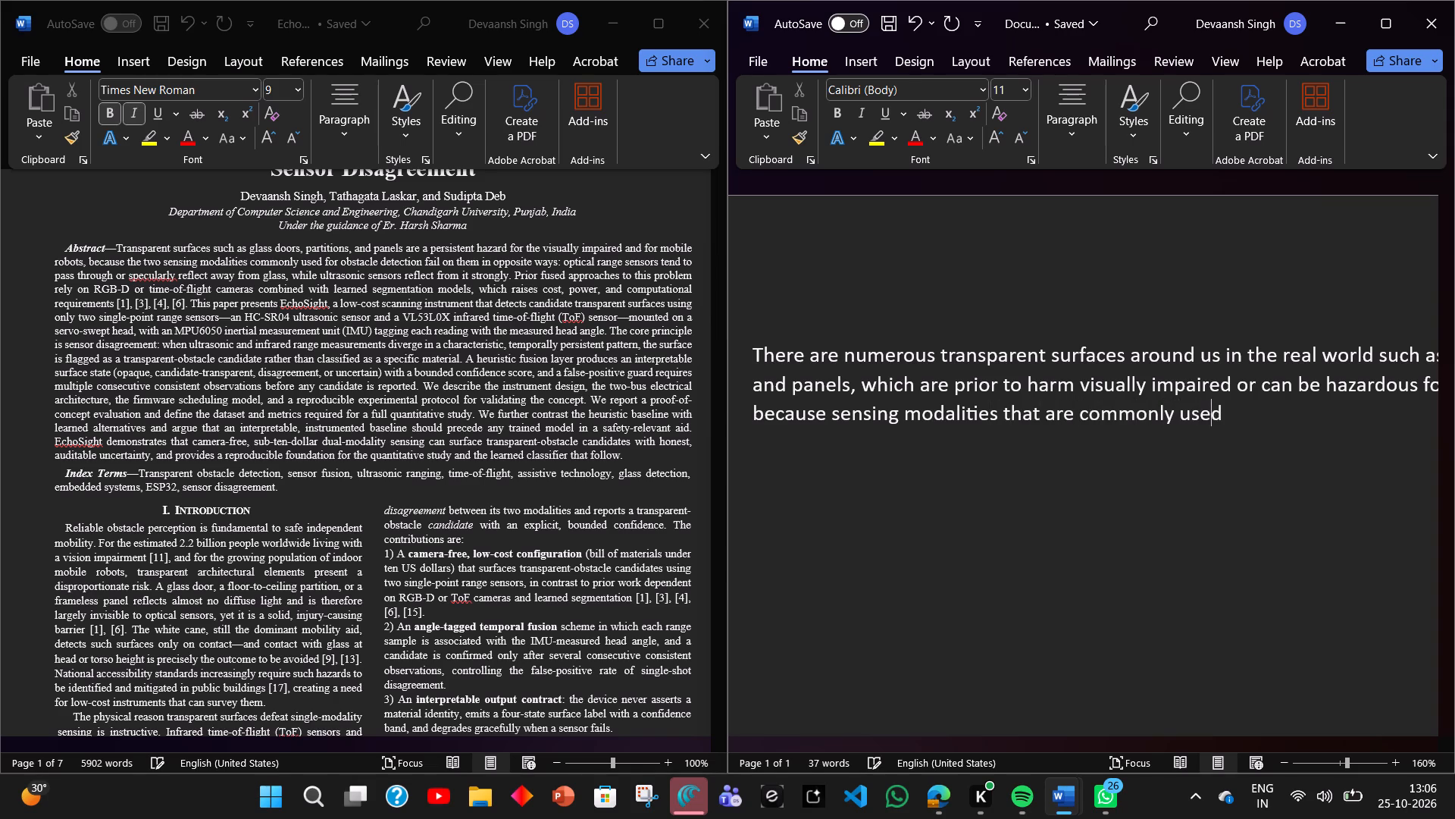
{"action": "key", "text": "space"}
{"action": "type", "text": "for obstacle detection"}
{"action": "key", "text": "space"}
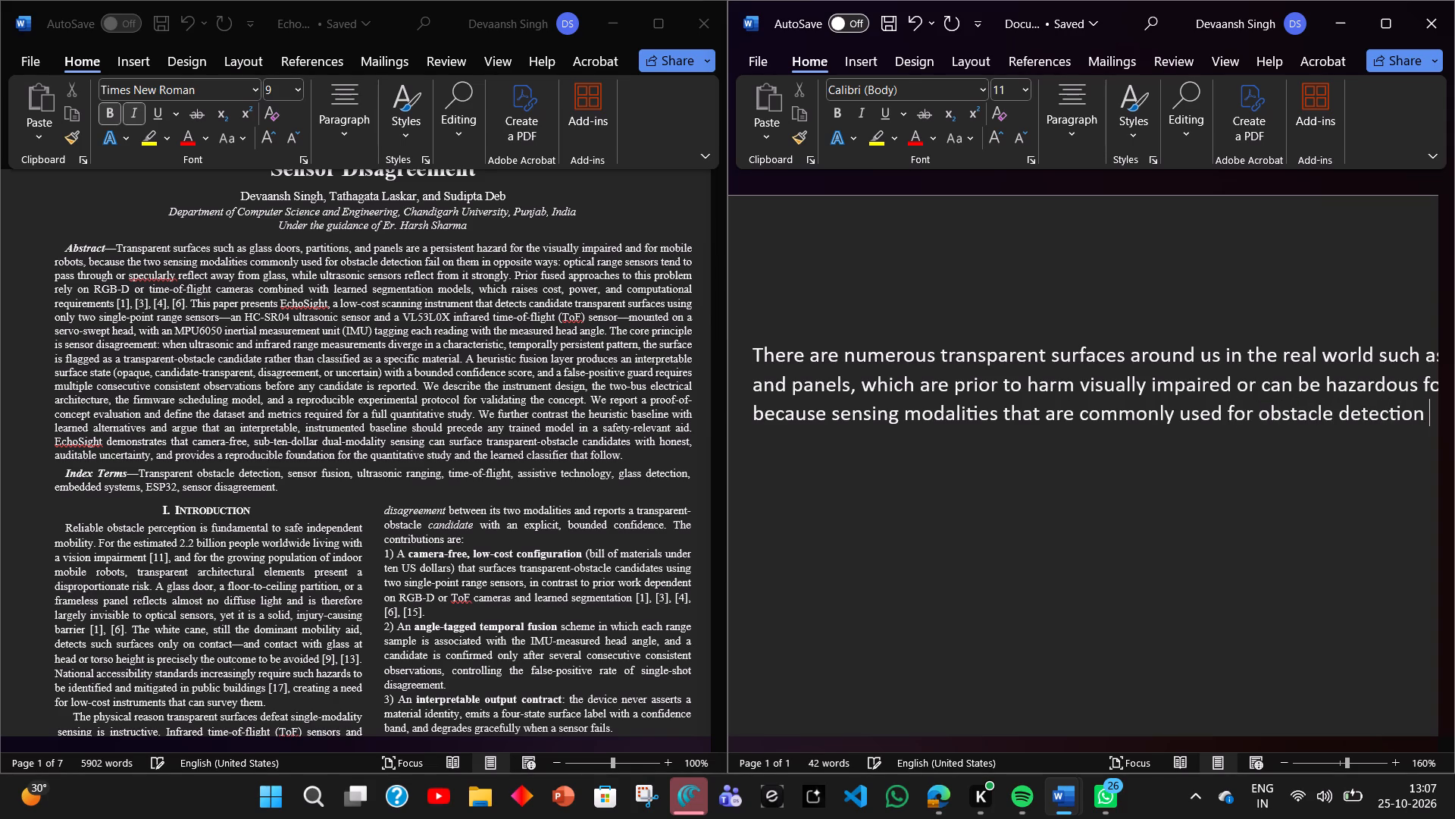
Complete the clause about the sensing modalities with "fails on them".
{"action": "type", "text": "fail"}
{"action": "key", "text": "s"}
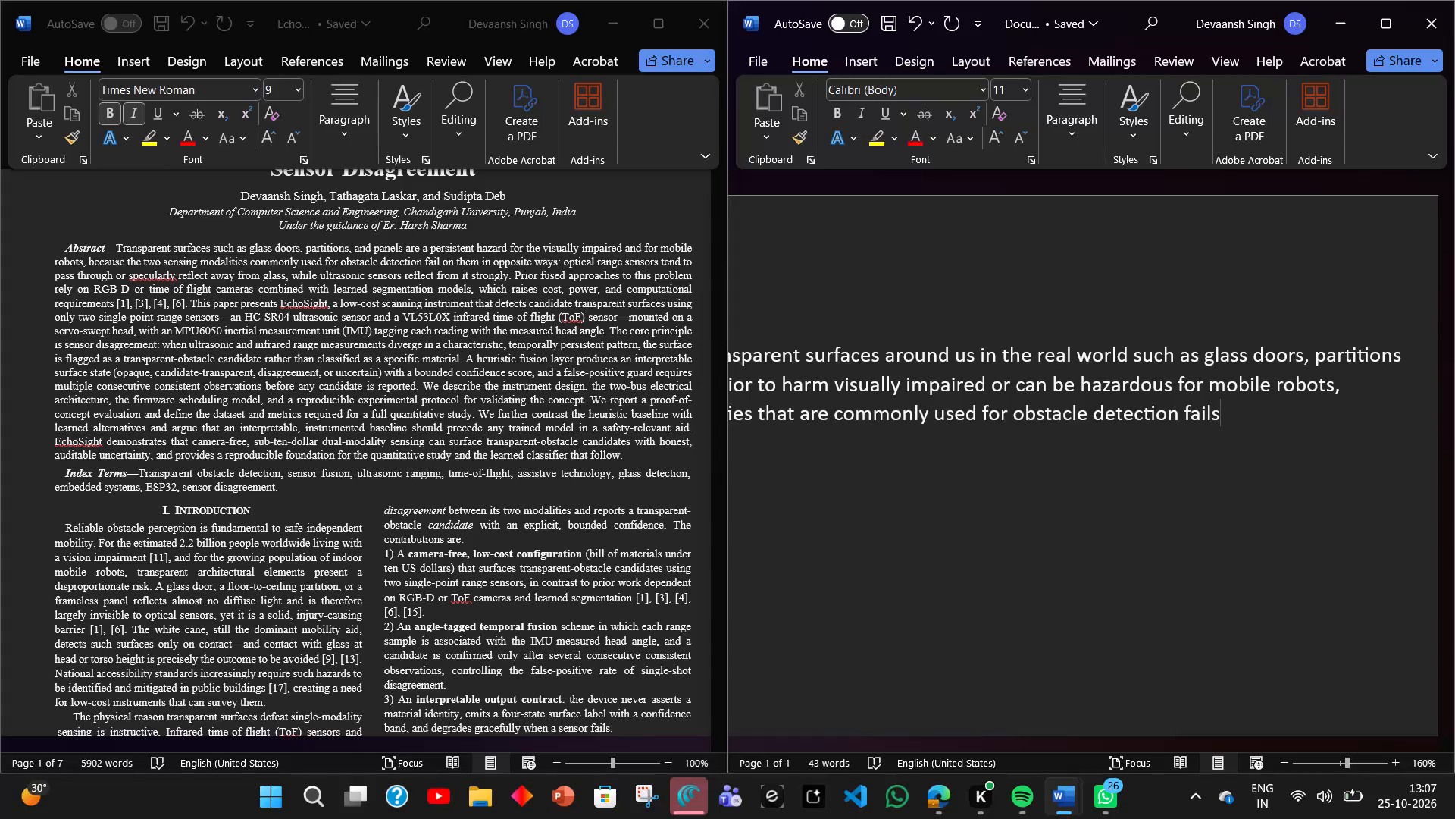
{"action": "key", "text": "space"}
{"action": "type", "text": "on them"}
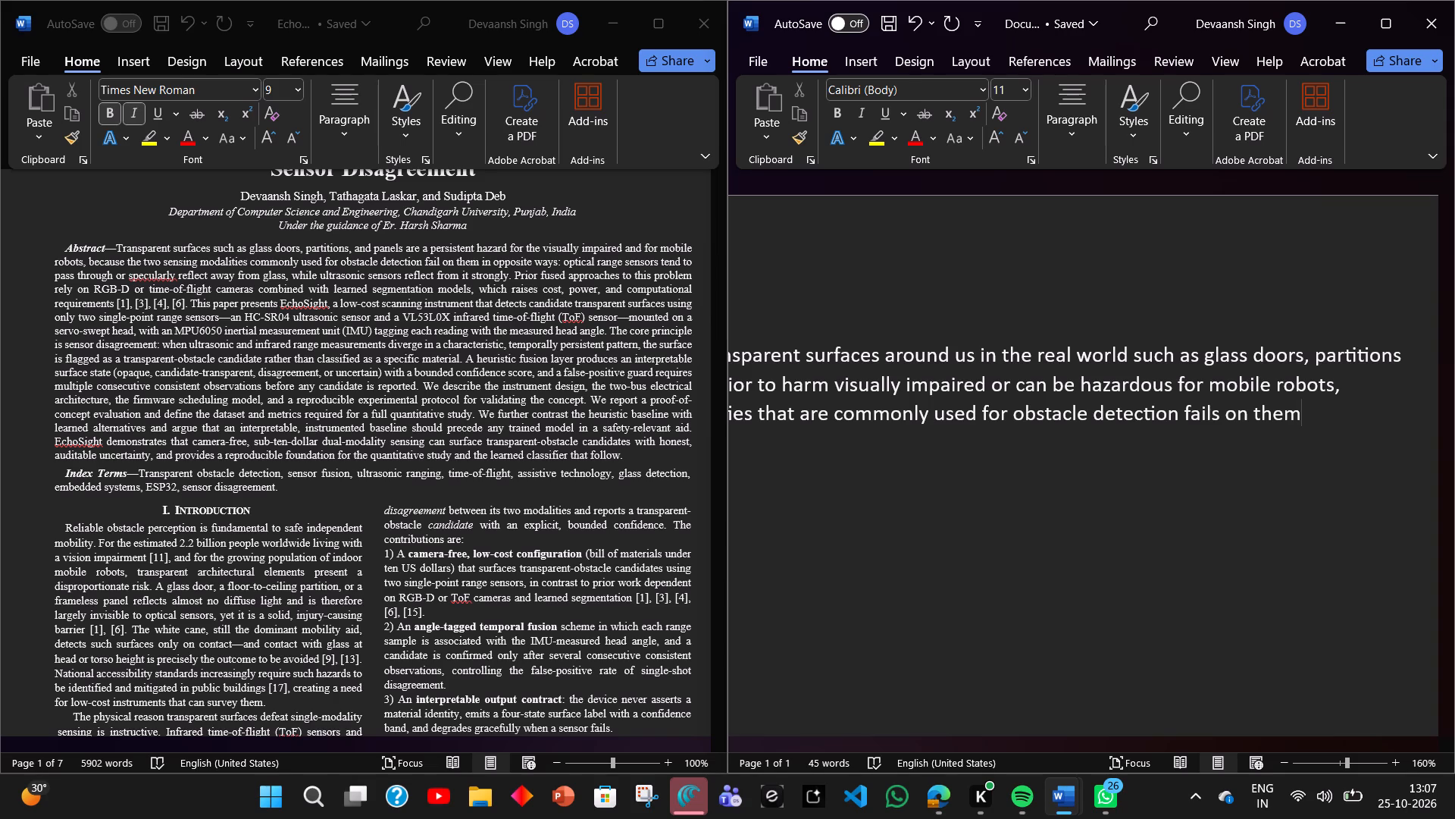
Insert "the two" before "sensing modalities" in the sentence's last clause.
{"action": "scroll", "coordinate": [1194, 404], "scroll_direction": "up", "scroll_amount": 1}
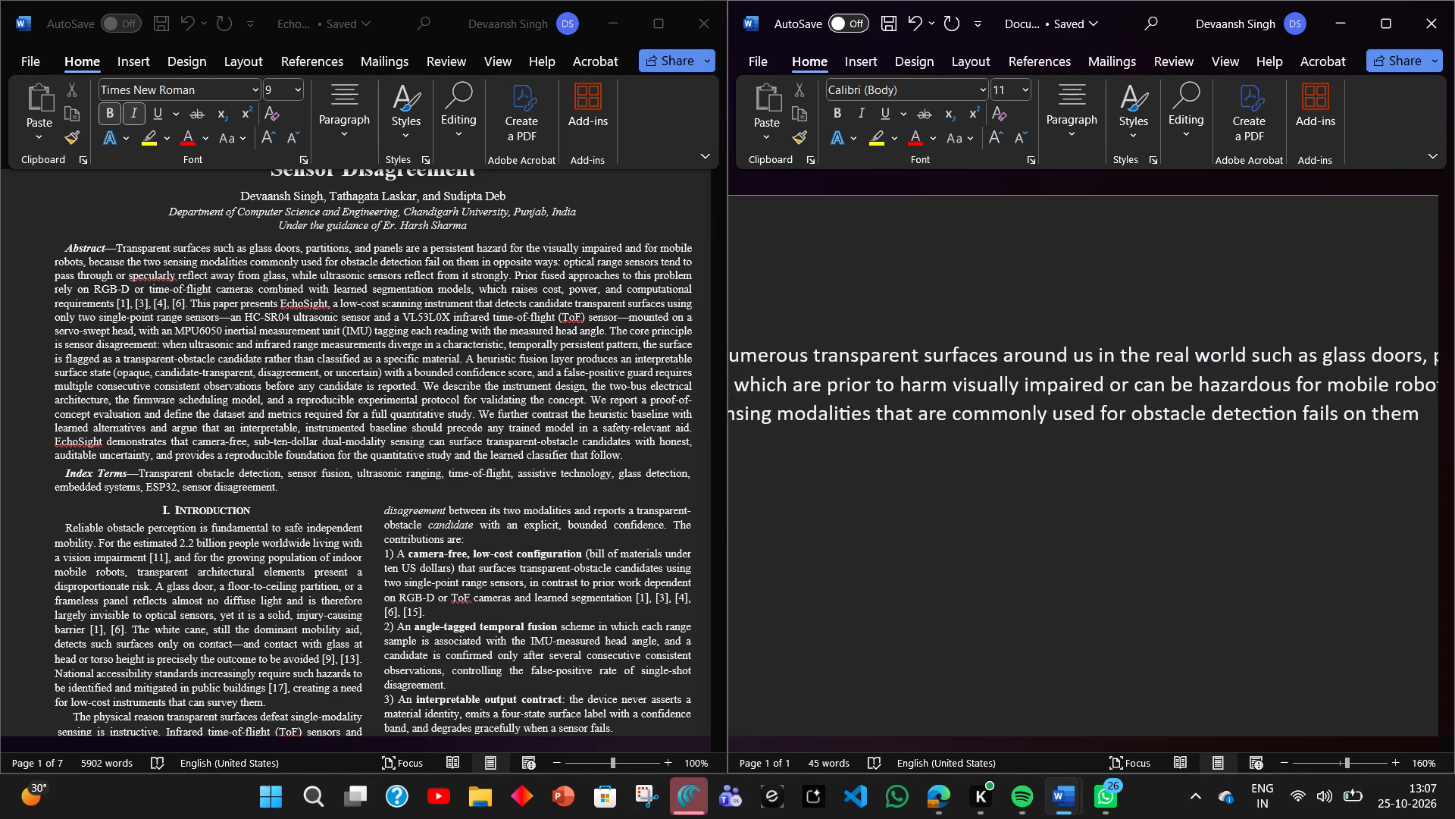
{"action": "scroll", "coordinate": [1194, 404], "scroll_direction": "up", "scroll_amount": 1}
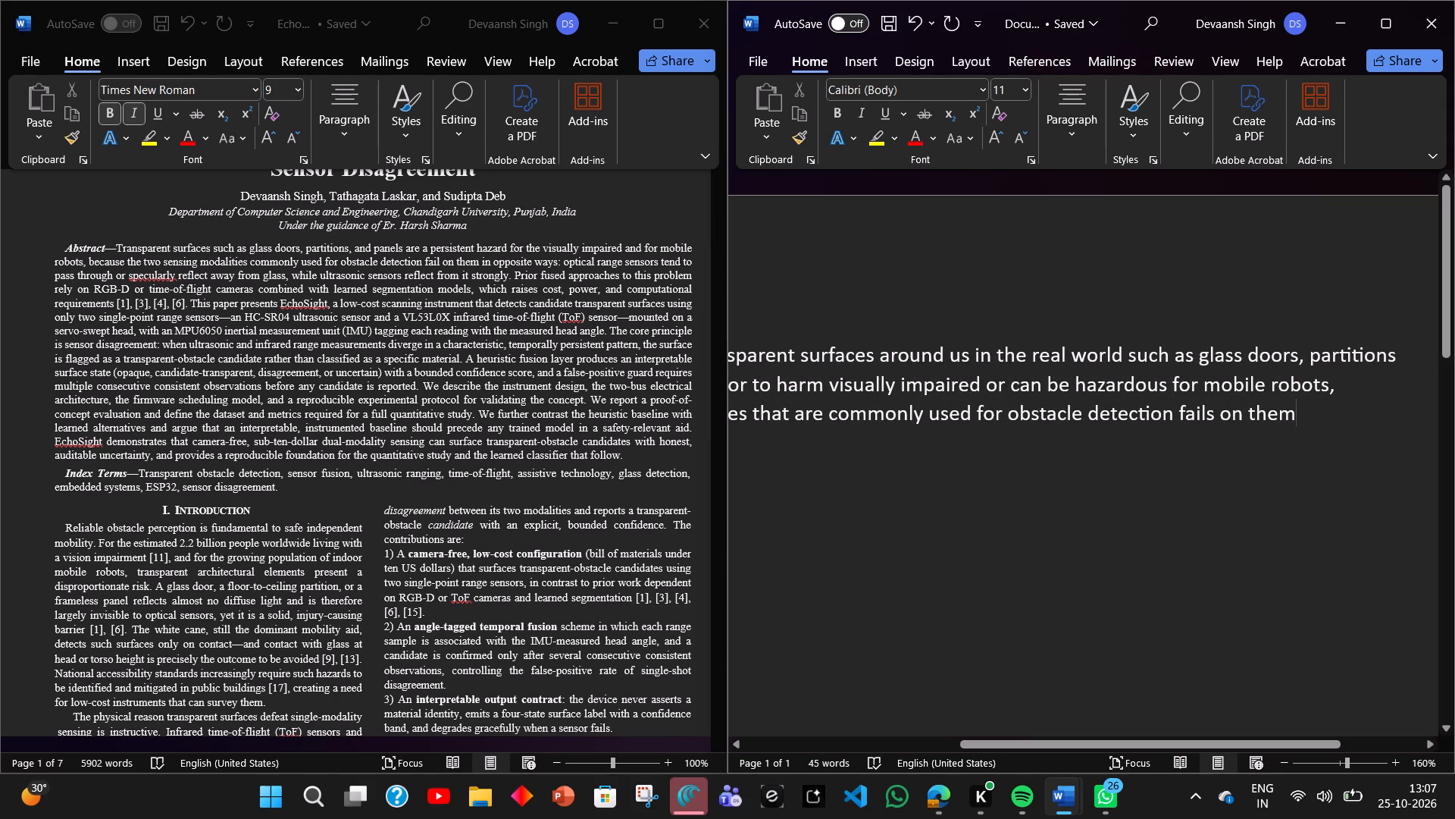
{"action": "scroll", "coordinate": [1217, 417], "scroll_direction": "right", "scroll_amount": 1}
{"action": "scroll", "coordinate": [934, 442], "scroll_direction": "right", "scroll_amount": 1}
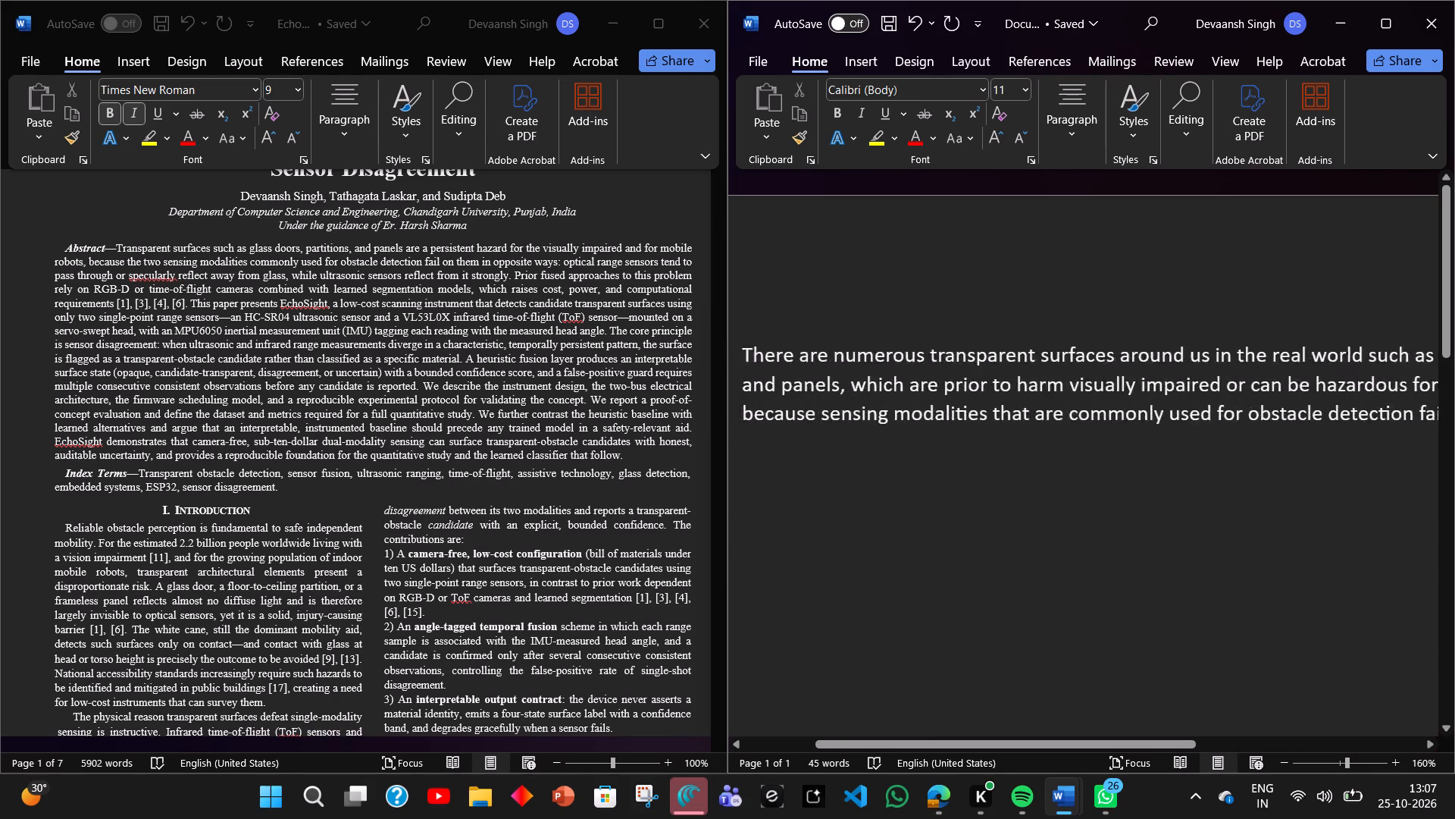
{"action": "scroll", "coordinate": [934, 442], "scroll_direction": "right", "scroll_amount": 1}
{"action": "left_click", "coordinate": [875, 413]}
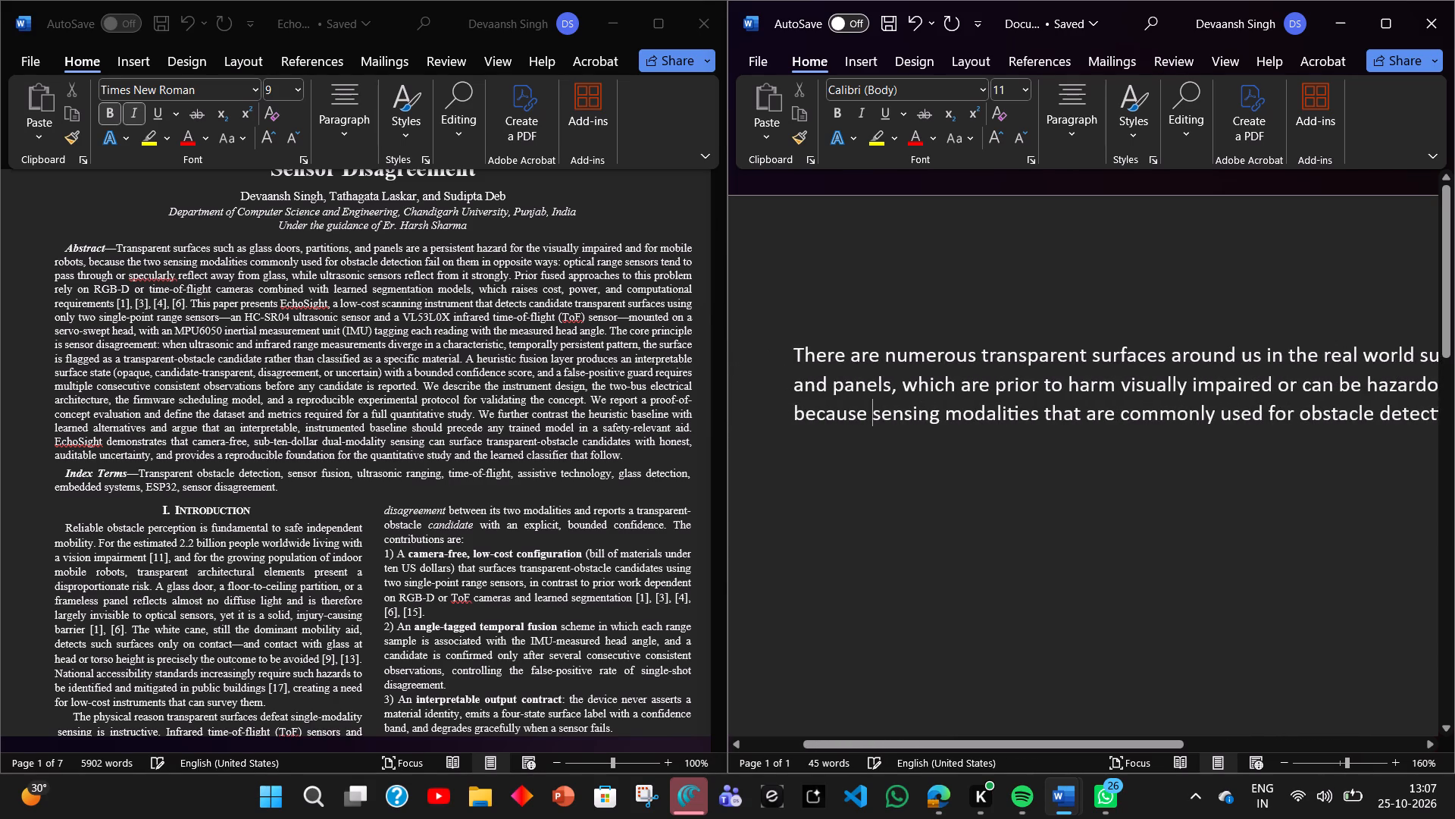
{"action": "type", "text": "the two"}
{"action": "key", "text": "space"}
Return to the end of the sentence after "fails on them" and add a space.
{"action": "scroll", "coordinate": [875, 413], "scroll_direction": "left", "scroll_amount": 1}
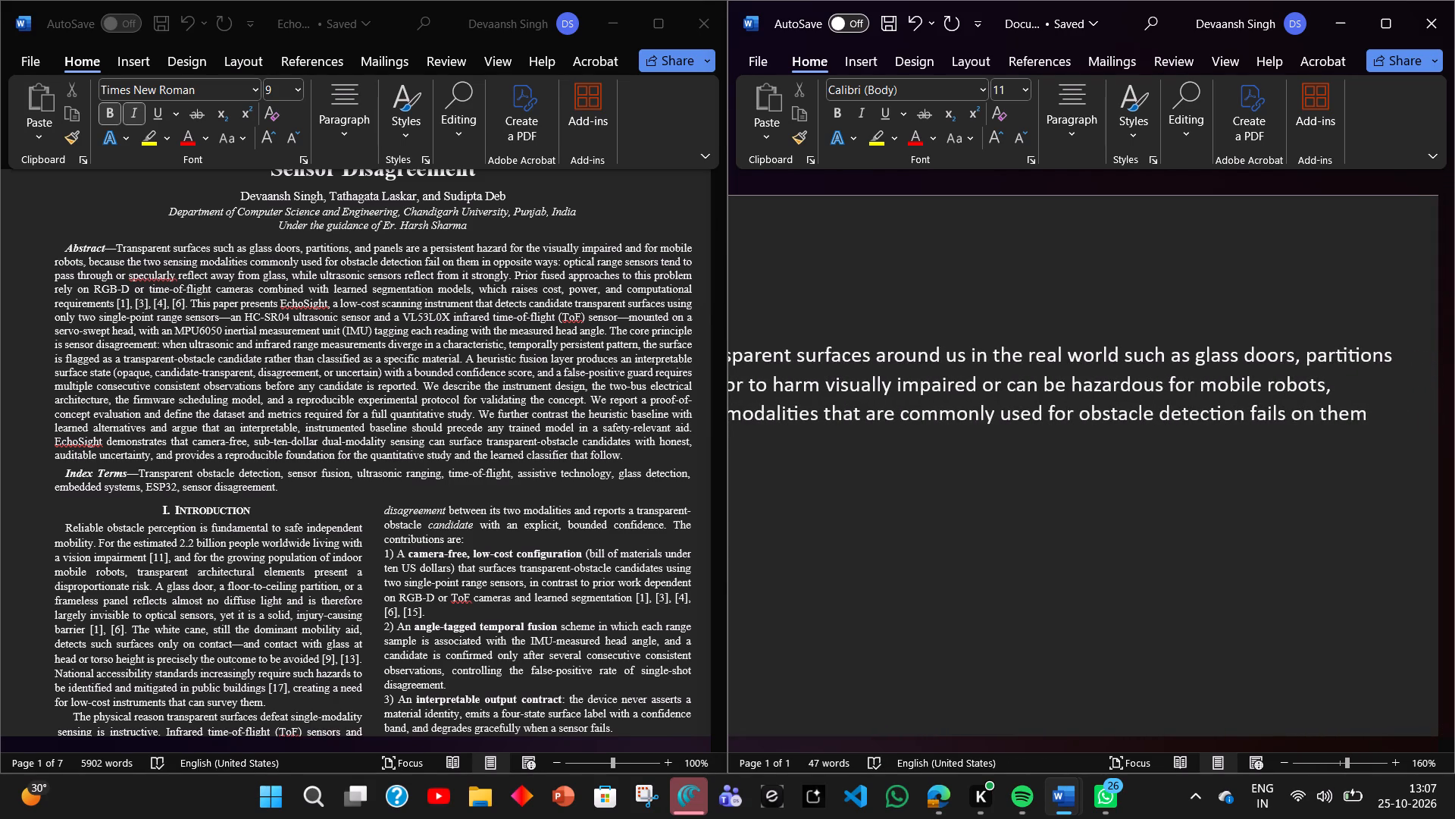
{"action": "scroll", "coordinate": [875, 413], "scroll_direction": "left", "scroll_amount": 2}
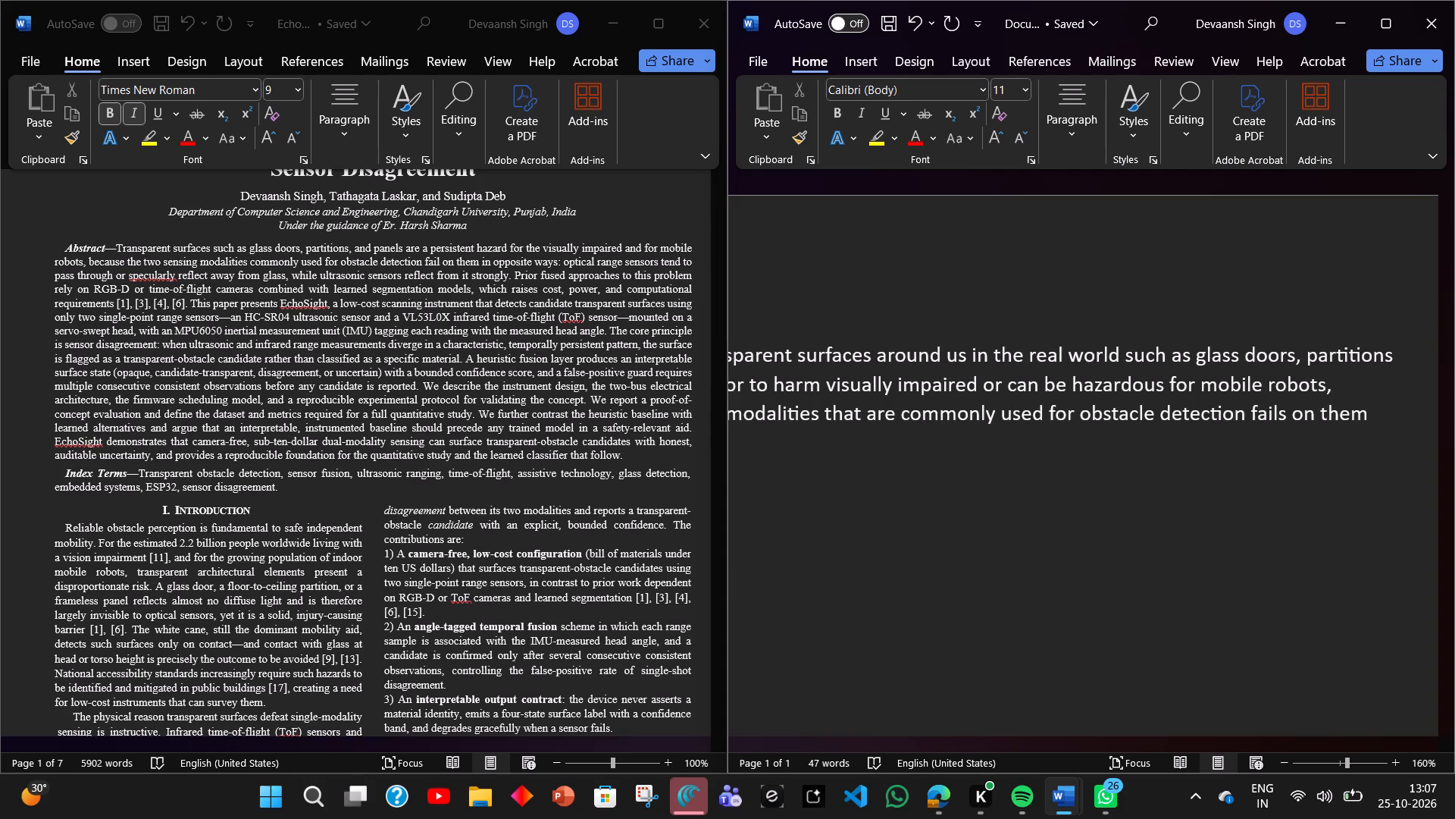
{"action": "scroll", "coordinate": [875, 413], "scroll_direction": "left", "scroll_amount": 1}
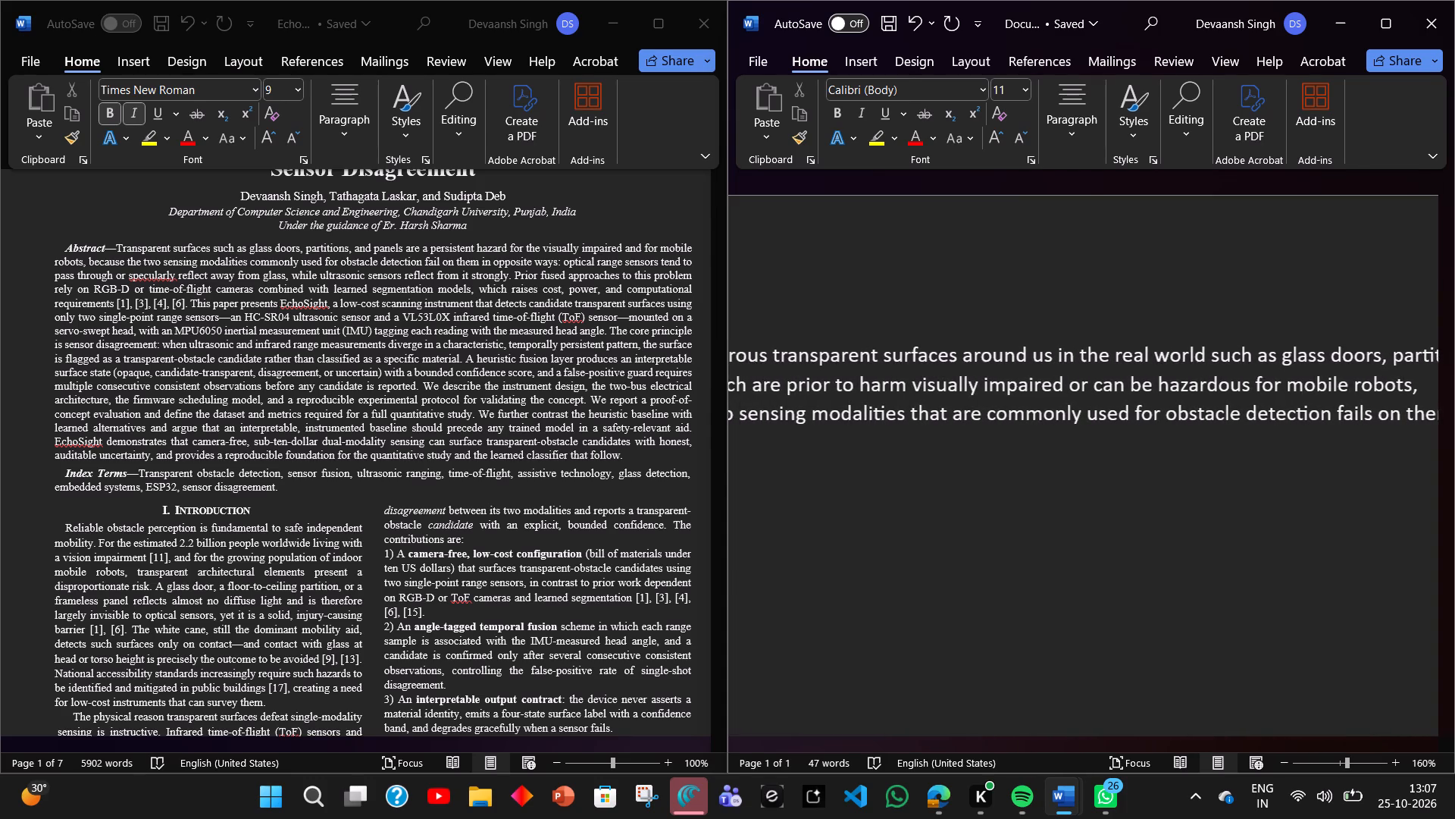
{"action": "scroll", "coordinate": [875, 413], "scroll_direction": "left", "scroll_amount": 1}
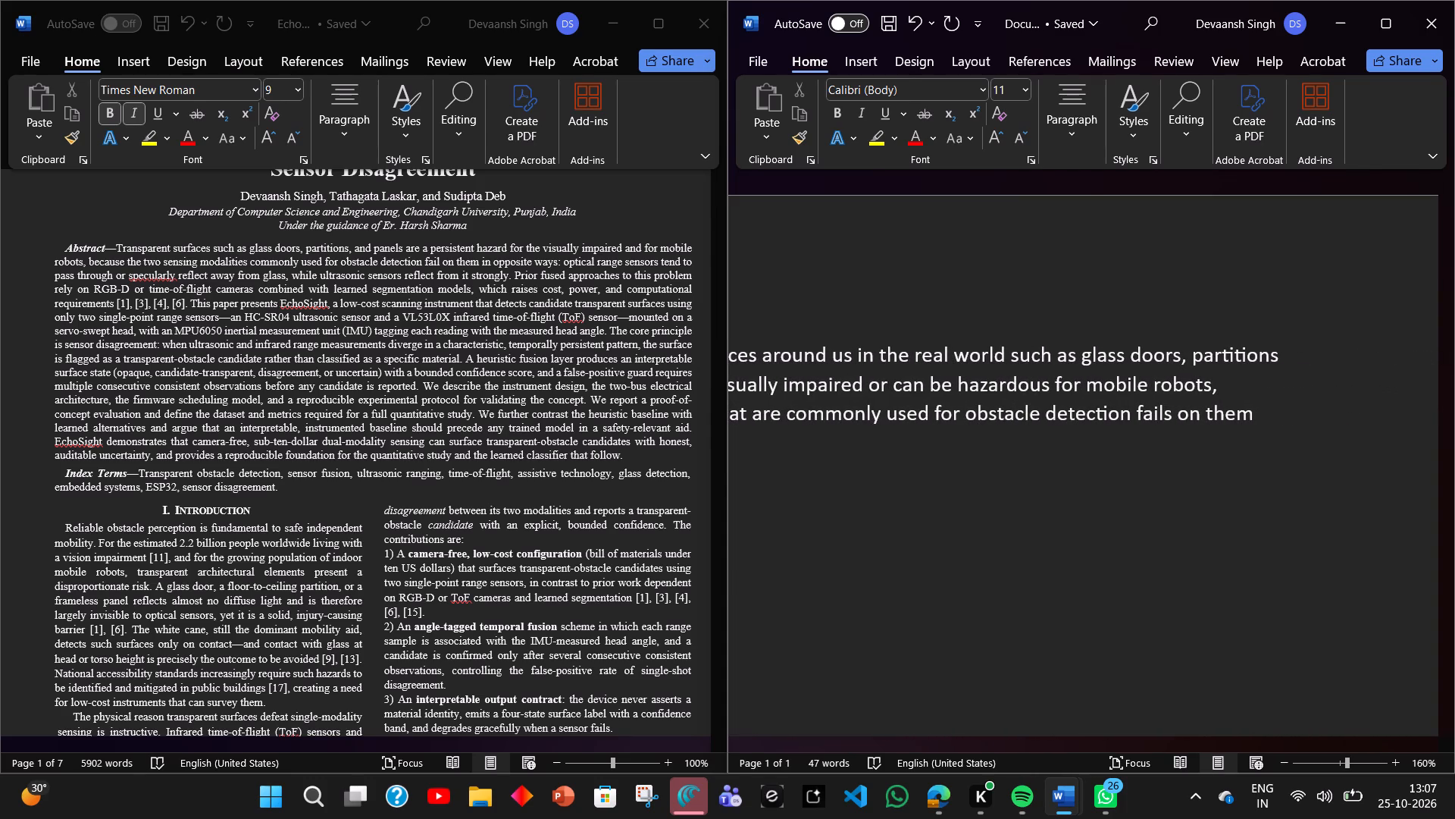
{"action": "left_click", "coordinate": [1263, 414]}
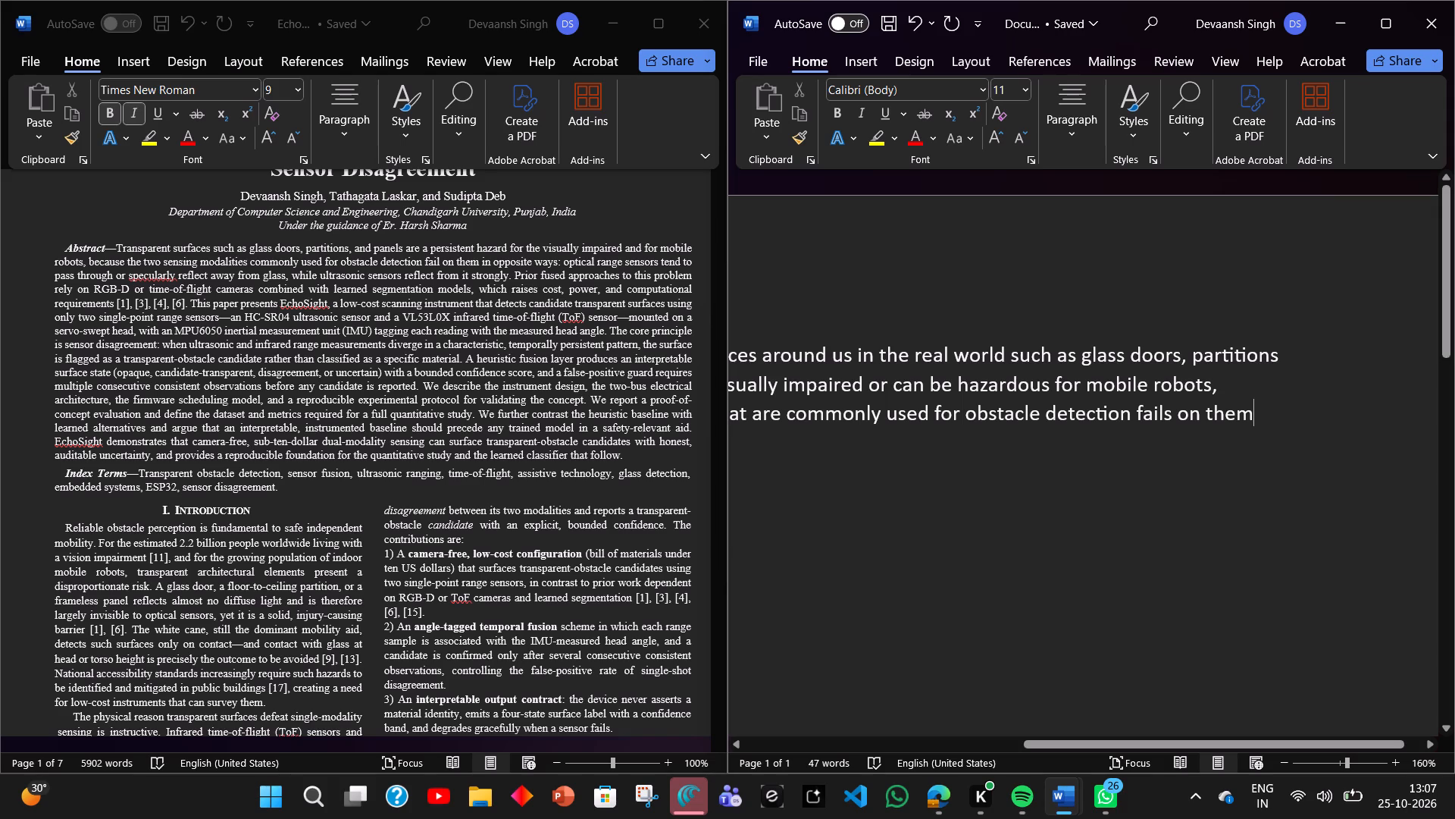
{"action": "key", "text": "space"}
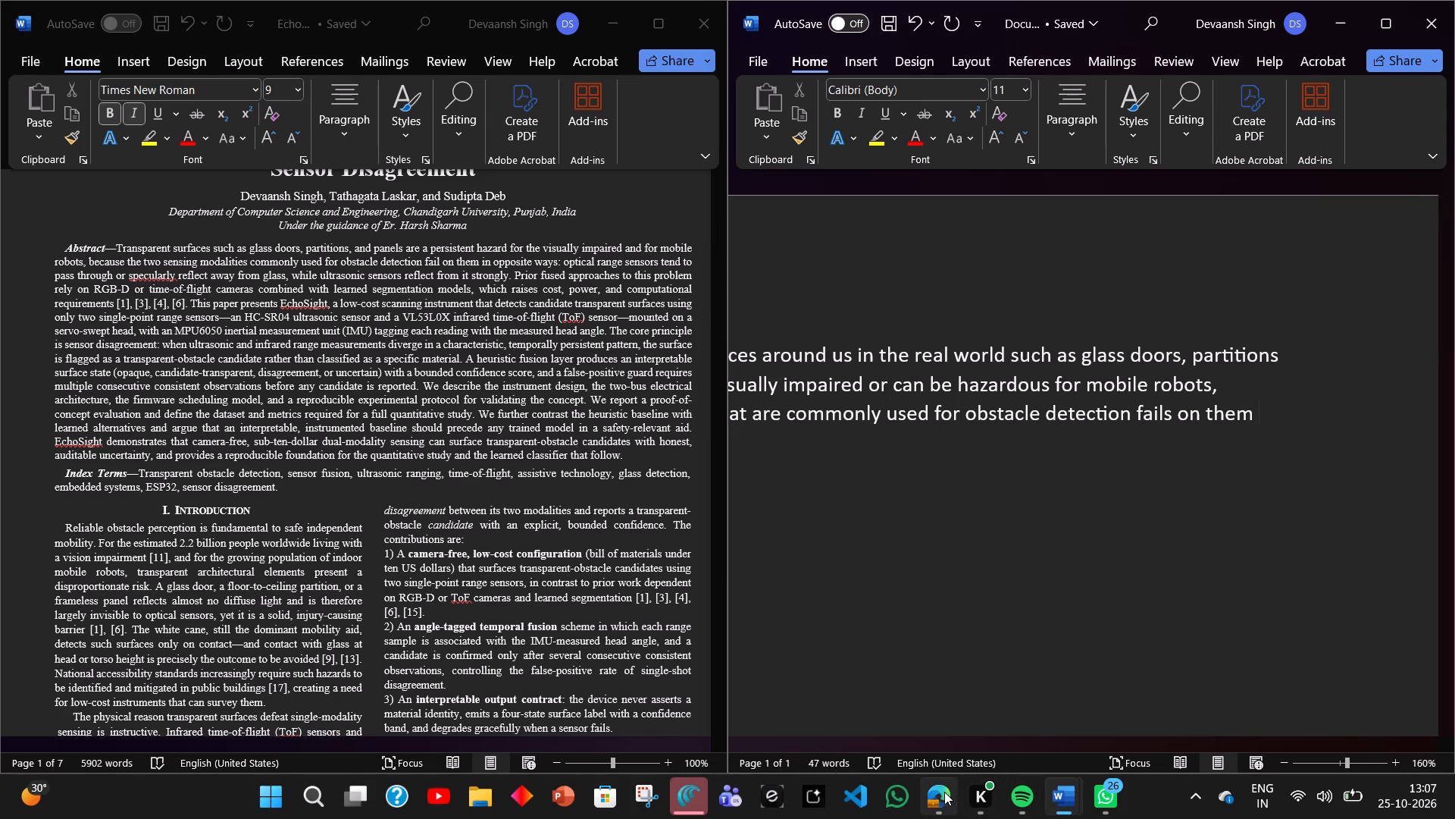
Switch to Microsoft Edge and open the bookmarked ChatGPT site in a new tab.
{"action": "left_click", "coordinate": [942, 712]}
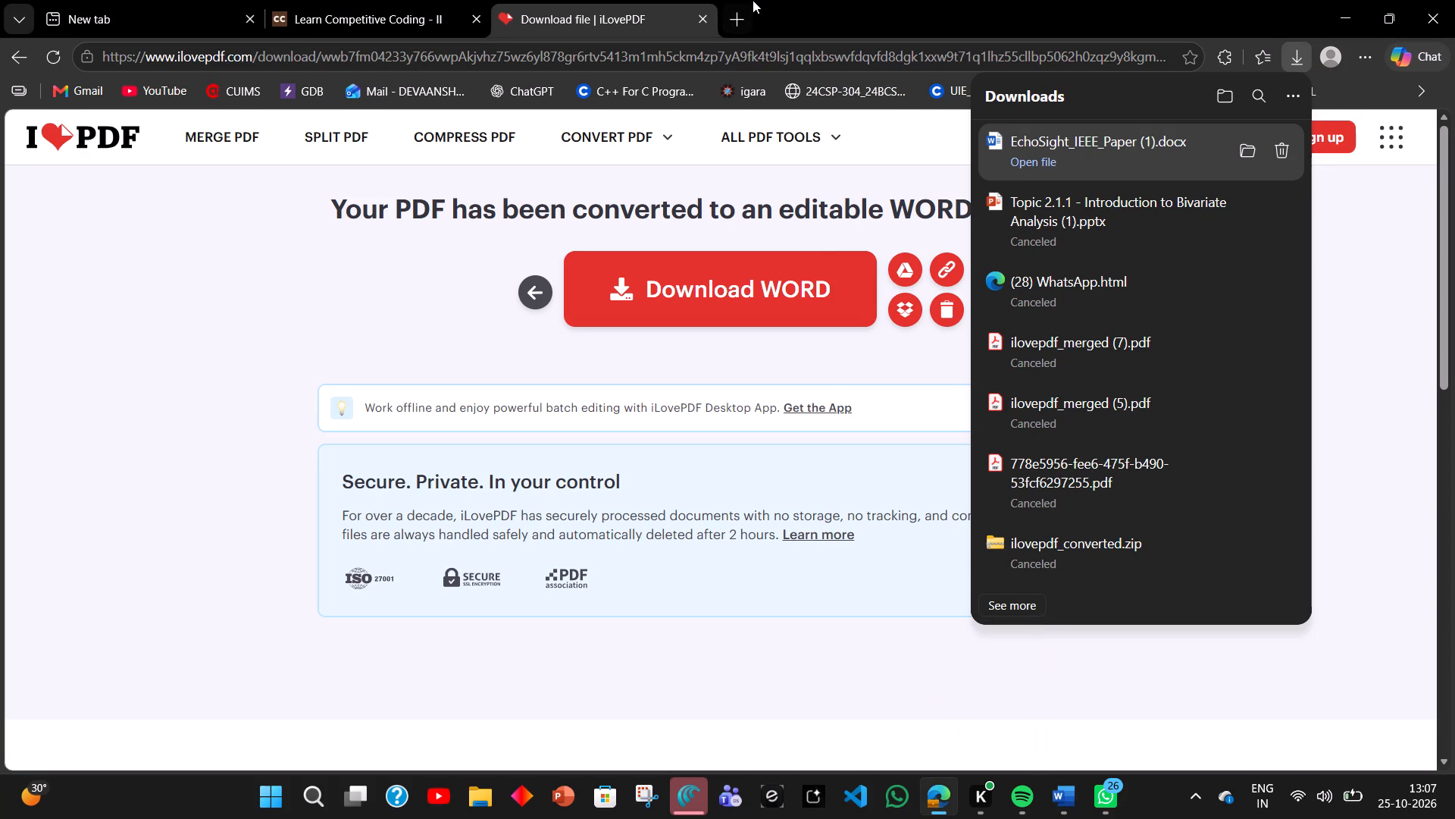
{"action": "left_click", "coordinate": [753, 0]}
{"action": "left_click", "coordinate": [739, 7]}
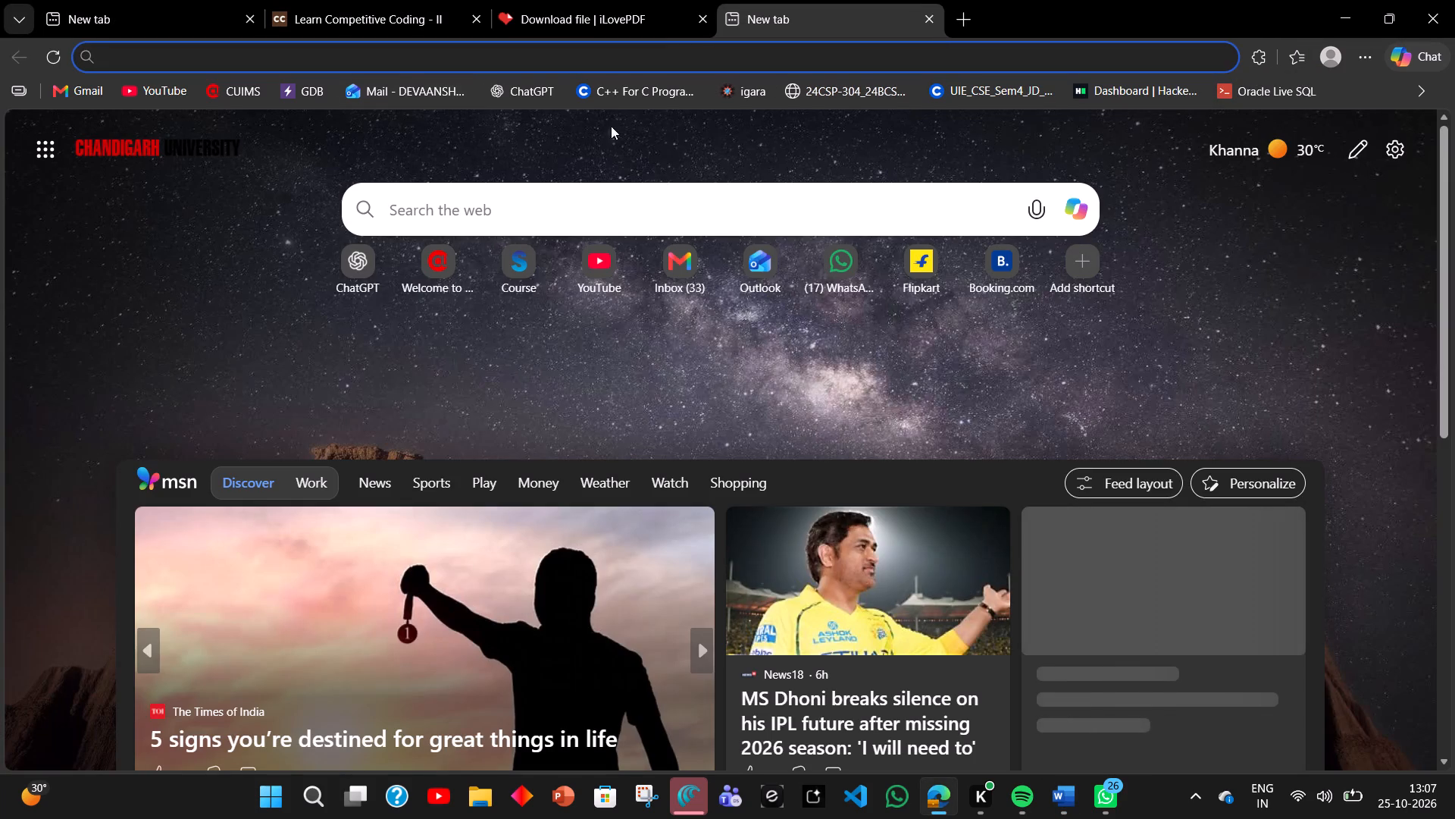
{"action": "left_click", "coordinate": [515, 90]}
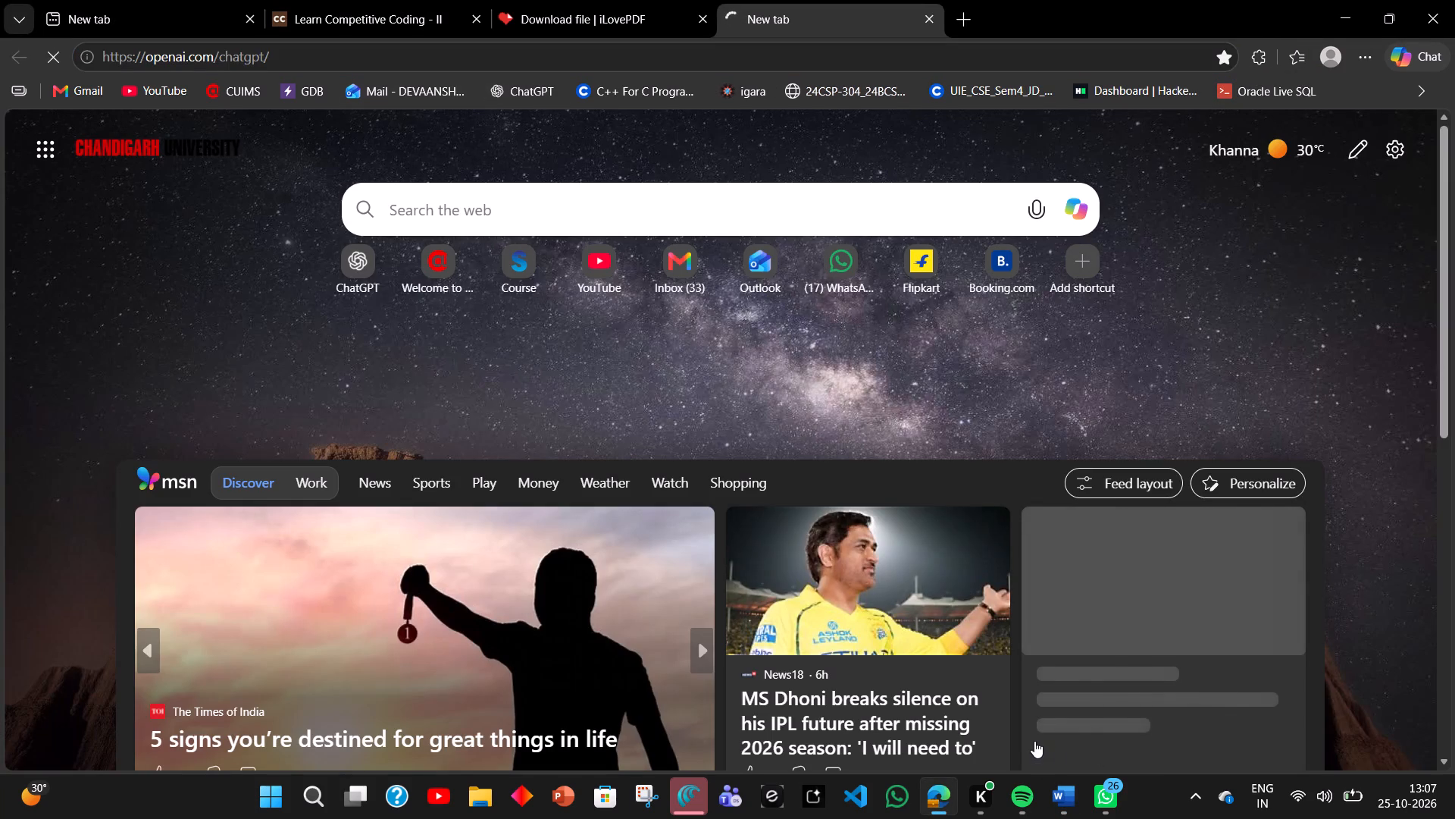
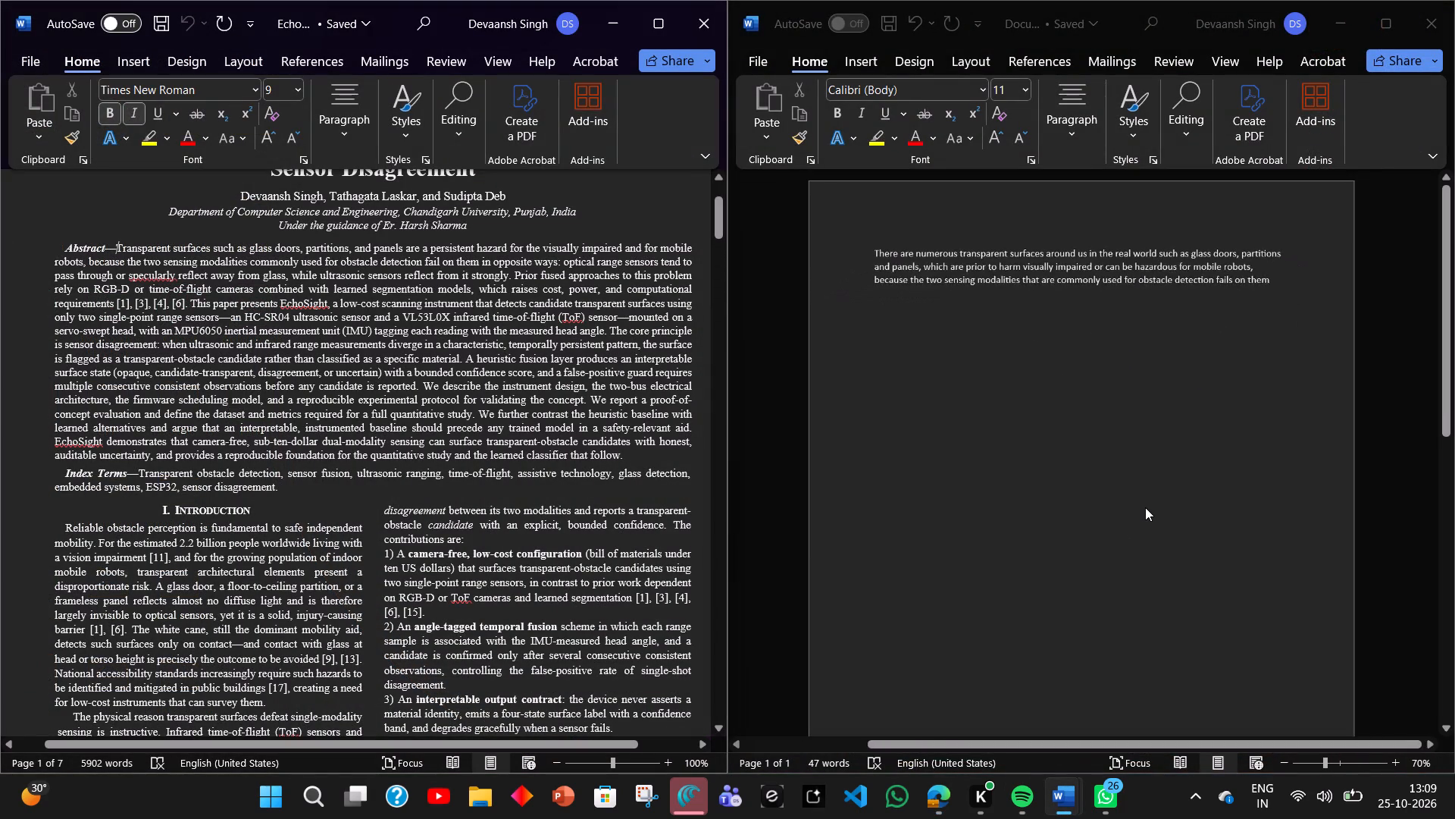
{"action": "left_click", "coordinate": [1272, 275]}
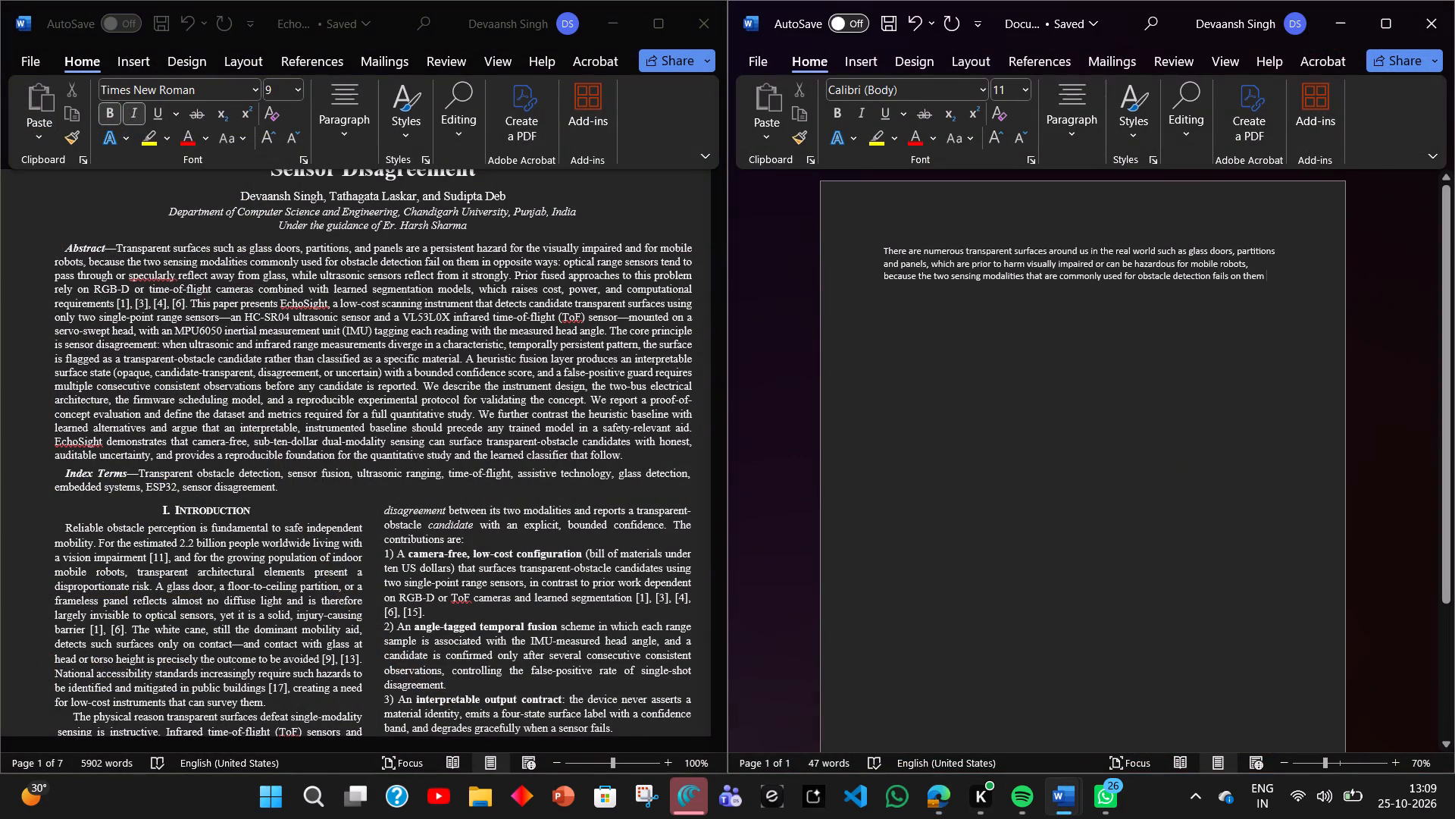
{"action": "type", "text": "contar"}
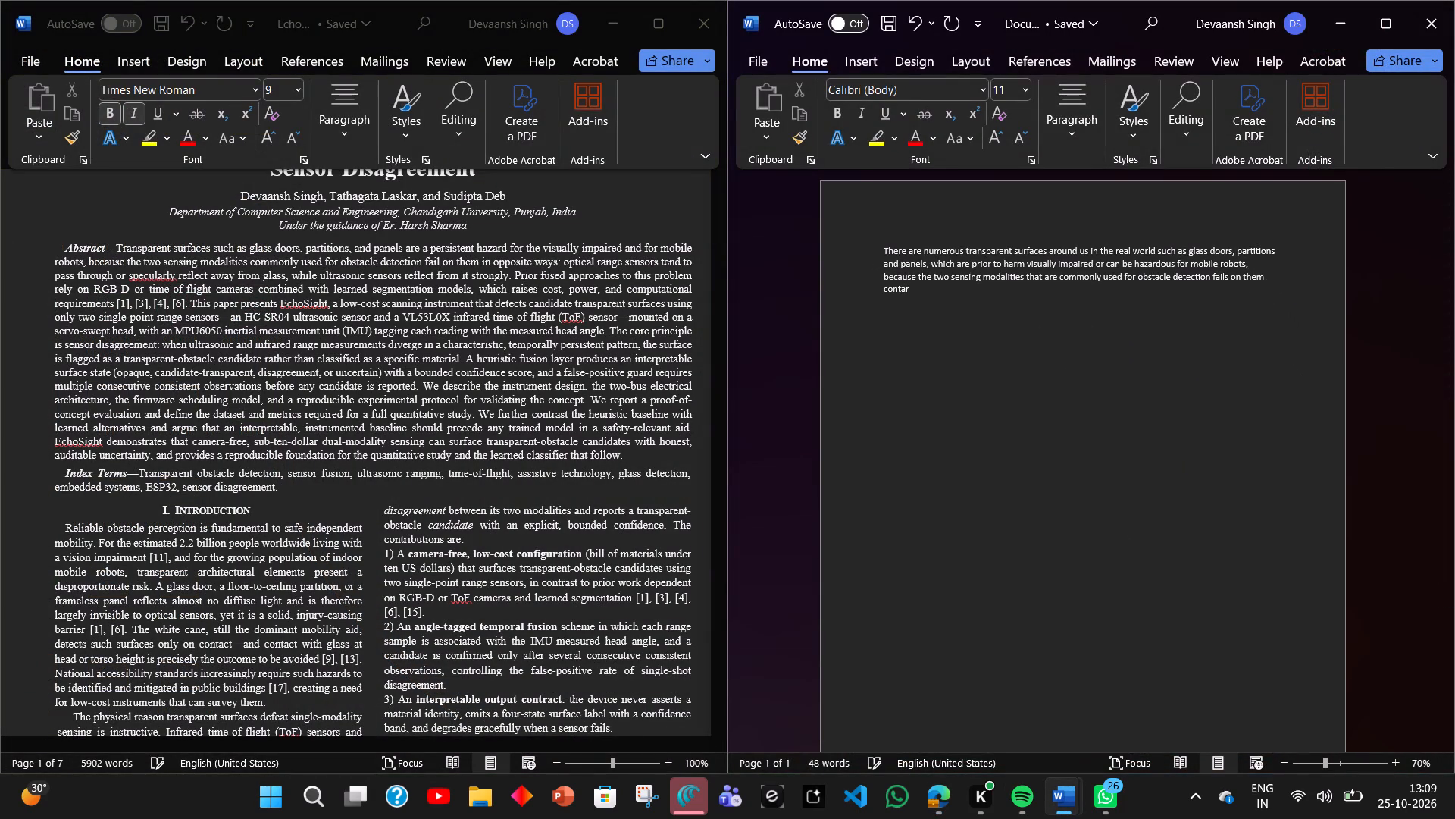
{"action": "key", "text": "BackSpace"}
{"action": "key", "text": "BackSpace"}
{"action": "type", "text": "radicting each other"}
{"action": "key", "text": "shift+colon"}
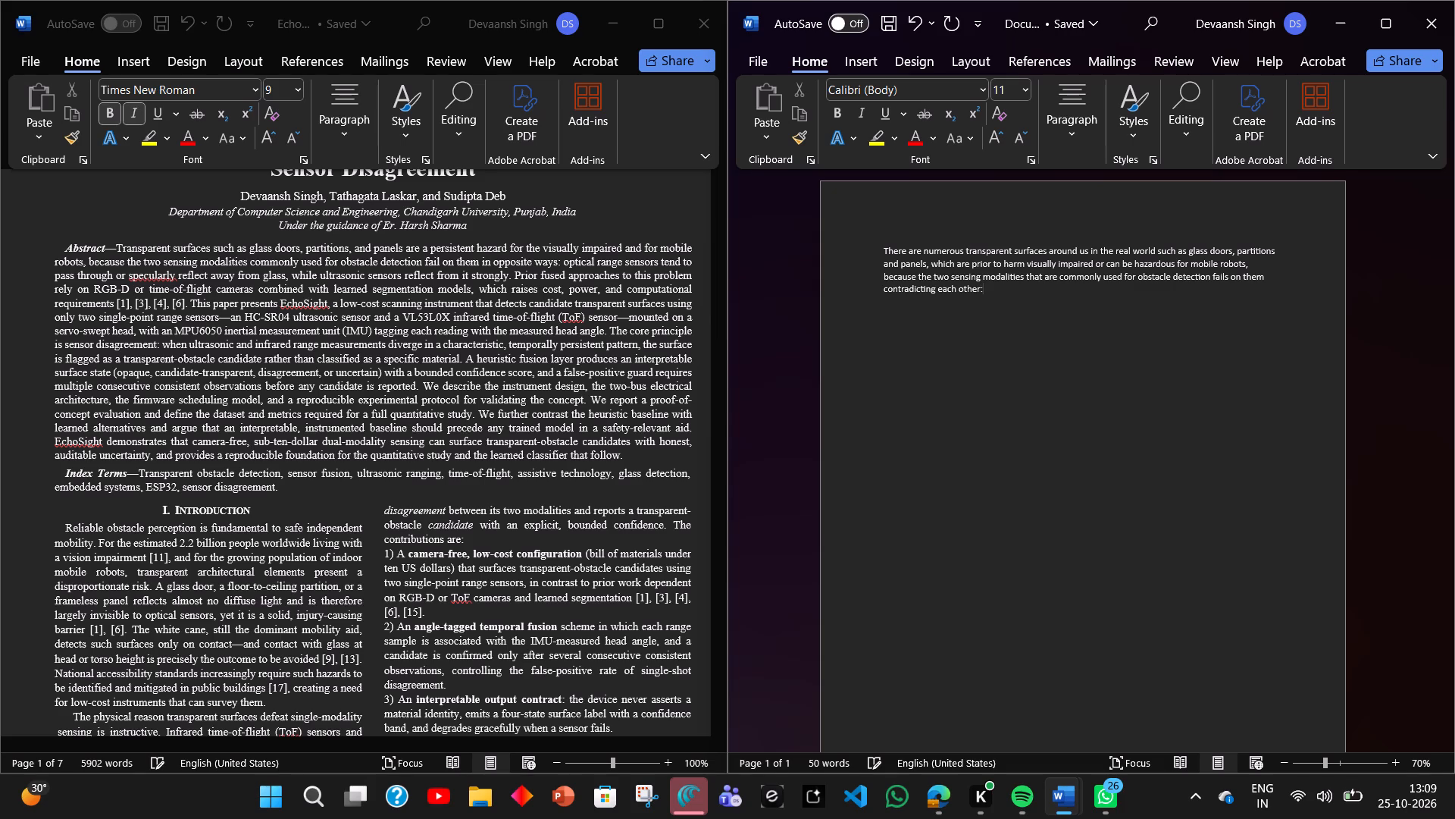
{"action": "key", "text": "space"}
Continue the rewritten abstract after the colon with "optical range sensors".
{"action": "type", "text": "optically range"}
{"action": "key", "text": "space"}
{"action": "key", "text": "BackSpace"}
{"action": "key", "text": "BackSpace"}
{"action": "key", "text": "BackSpace"}
{"action": "key", "text": "BackSpace"}
{"action": "key", "text": "BackSpace"}
{"action": "key", "text": "BackSpace"}
{"action": "key", "text": "BackSpace"}
{"action": "key", "text": "BackSpace"}
{"action": "key", "text": "BackSpace"}
{"action": "key", "text": "space"}
{"action": "type", "text": "range sensors"}
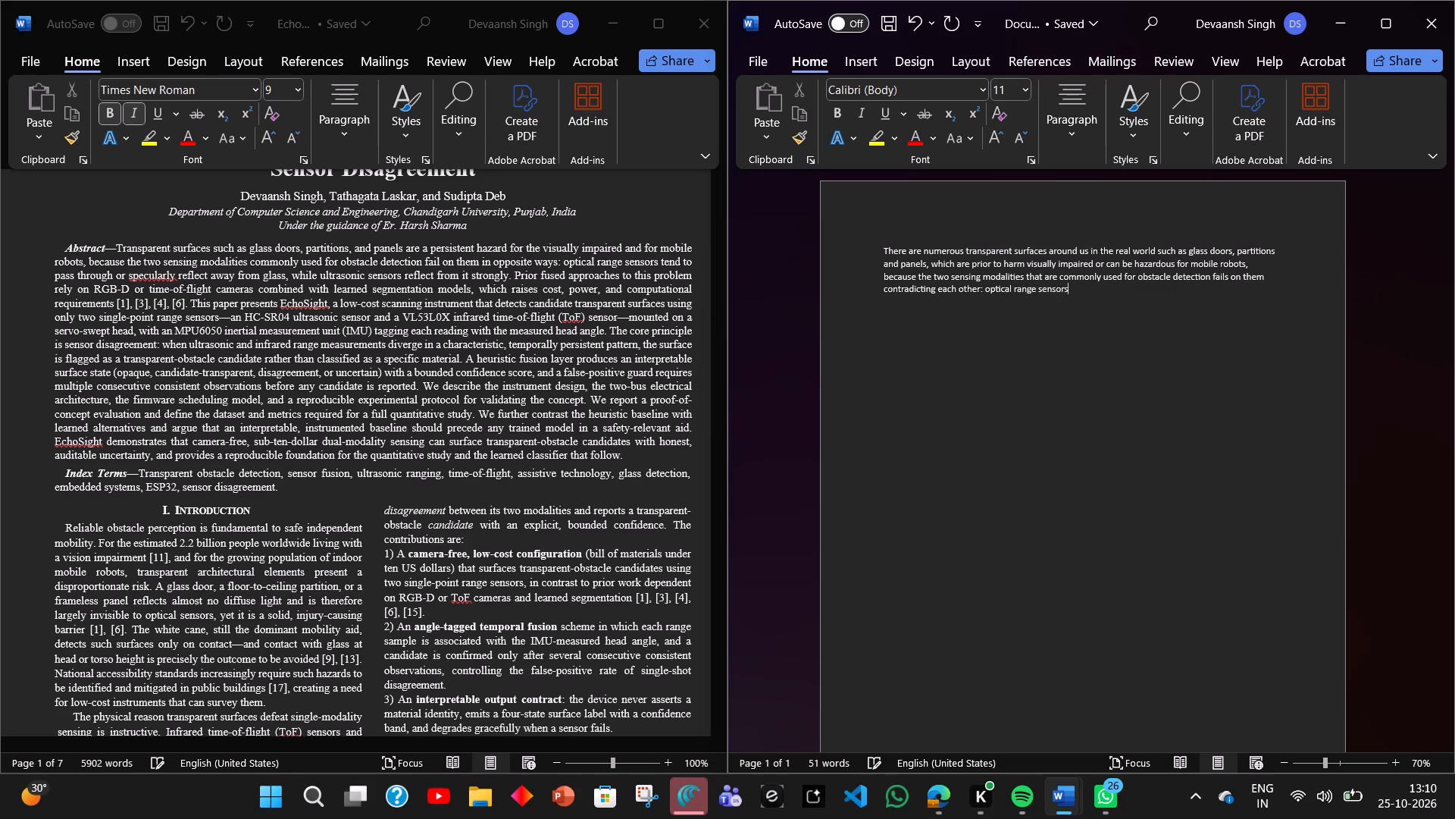
{"action": "key", "text": "space"}
Complete the optical sensor clause with "tend to pass through the transparent surface".
{"action": "type", "text": "tend to pass"}
{"action": "key", "text": "space"}
{"action": "type", "text": "th"}
{"action": "type", "text": "rough"}
{"action": "key", "text": "space"}
{"action": "type", "text": "the"}
{"action": "key", "text": "space"}
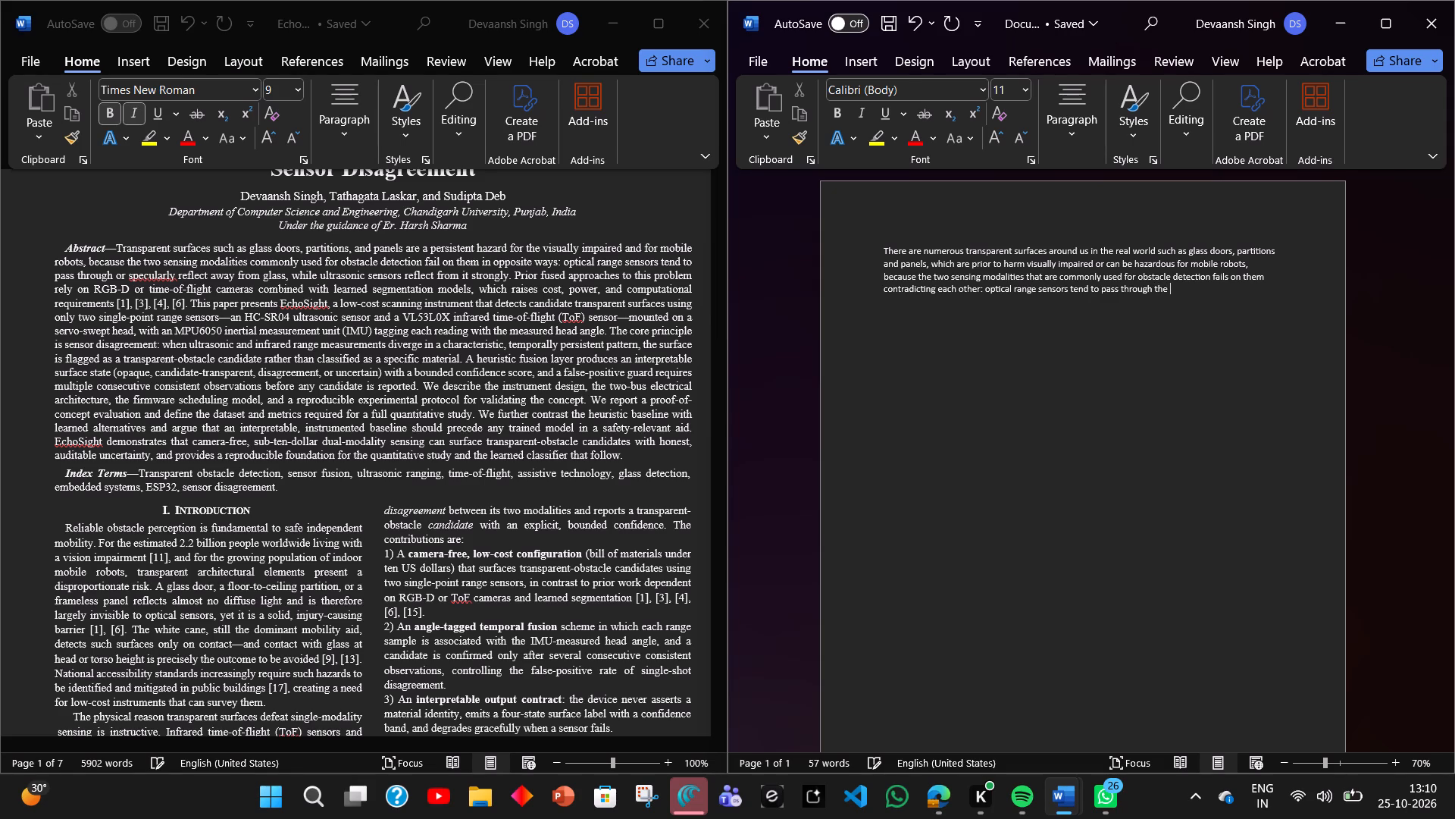
{"action": "type", "text": "transparent surface"}
Begin the contrasting clause with ", while ultrasonic sensors" followed by a space.
{"action": "type", "text": ", while"}
{"action": "key", "text": "space"}
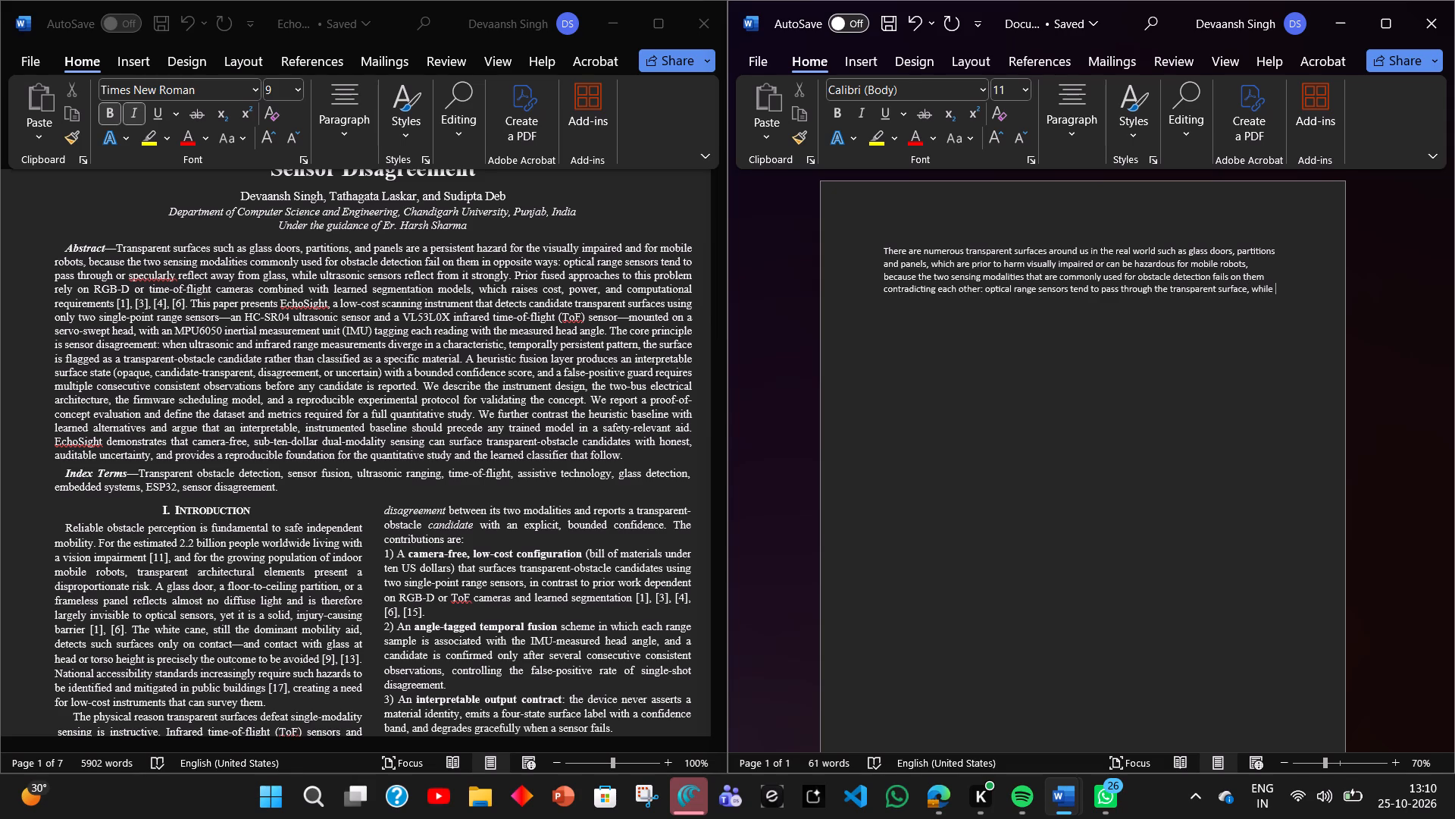
{"action": "type", "text": "ultrasonic"}
{"action": "key", "text": "space"}
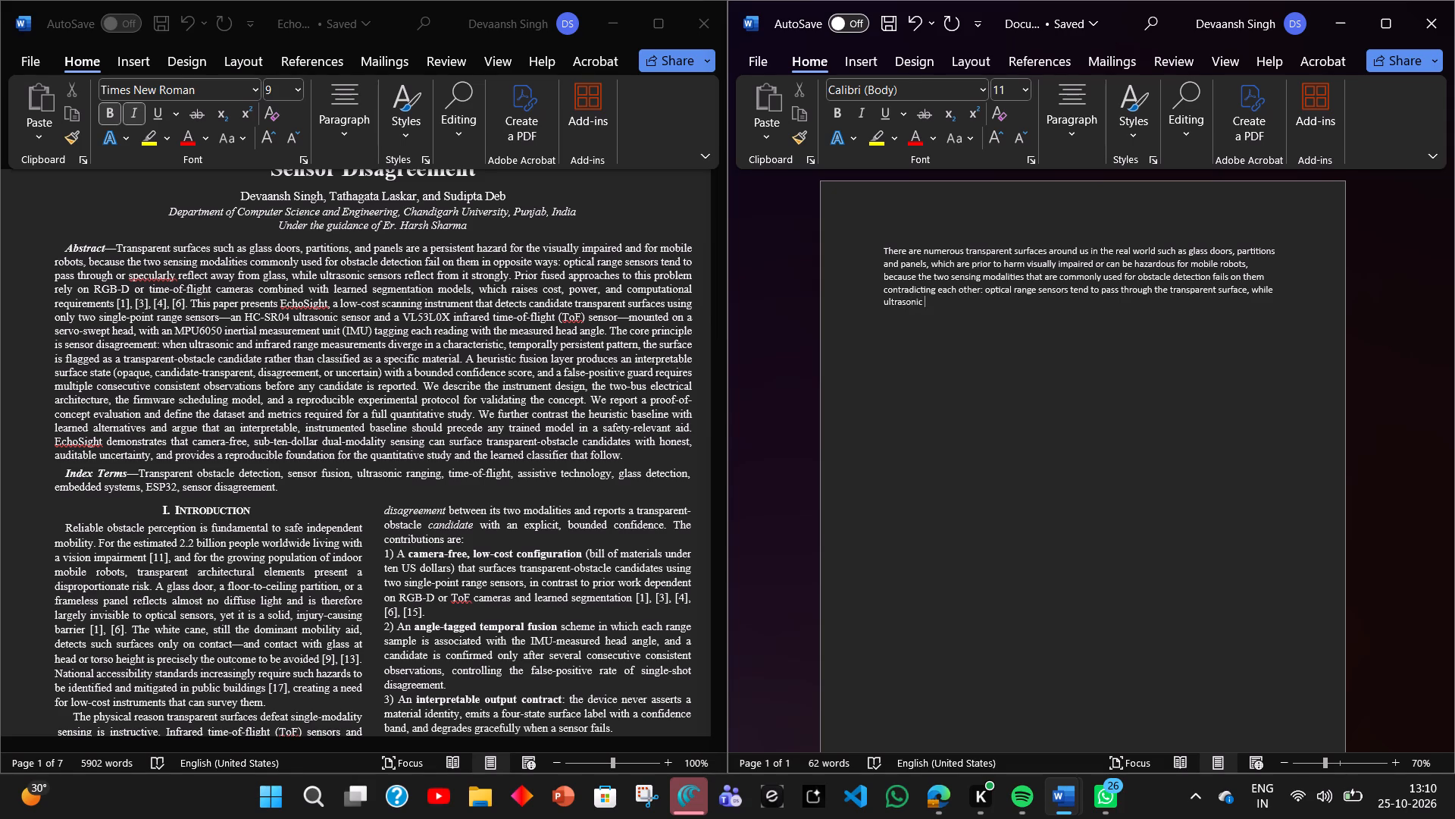
{"action": "type", "text": "sensors"}
{"action": "scroll", "coordinate": [1272, 275], "scroll_direction": "up", "scroll_amount": 1}
{"action": "key", "text": "space"}
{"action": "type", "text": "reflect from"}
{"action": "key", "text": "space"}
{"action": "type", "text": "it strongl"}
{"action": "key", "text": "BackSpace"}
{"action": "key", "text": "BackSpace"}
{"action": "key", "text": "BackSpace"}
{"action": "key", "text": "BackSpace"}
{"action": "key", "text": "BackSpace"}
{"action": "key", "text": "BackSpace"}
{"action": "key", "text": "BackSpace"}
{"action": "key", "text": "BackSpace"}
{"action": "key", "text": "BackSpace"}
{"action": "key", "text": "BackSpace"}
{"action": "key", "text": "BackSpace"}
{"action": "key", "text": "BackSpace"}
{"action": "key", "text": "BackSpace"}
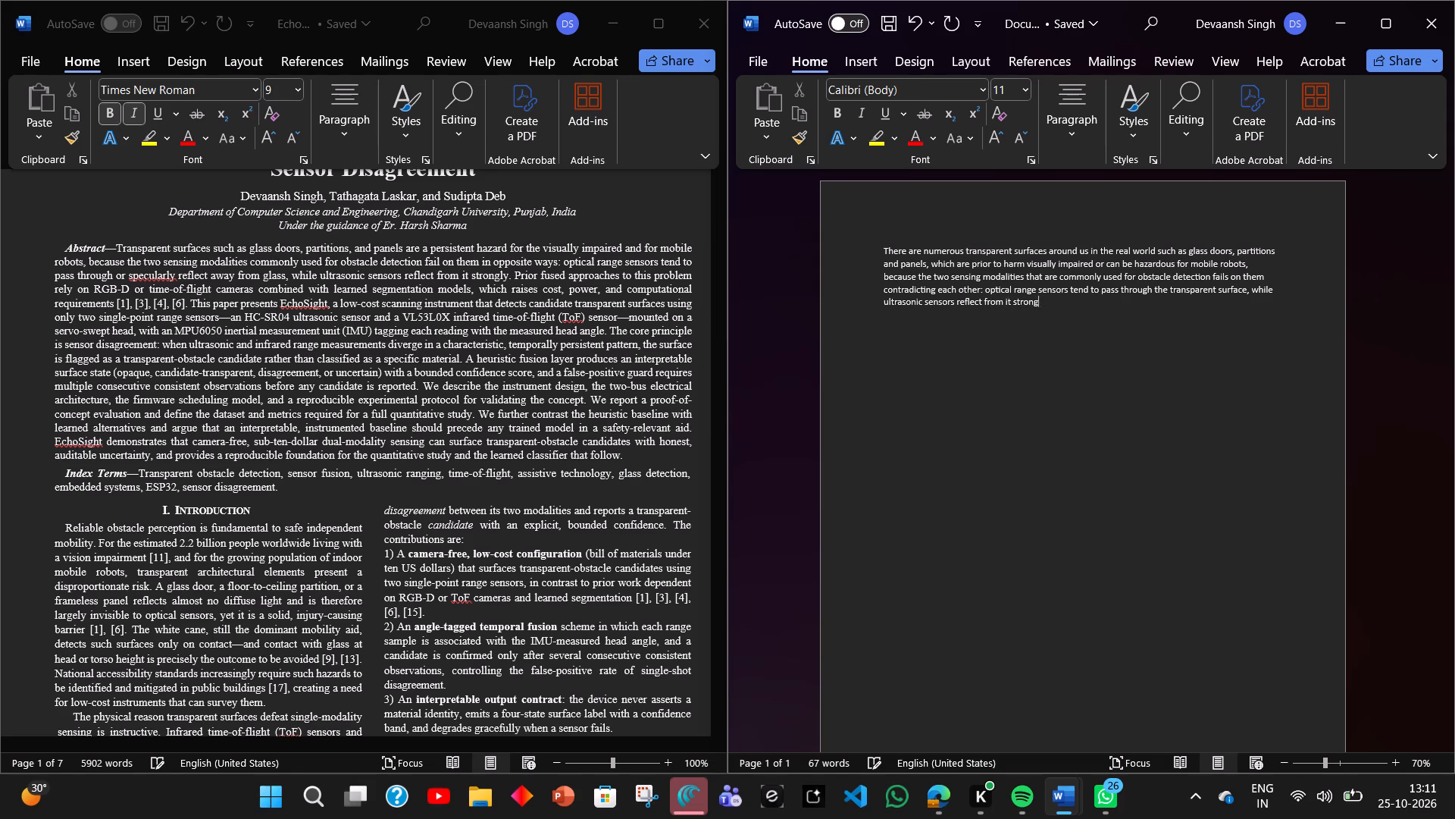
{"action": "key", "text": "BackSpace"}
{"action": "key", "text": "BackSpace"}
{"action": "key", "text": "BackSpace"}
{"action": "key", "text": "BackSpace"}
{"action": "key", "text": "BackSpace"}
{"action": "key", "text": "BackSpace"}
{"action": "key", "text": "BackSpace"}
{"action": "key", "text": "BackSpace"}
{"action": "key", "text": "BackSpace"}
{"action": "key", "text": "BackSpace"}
Finish the ultrasonic sensor clause and the sentence with "reflects from it strongly.".
{"action": "type", "text": "reflects from it"}
{"action": "key", "text": "space"}
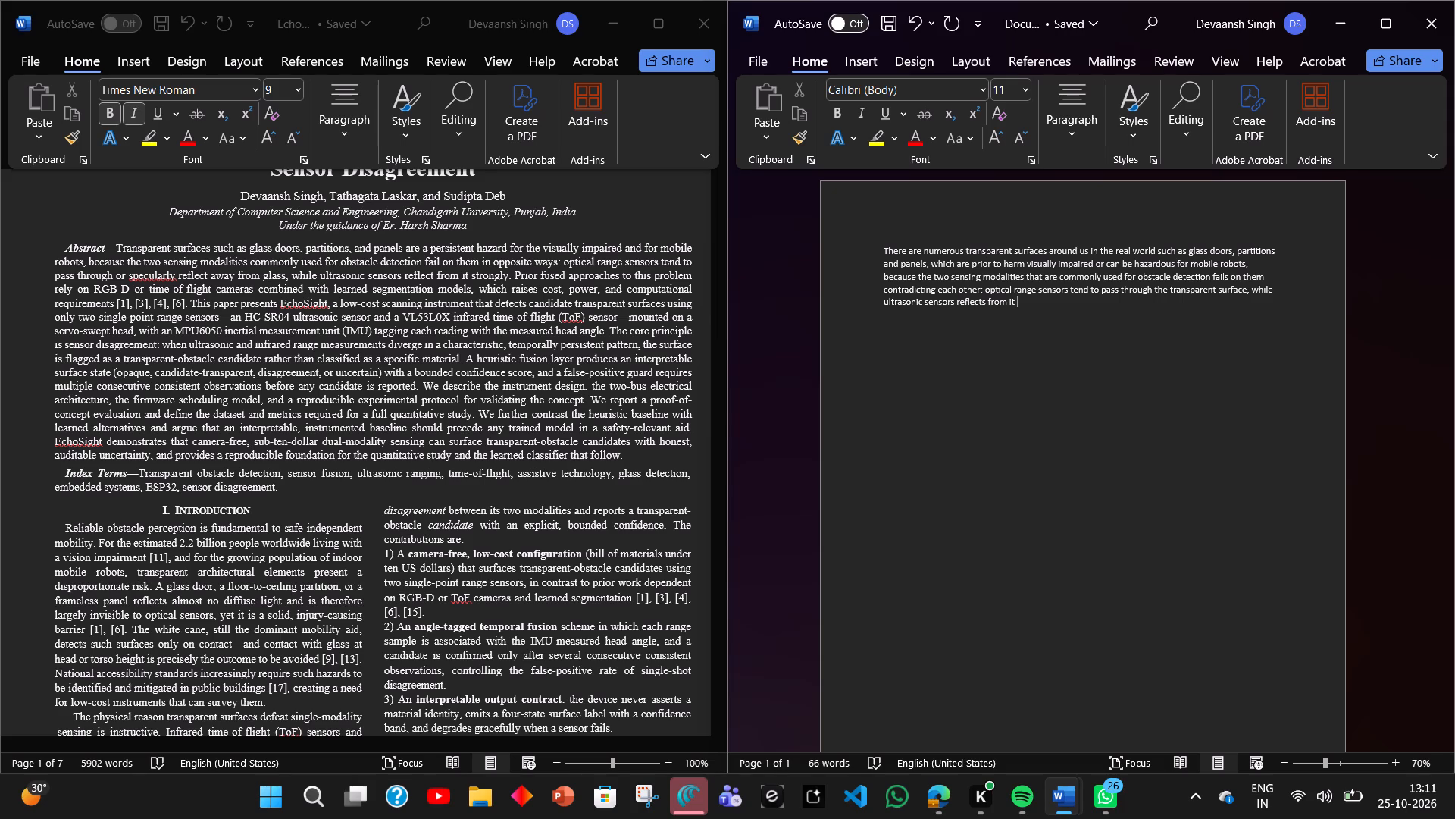
{"action": "type", "text": "strongly"}
{"action": "type", "text": "."}
{"action": "key", "text": "space"}
Start the next abstract sentence with "Earlier approaches to solve this problem rely on" followed by a space.
{"action": "type", "text": "arlier"}
{"action": "key", "text": "space"}
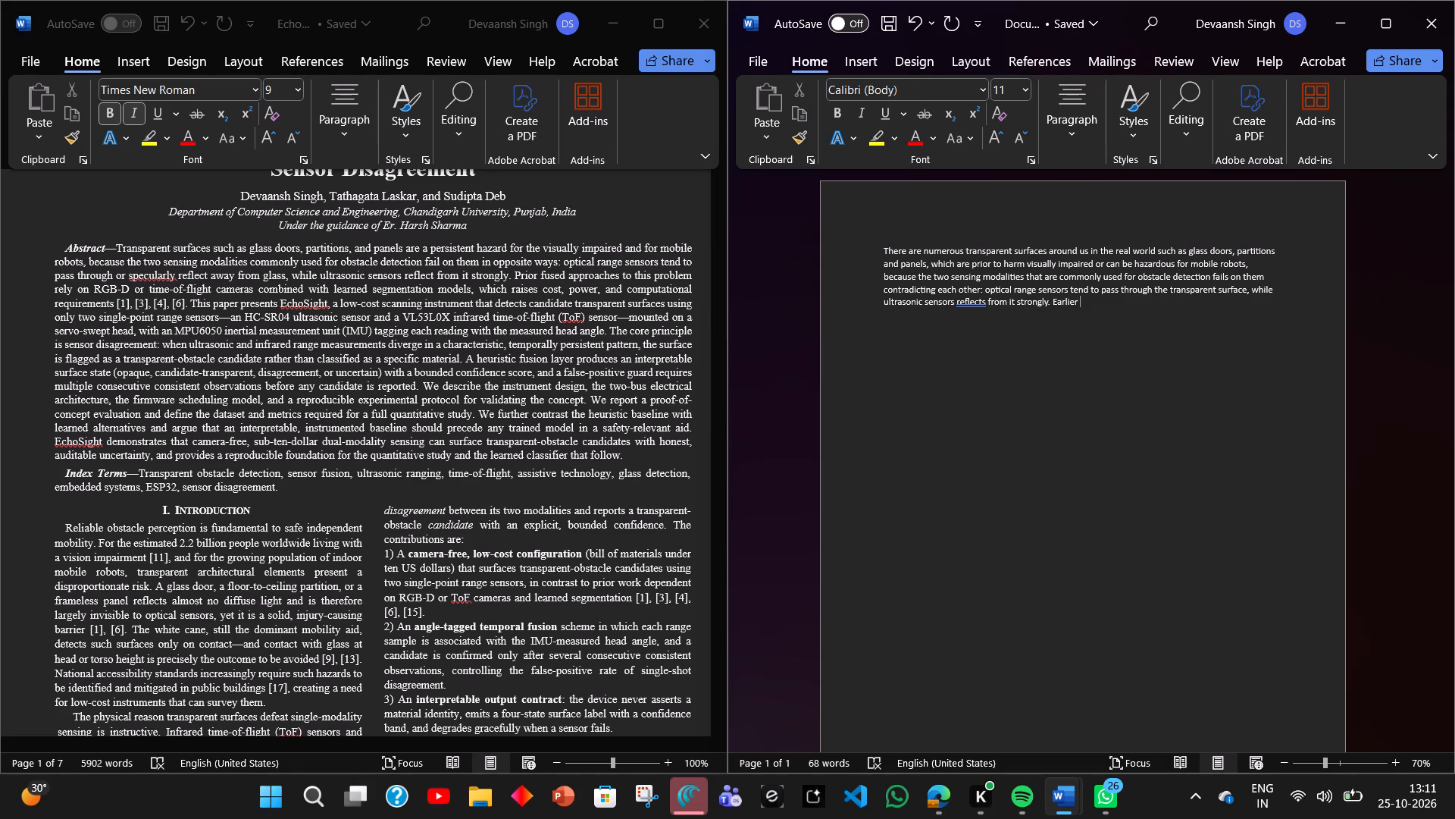
{"action": "type", "text": "apprao"}
{"action": "key", "text": "BackSpace"}
{"action": "key", "text": "BackSpace"}
{"action": "type", "text": "oaches to solve this problem"}
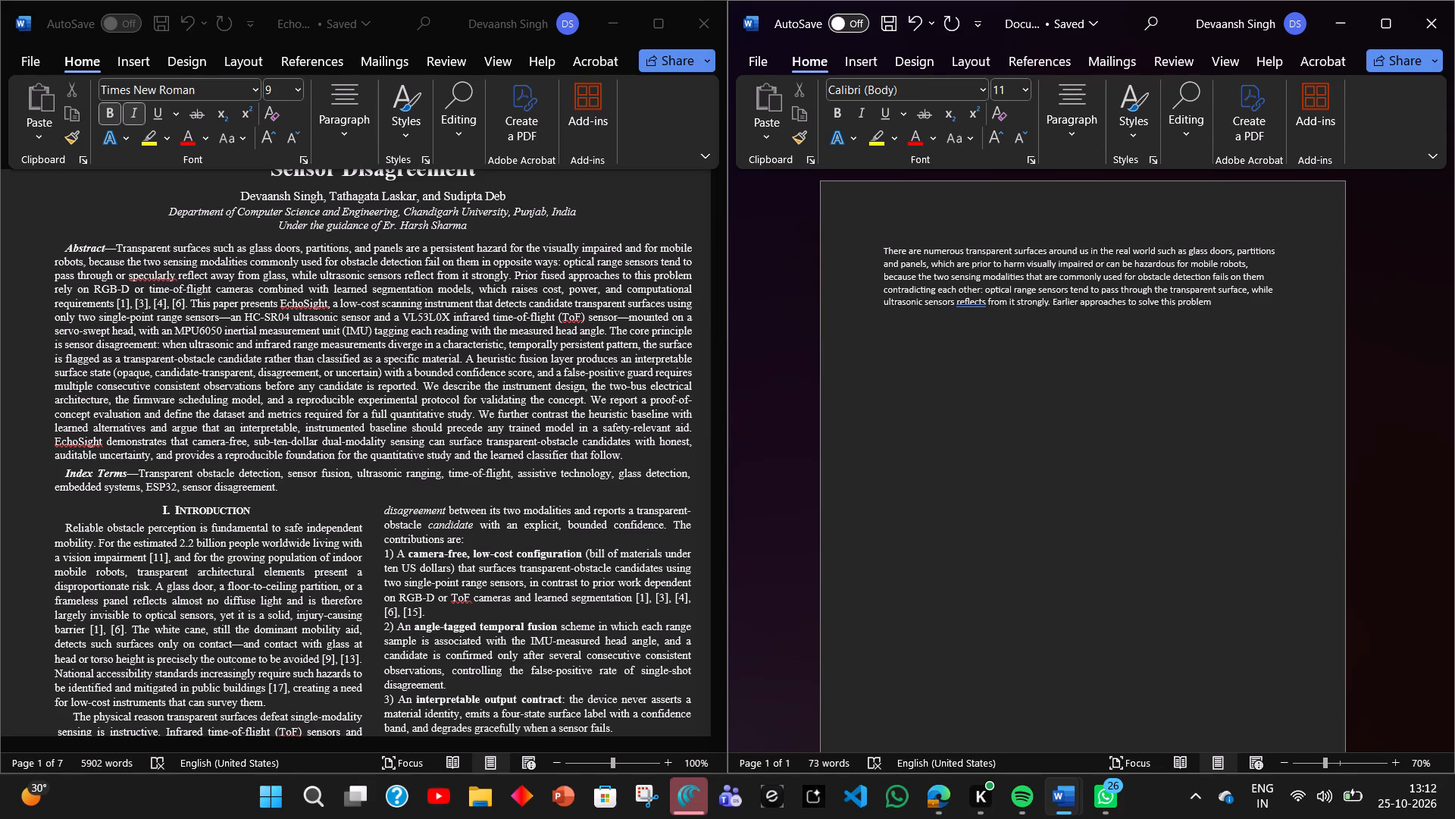
{"action": "key", "text": "space"}
{"action": "type", "text": "rely on"}
{"action": "key", "text": "space"}
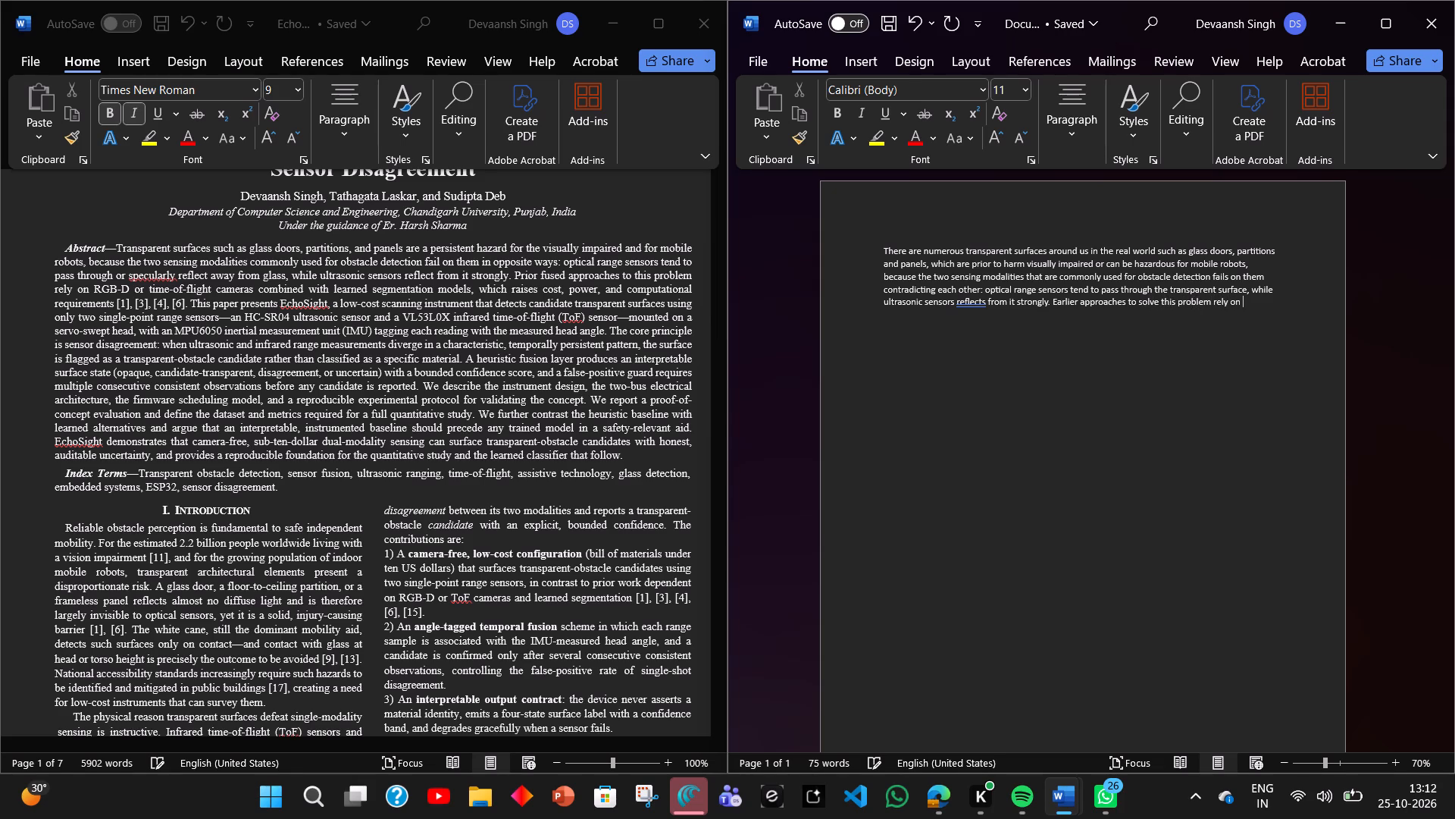
Continue the sentence with "RGB-D or time-of-flight cameras" followed by a space.
{"action": "type", "text": "RGB"}
{"action": "type", "text": "-D"}
{"action": "key", "text": "space"}
{"action": "type", "text": "or"}
{"action": "key", "text": "space"}
{"action": "type", "text": "time_"}
{"action": "key", "text": "BackSpace"}
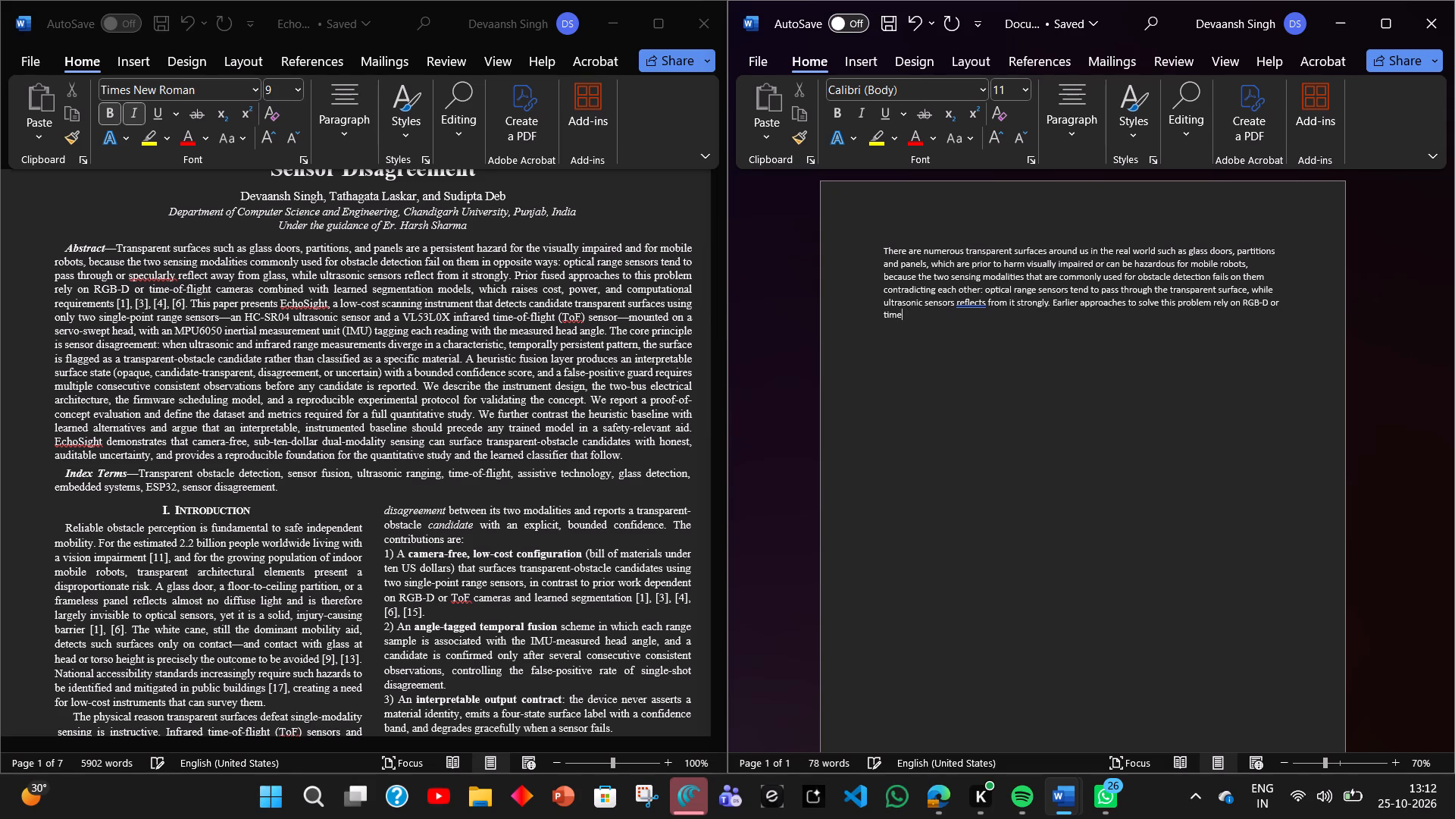
{"action": "type", "text": "-of-flight camera"}
{"action": "key", "text": "s"}
{"action": "key", "text": "space"}
Extend the camera clause with "combined with learned segmentation models, which raises" followed by a space.
{"action": "type", "text": "combinedw"}
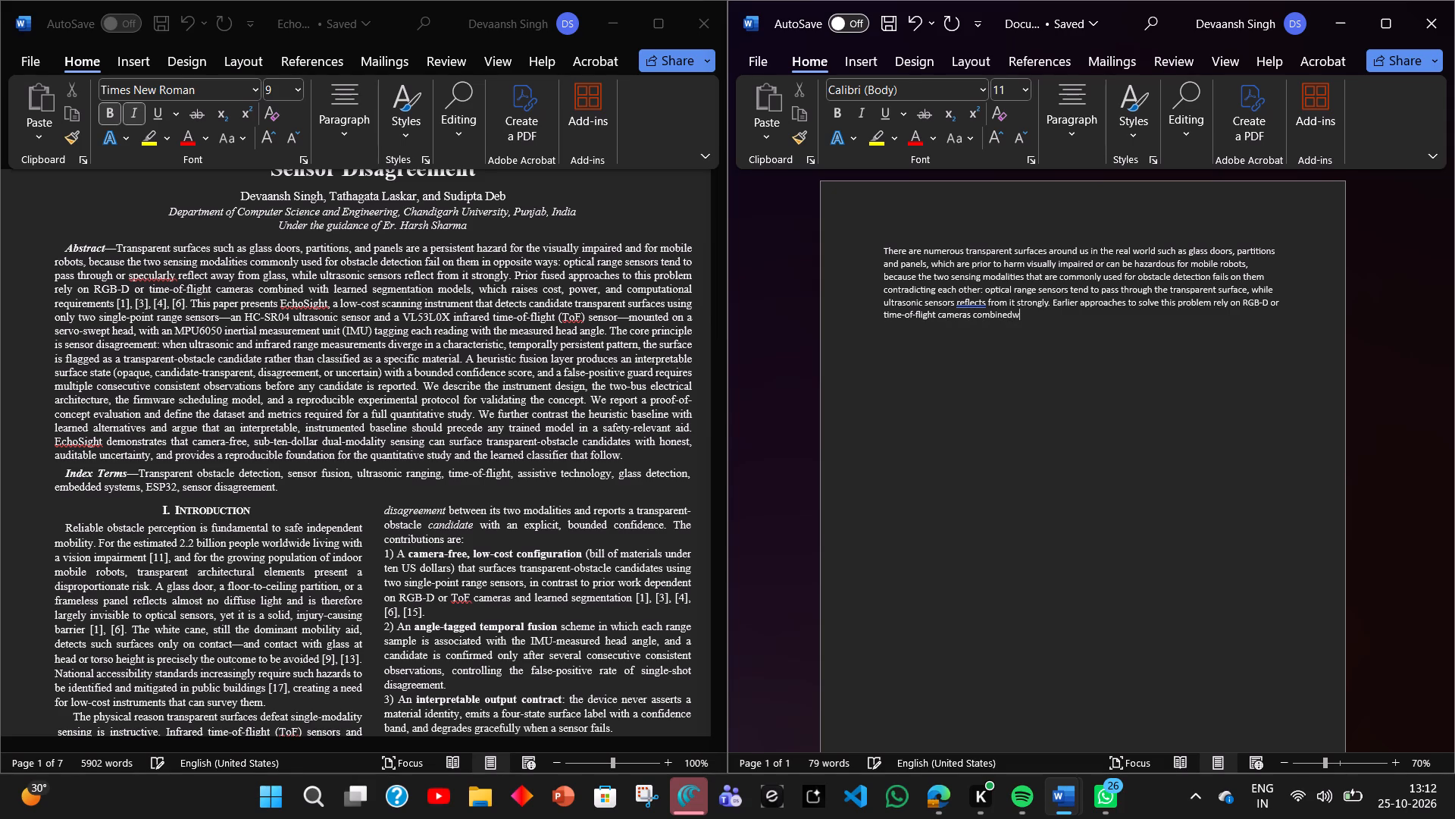
{"action": "key", "text": "BackSpace"}
{"action": "key", "text": "space"}
{"action": "type", "text": "with"}
{"action": "key", "text": "space"}
{"action": "key", "text": "semicolon"}
{"action": "key", "text": "BackSpace"}
{"action": "type", "text": "learned"}
{"action": "key", "text": "space"}
{"action": "type", "text": "segmentat"}
{"action": "type", "text": "ion mode"}
{"action": "type", "text": "ls, which raises"}
{"action": "key", "text": "space"}
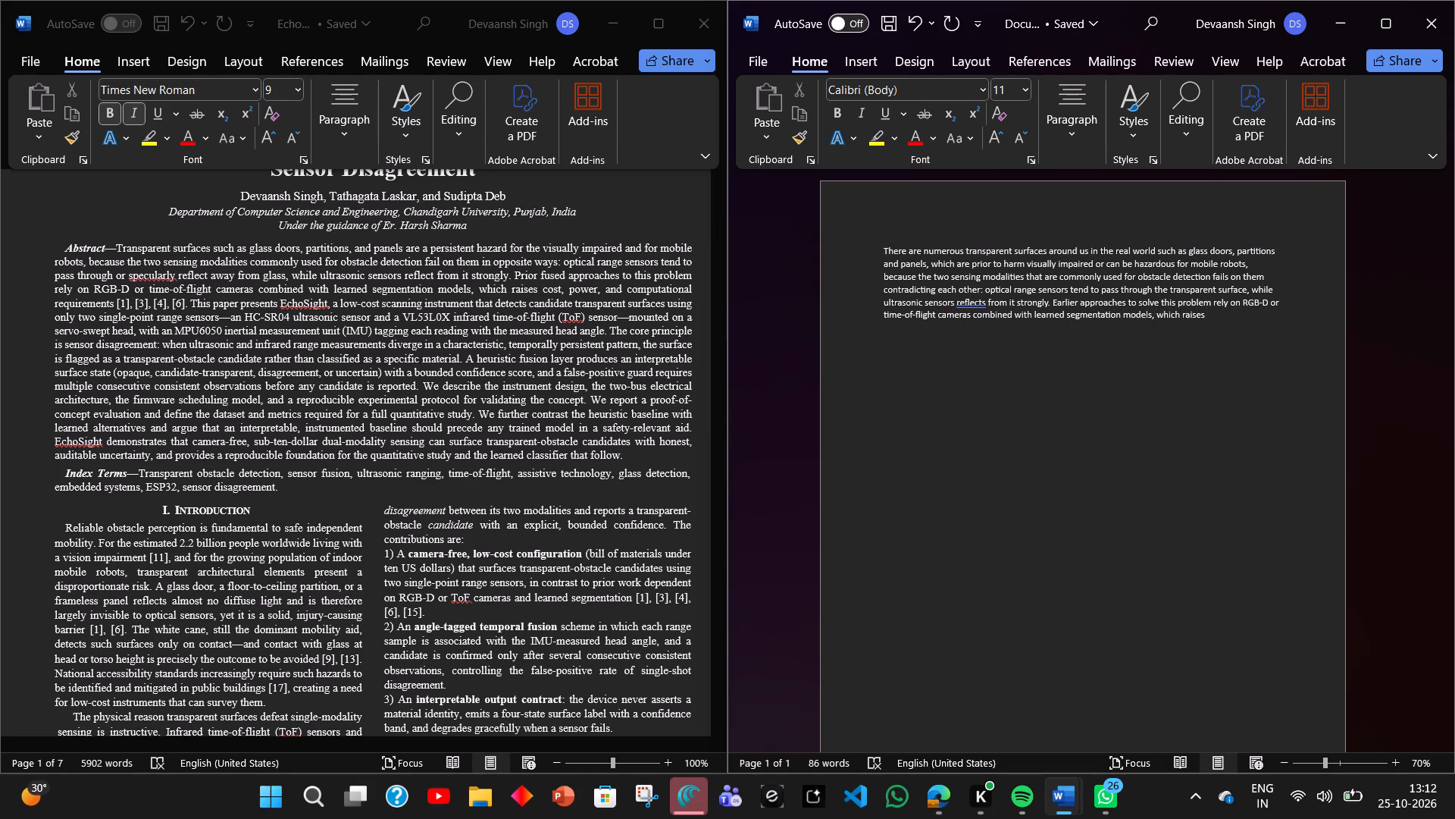
Begin the list of raised demands with "cost, power,".
{"action": "type", "text": "cost, power"}
{"action": "key", "text": "comma"}
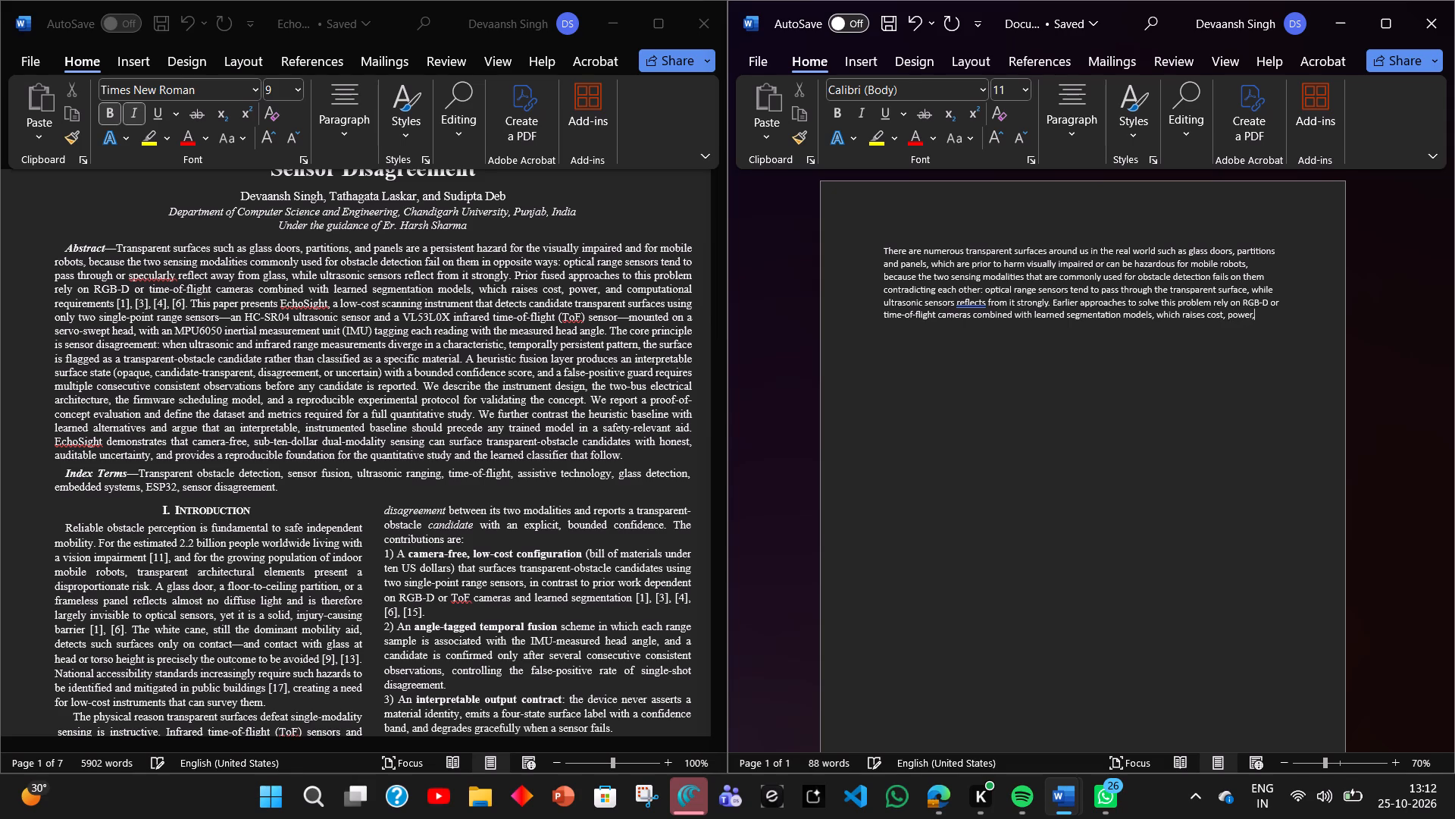
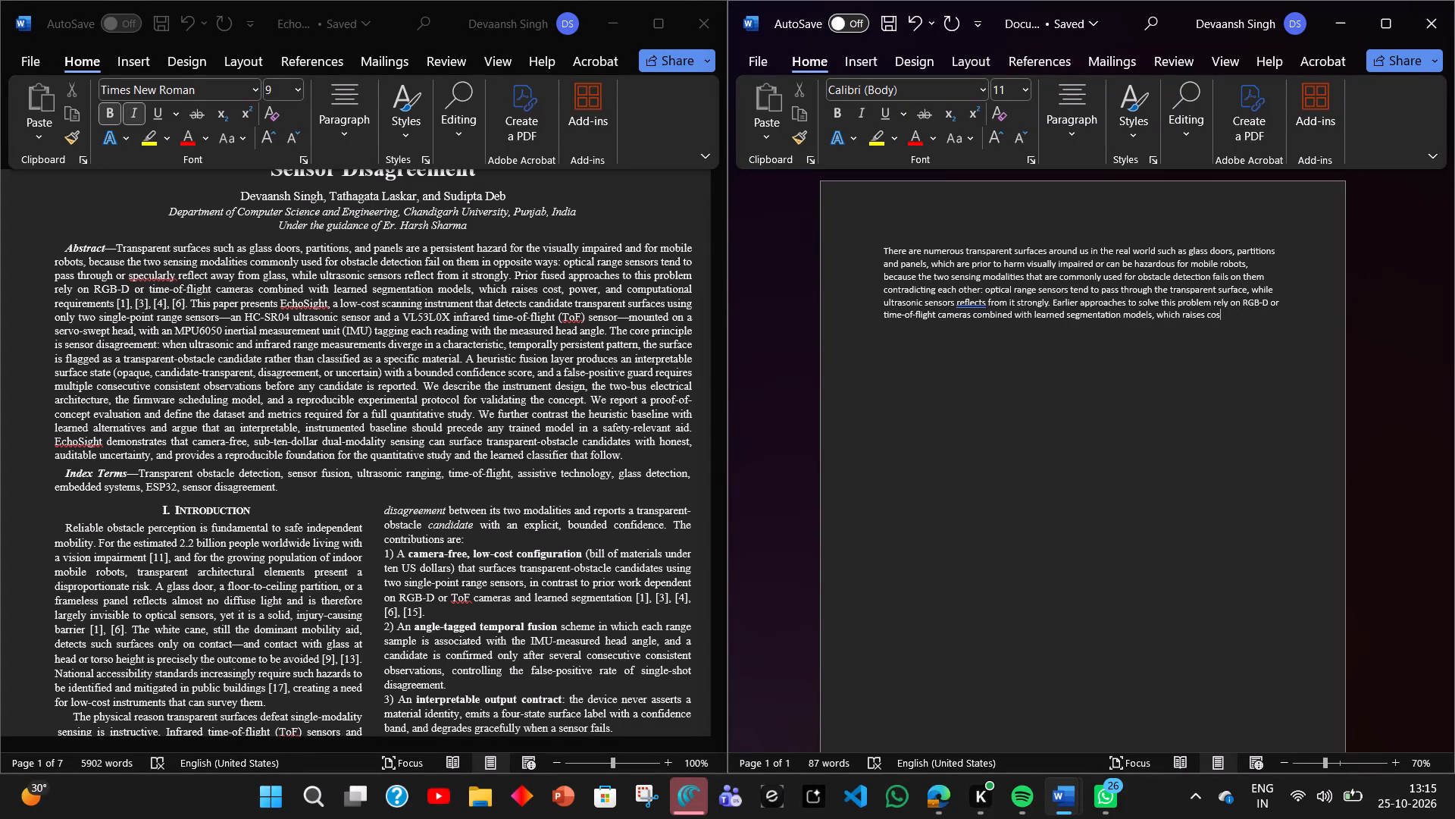
Delete the unfinished sentence's ending from "learned segmentation models, which raises" onward, keeping the text up to "combined with".
{"action": "key", "text": "BackSpace"}
{"action": "key", "text": "BackSpace"}
{"action": "key", "text": "BackSpace"}
{"action": "key", "text": "BackSpace"}
{"action": "key", "text": "BackSpace"}
{"action": "key", "text": "BackSpace"}
{"action": "key", "text": "BackSpace"}
{"action": "key", "text": "BackSpace"}
{"action": "key", "text": "BackSpace"}
{"action": "key", "text": "BackSpace"}
{"action": "key", "text": "BackSpace"}
{"action": "key", "text": "BackSpace"}
{"action": "key", "text": "BackSpace"}
{"action": "key", "text": "BackSpace"}
{"action": "key", "text": "BackSpace"}
{"action": "key", "text": "BackSpace"}
{"action": "key", "text": "BackSpace"}
{"action": "key", "text": "BackSpace"}
{"action": "key", "text": "BackSpace"}
{"action": "key", "text": "BackSpace"}
{"action": "key", "text": "BackSpace"}
{"action": "key", "text": "BackSpace"}
{"action": "key", "text": "BackSpace"}
{"action": "key", "text": "BackSpace"}
{"action": "key", "text": "BackSpace"}
{"action": "key", "text": "BackSpace"}
{"action": "key", "text": "BackSpace"}
{"action": "key", "text": "BackSpace"}
{"action": "key", "text": "BackSpace"}
{"action": "key", "text": "BackSpace"}
{"action": "key", "text": "BackSpace"}
{"action": "key", "text": "BackSpace"}
{"action": "key", "text": "BackSpace"}
{"action": "key", "text": "BackSpace"}
{"action": "key", "text": "BackSpace"}
{"action": "key", "text": "BackSpace"}
{"action": "key", "text": "BackSpace"}
{"action": "key", "text": "BackSpace"}
{"action": "key", "text": "BackSpace"}
{"action": "key", "text": "BackSpace"}
{"action": "key", "text": "BackSpace"}
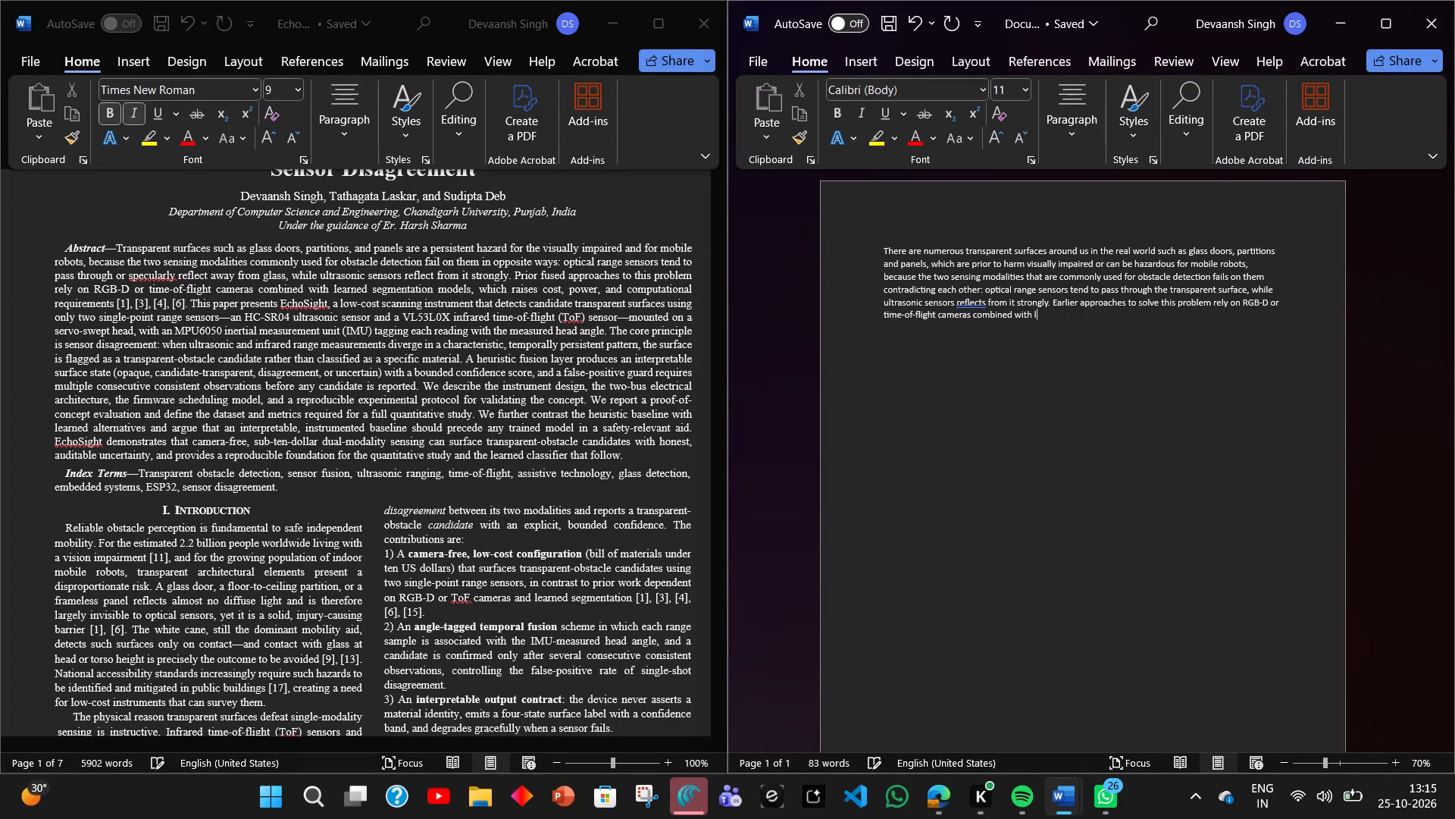
{"action": "key", "text": "BackSpace"}
{"action": "key", "text": "t"}
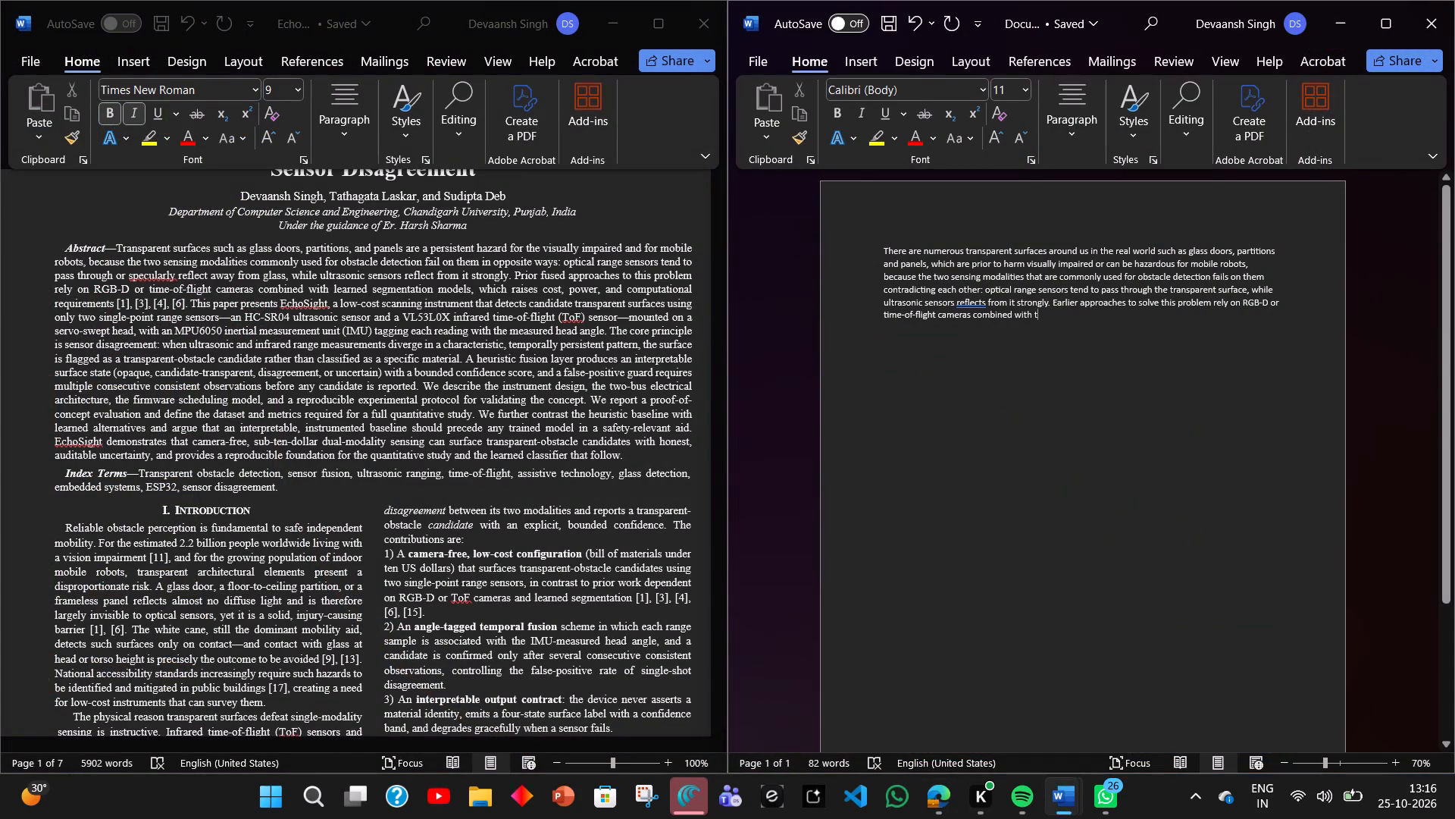
{"action": "key", "text": "BackSpace"}
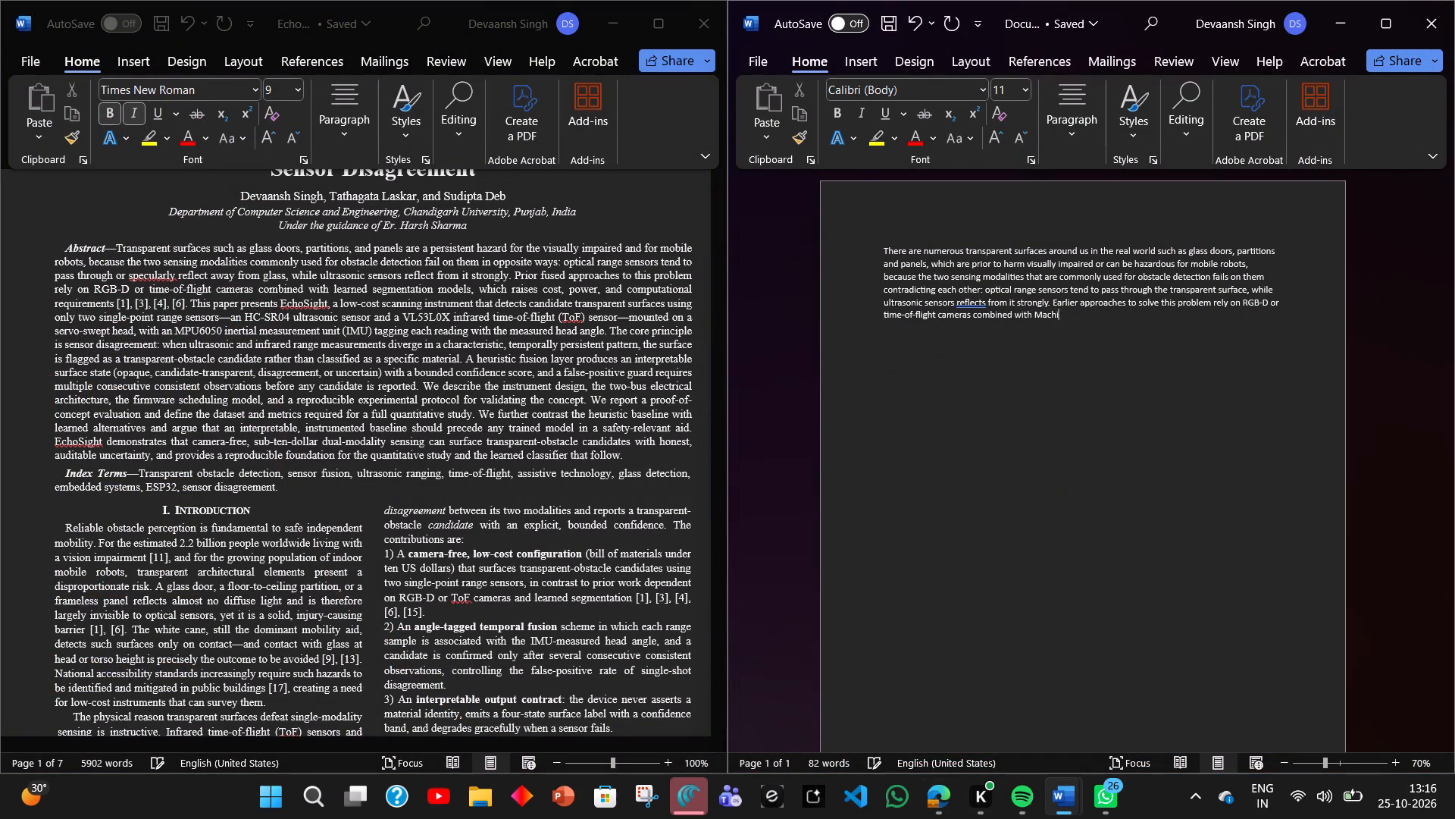
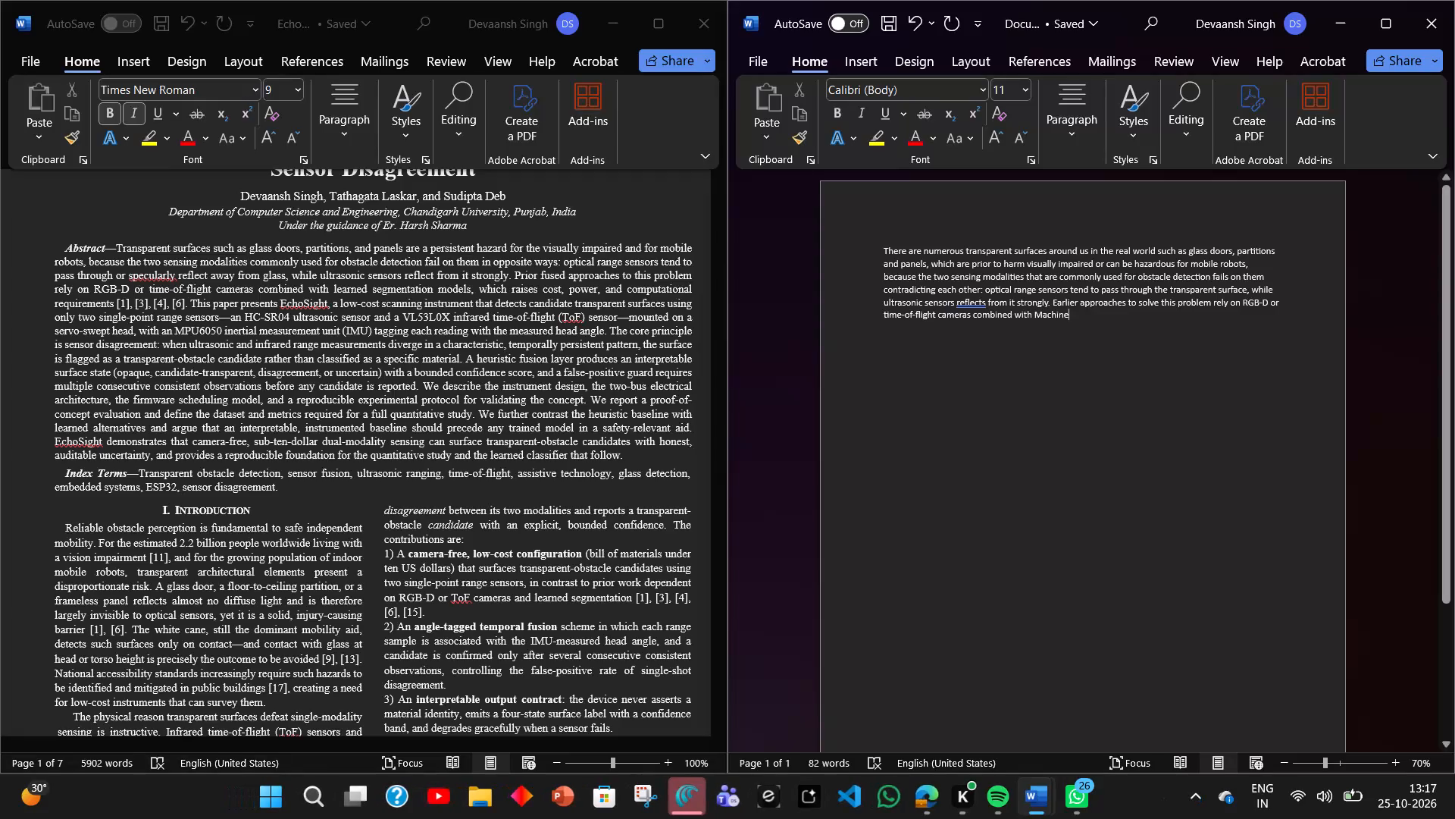
Replace the capitalised "Machine" after "combined with" in the rewritten abstract with "machine learning based segmentation models".
{"action": "key", "text": "BackSpace"}
{"action": "key", "text": "BackSpace"}
{"action": "key", "text": "BackSpace"}
{"action": "key", "text": "BackSpace"}
{"action": "key", "text": "BackSpace"}
{"action": "key", "text": "BackSpace"}
{"action": "key", "text": "BackSpace"}
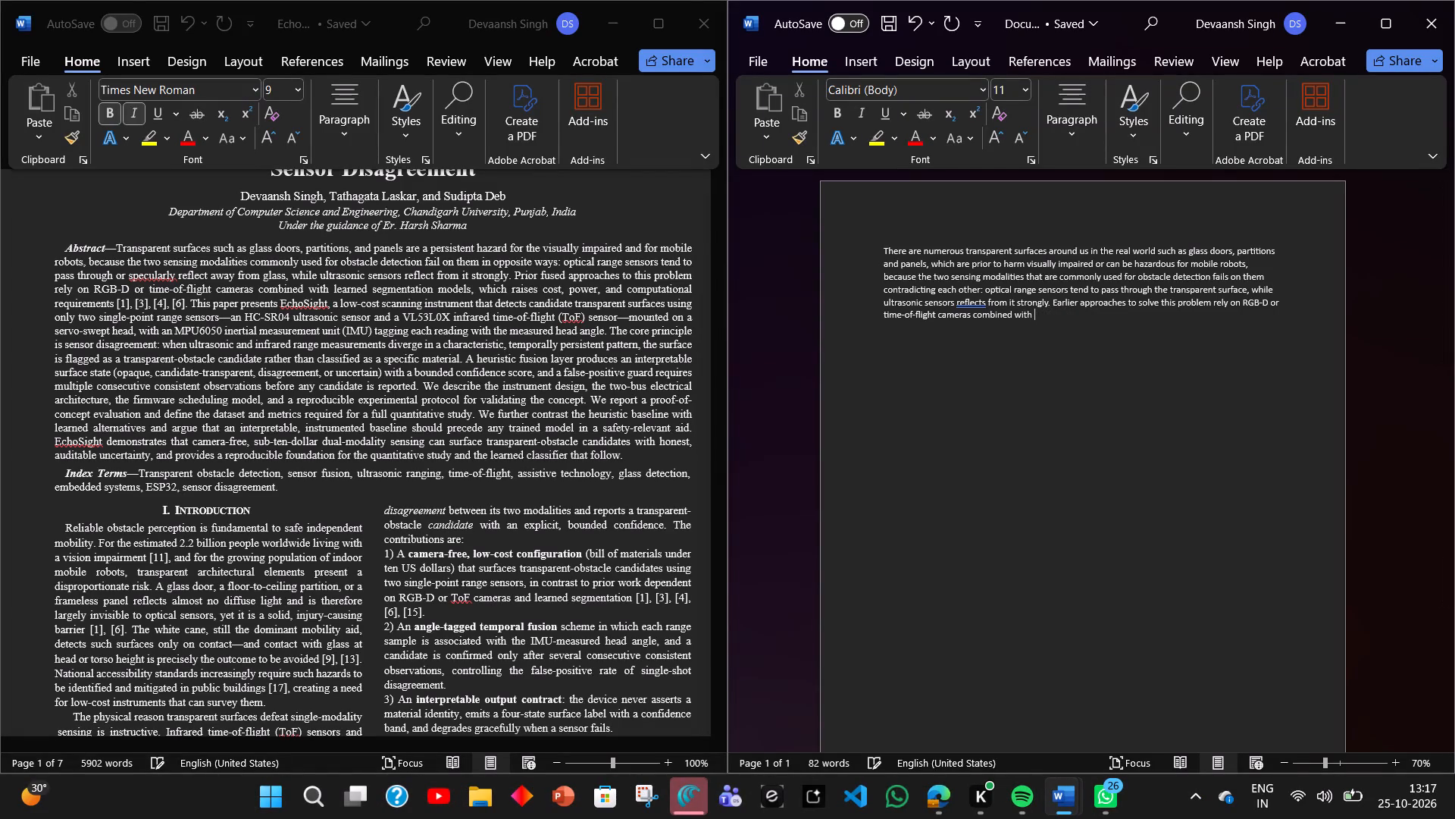
{"action": "type", "text": "machine lew"}
{"action": "key", "text": "BackSpace"}
{"action": "type", "text": "arning based segmentation moidels"}
{"action": "key", "text": "BackSpace"}
{"action": "key", "text": "BackSpace"}
{"action": "key", "text": "BackSpace"}
{"action": "key", "text": "BackSpace"}
{"action": "key", "text": "BackSpace"}
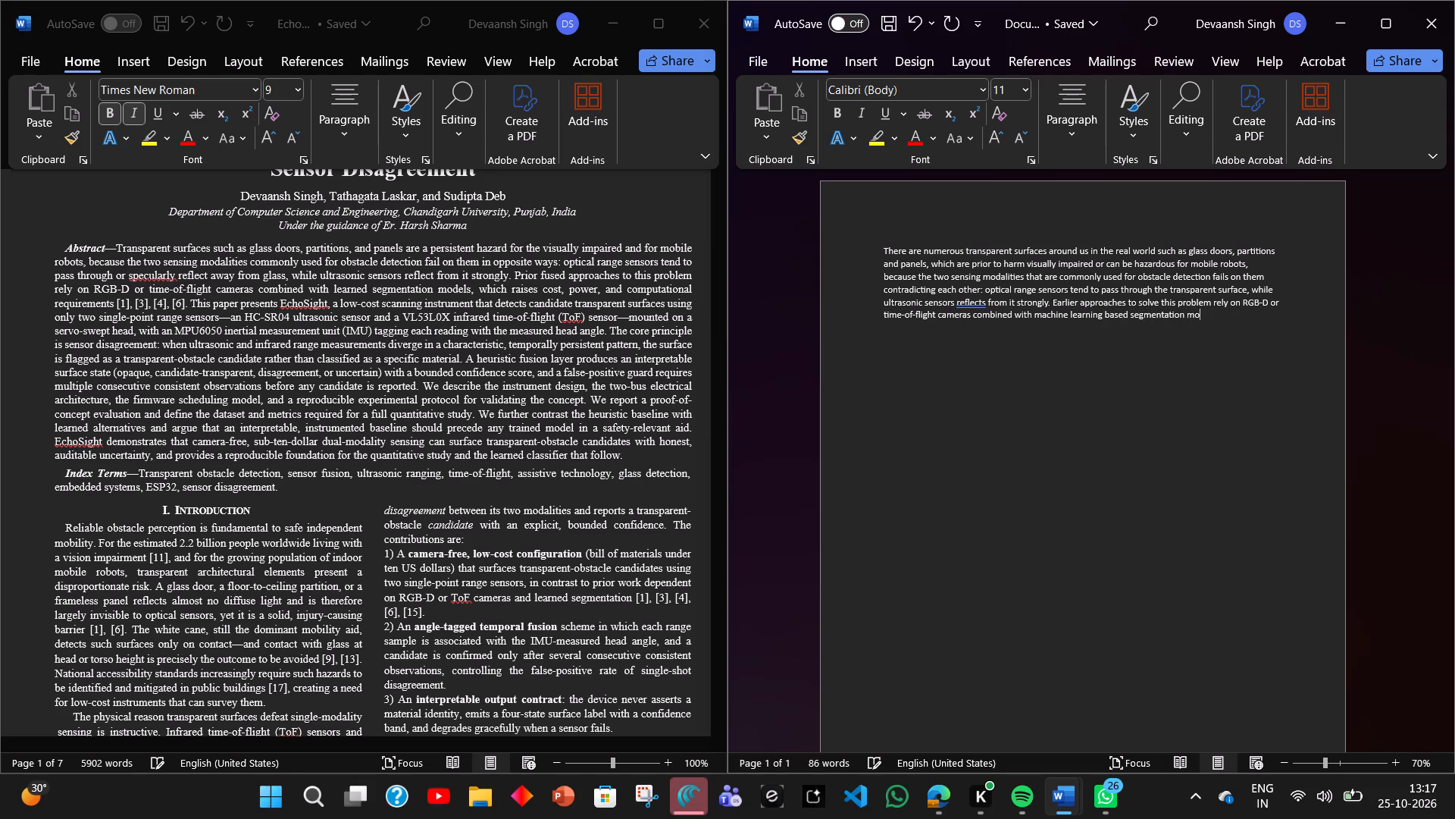
{"action": "type", "text": "dels"}
{"action": "key", "text": "period"}
{"action": "key", "text": "BackSpace"}
Continue the sentence after "segmentation models" with ", which raises cost, power and computational requirements".
{"action": "type", "text": ", which"}
{"action": "key", "text": "space"}
{"action": "type", "text": "raises"}
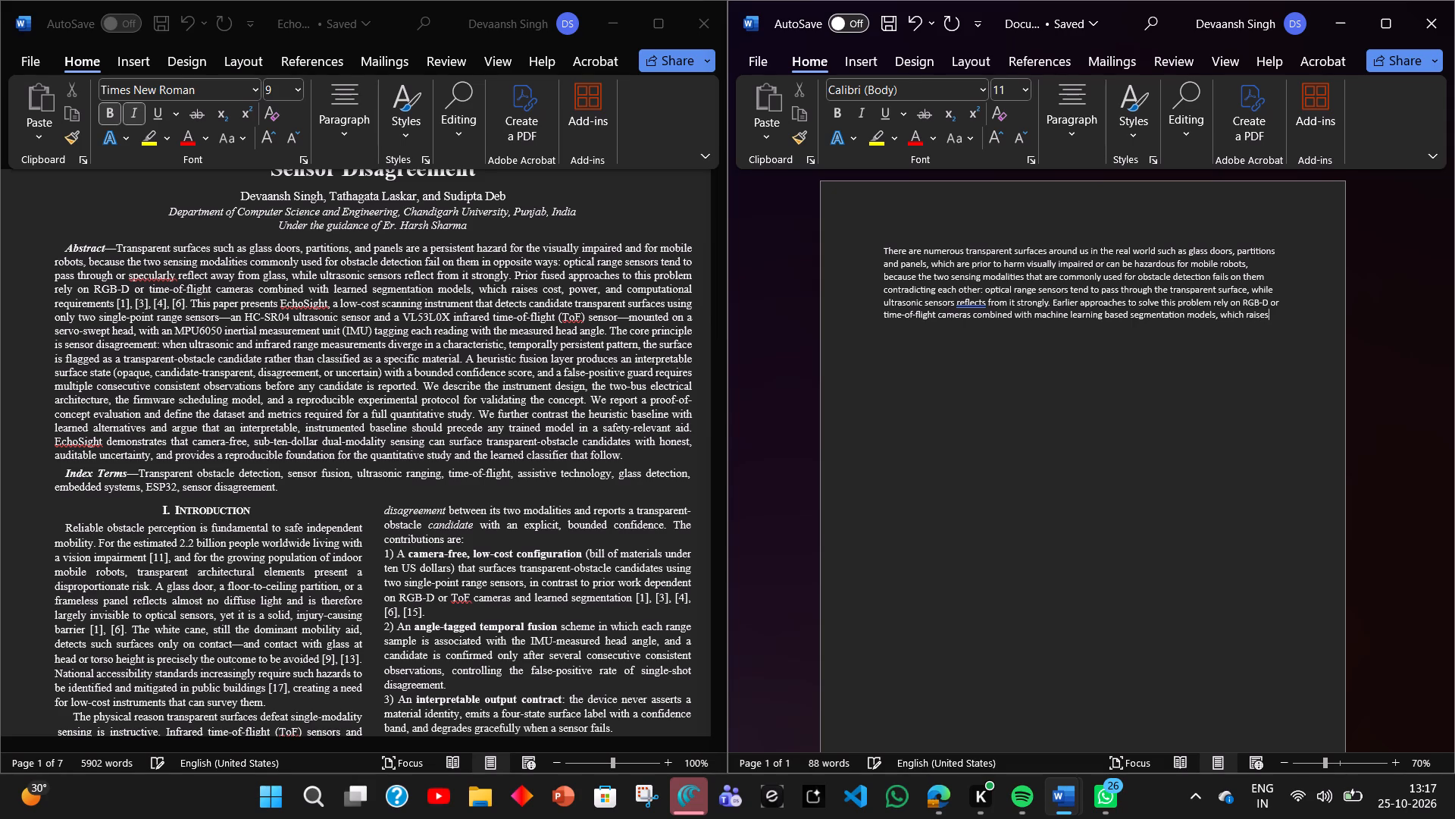
{"action": "key", "text": "space"}
{"action": "type", "text": "cost"}
{"action": "type", "text": ", power"}
{"action": "key", "text": "space"}
{"action": "type", "text": "and computational"}
{"action": "key", "text": "space"}
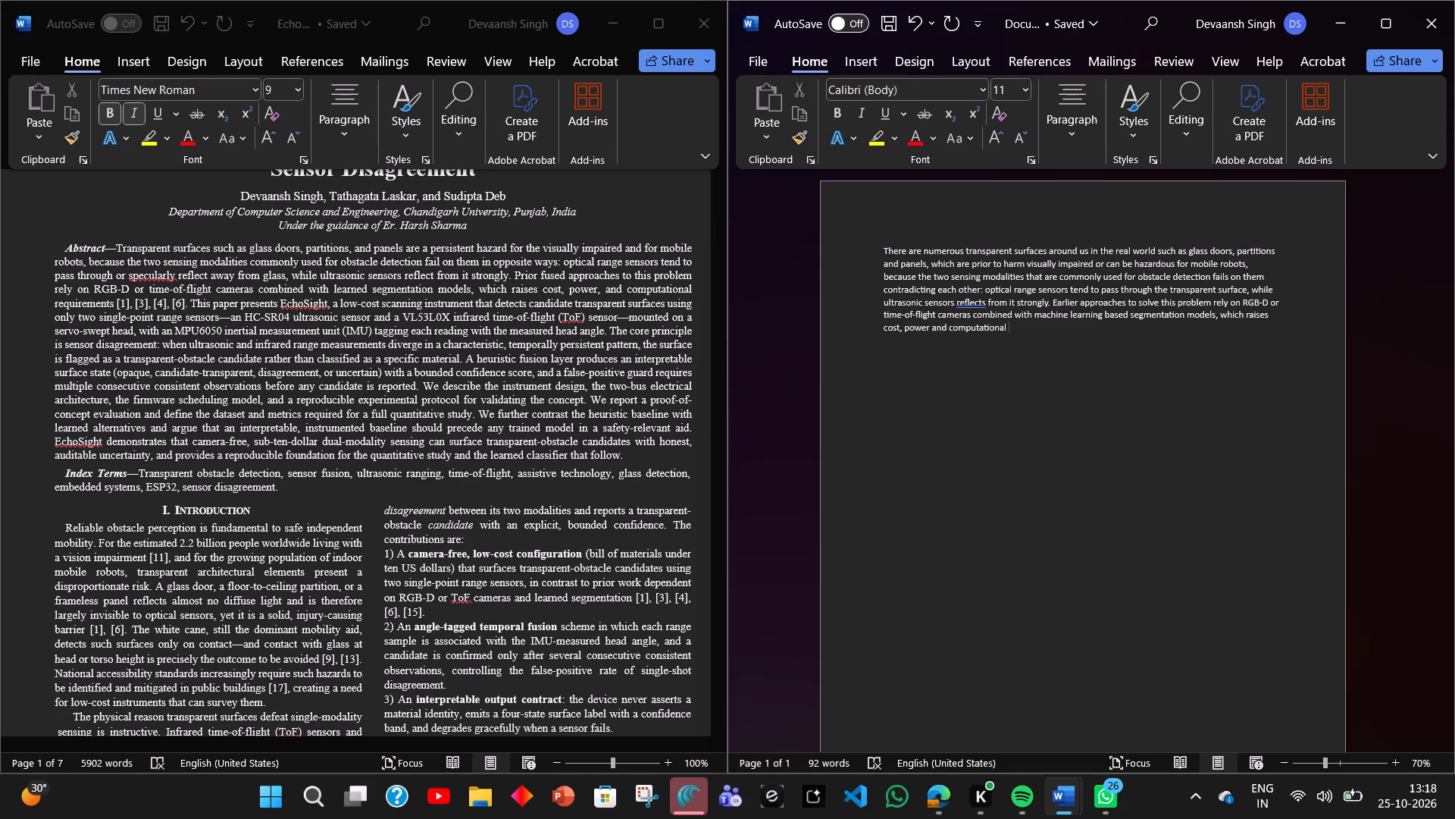
{"action": "type", "text": "requirements"}
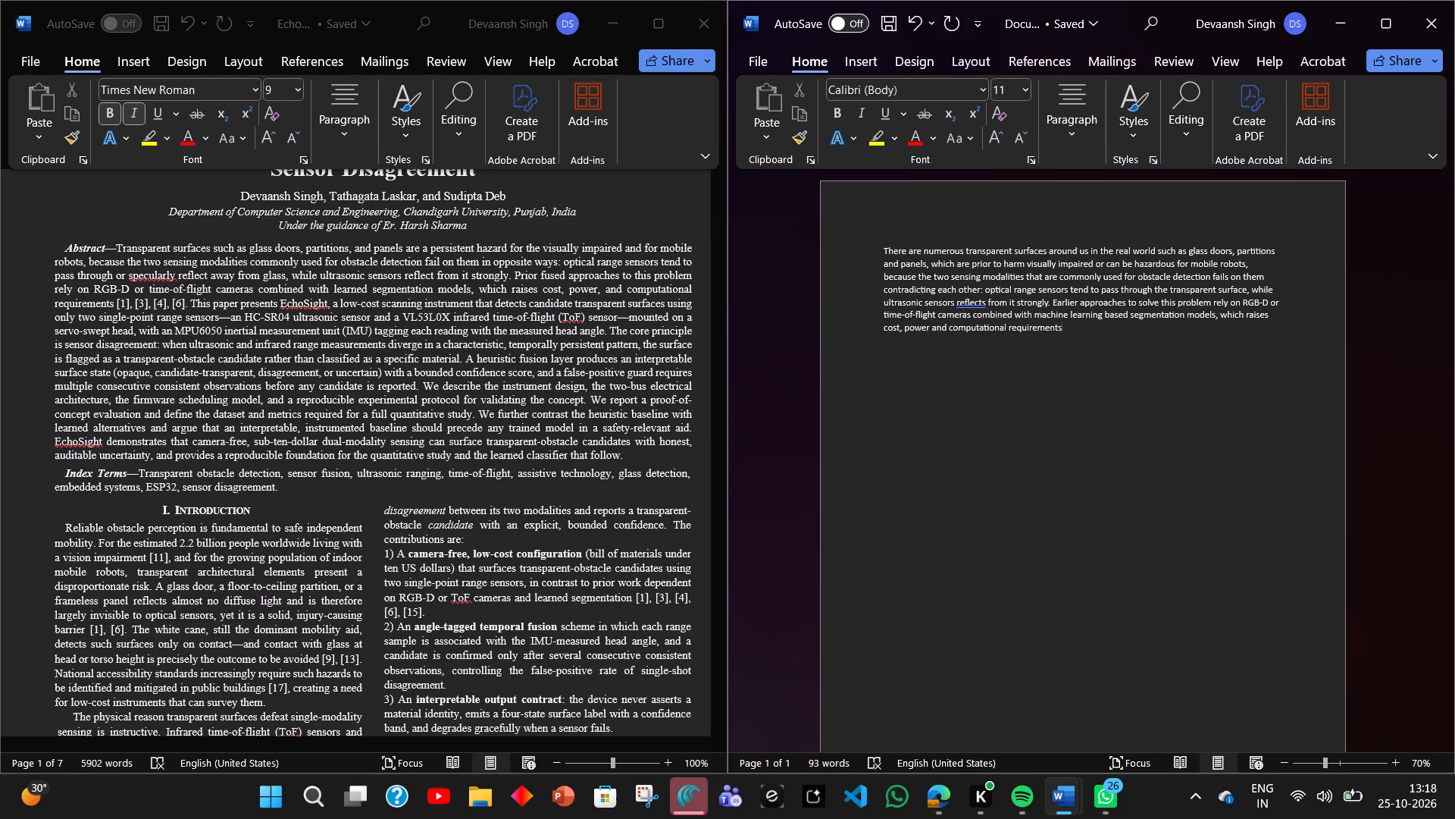
{"action": "key", "text": "space"}
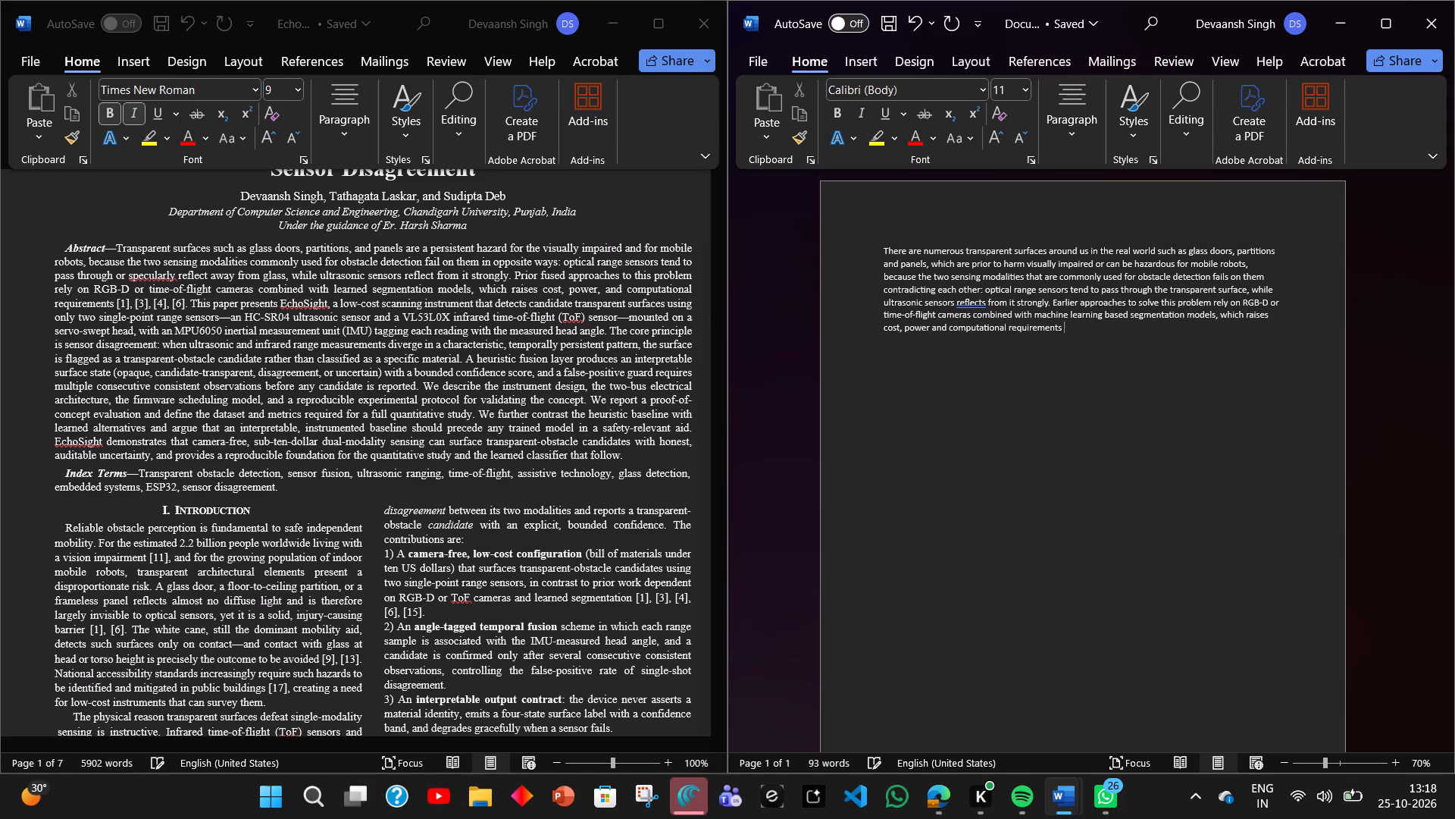
Add the citations "[1],[3],[4],[6]" after "computational requirements" and end the sentence with a period.
{"action": "type", "text": "[1"}
{"action": "key", "text": "Right"}
{"action": "key", "text": "bracketright"}
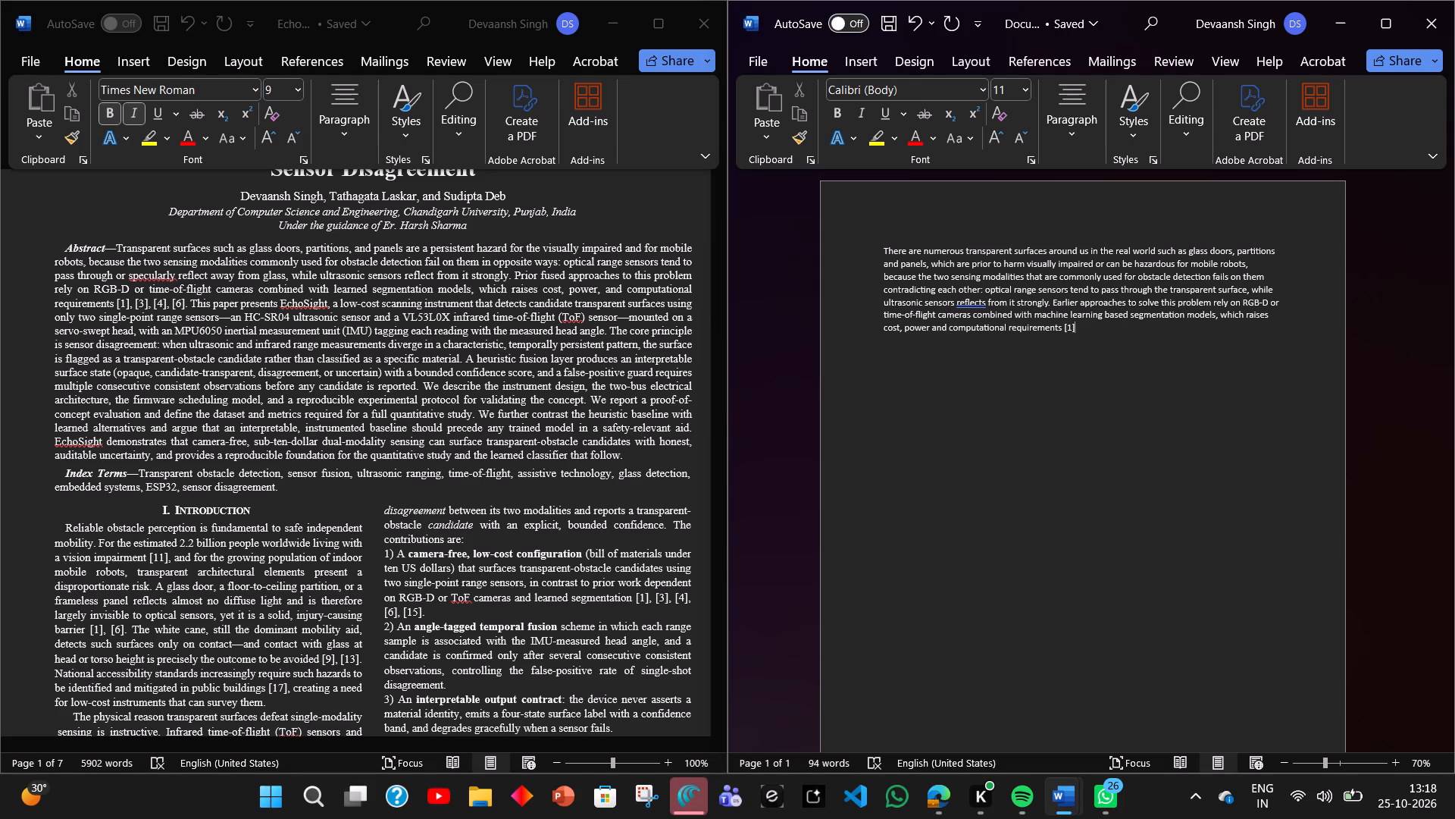
{"action": "key", "text": "comma"}
{"action": "key", "text": "bracketleft"}
{"action": "key", "text": "3"}
{"action": "key", "text": "bracketright"}
{"action": "key", "text": "comma"}
{"action": "key", "text": "bracketleft"}
{"action": "key", "text": "4"}
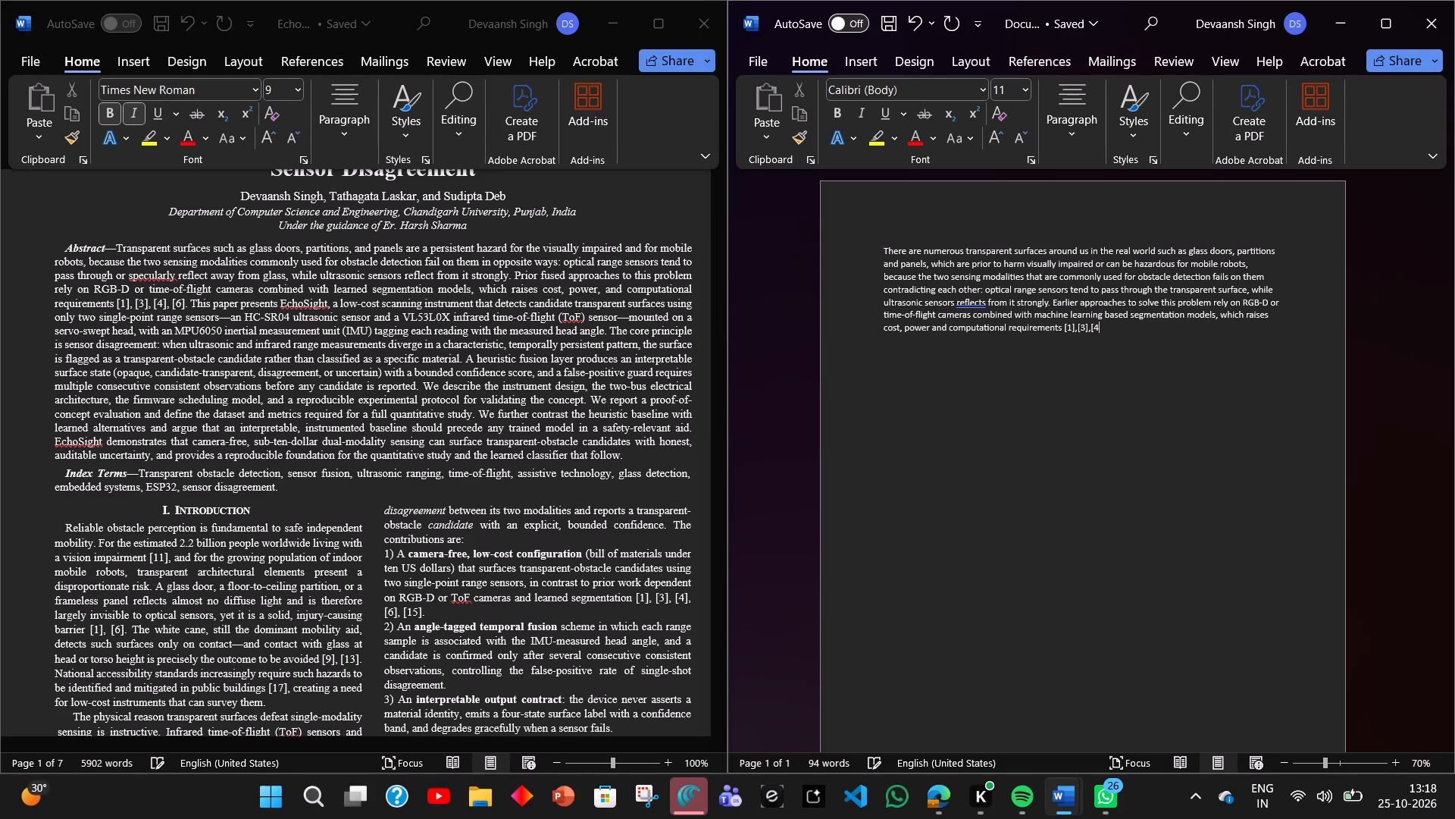
{"action": "key", "text": "bracketright"}
{"action": "type", "text": ",[6"}
{"action": "key", "text": "bracketright"}
{"action": "key", "text": "period"}
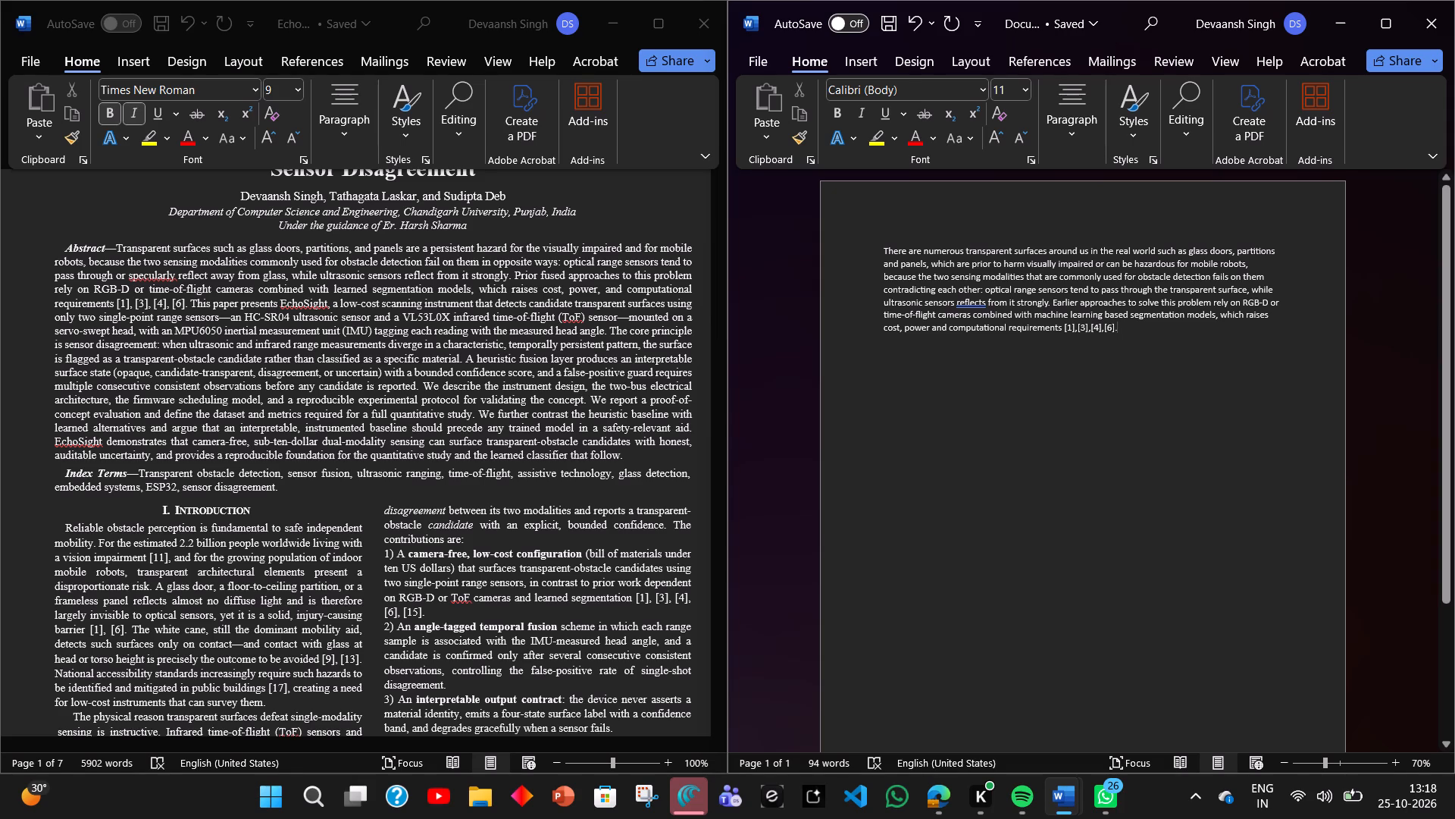
Insert a space after each comma in the citation list so it reads "[1], [3], [4], [6].".
{"action": "left_click", "coordinate": [1075, 330]}
{"action": "key", "text": "space"}
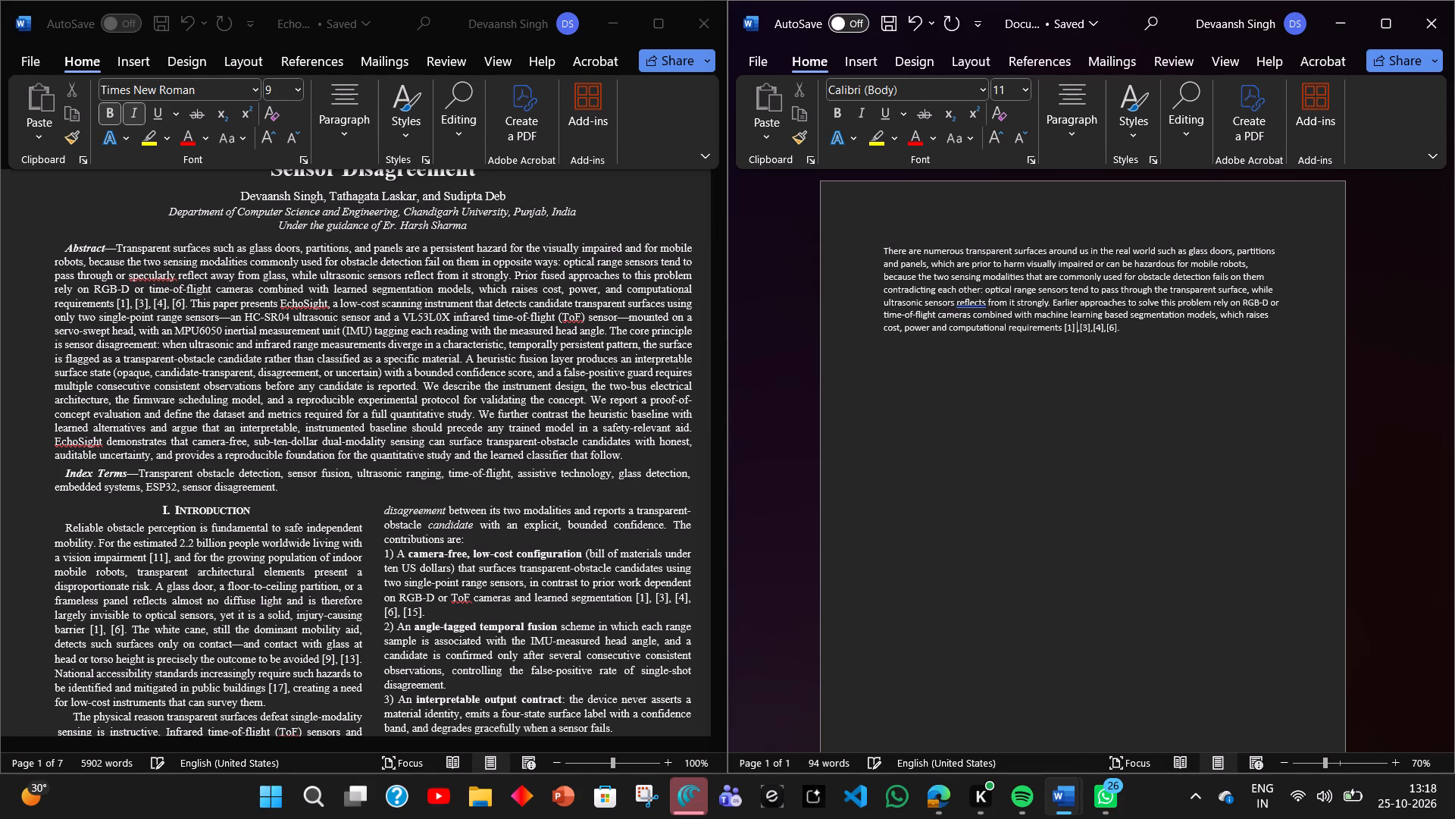
{"action": "key", "text": "BackSpace"}
{"action": "key", "text": "Right"}
{"action": "key", "text": "space"}
{"action": "key", "text": "Right"}
{"action": "key", "text": "Right"}
{"action": "key", "text": "Right"}
{"action": "key", "text": "Right"}
{"action": "key", "text": "space"}
{"action": "key", "text": "Right"}
{"action": "key", "text": "Right"}
{"action": "key", "text": "Right"}
{"action": "key", "text": "Right"}
{"action": "key", "text": "space"}
Start a new sentence after the citation list in the rewritten abstract with "This paper presents EchoSight".
{"action": "left_click", "coordinate": [1169, 328]}
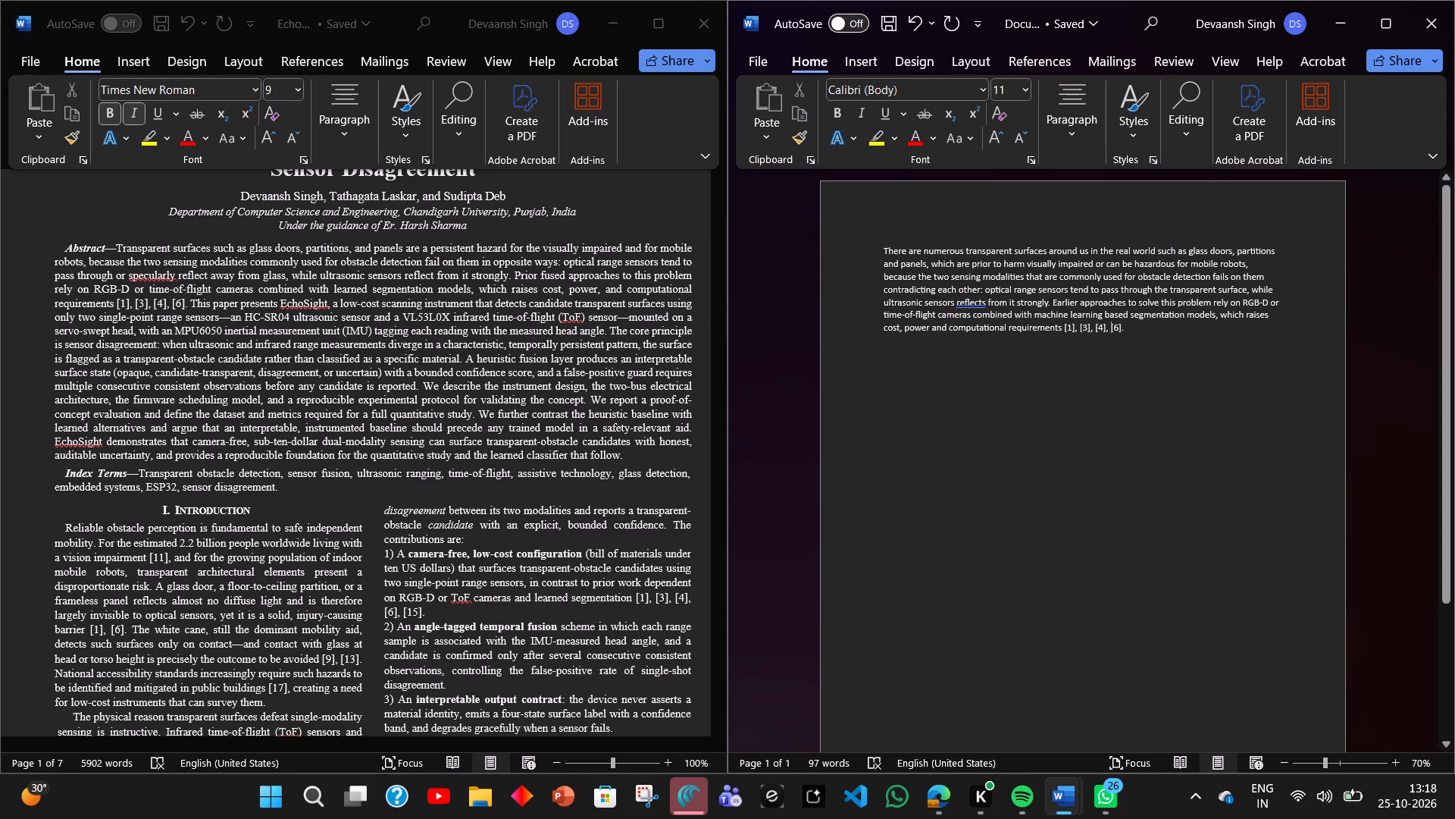
{"action": "key", "text": "space"}
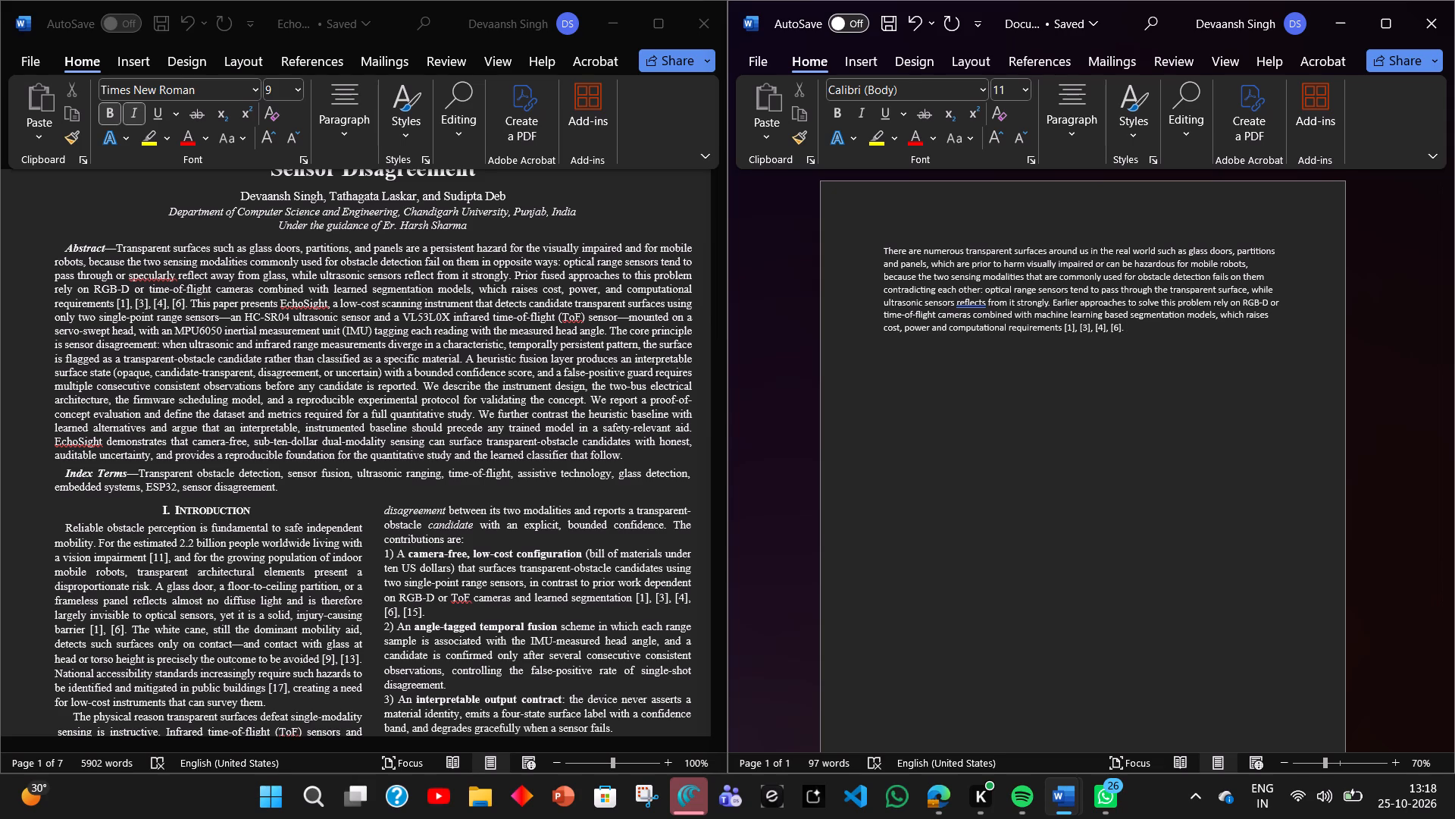
{"action": "type", "text": "This"}
{"action": "key", "text": "space"}
{"action": "type", "text": "paper"}
{"action": "key", "text": "space"}
{"action": "type", "text": "presents"}
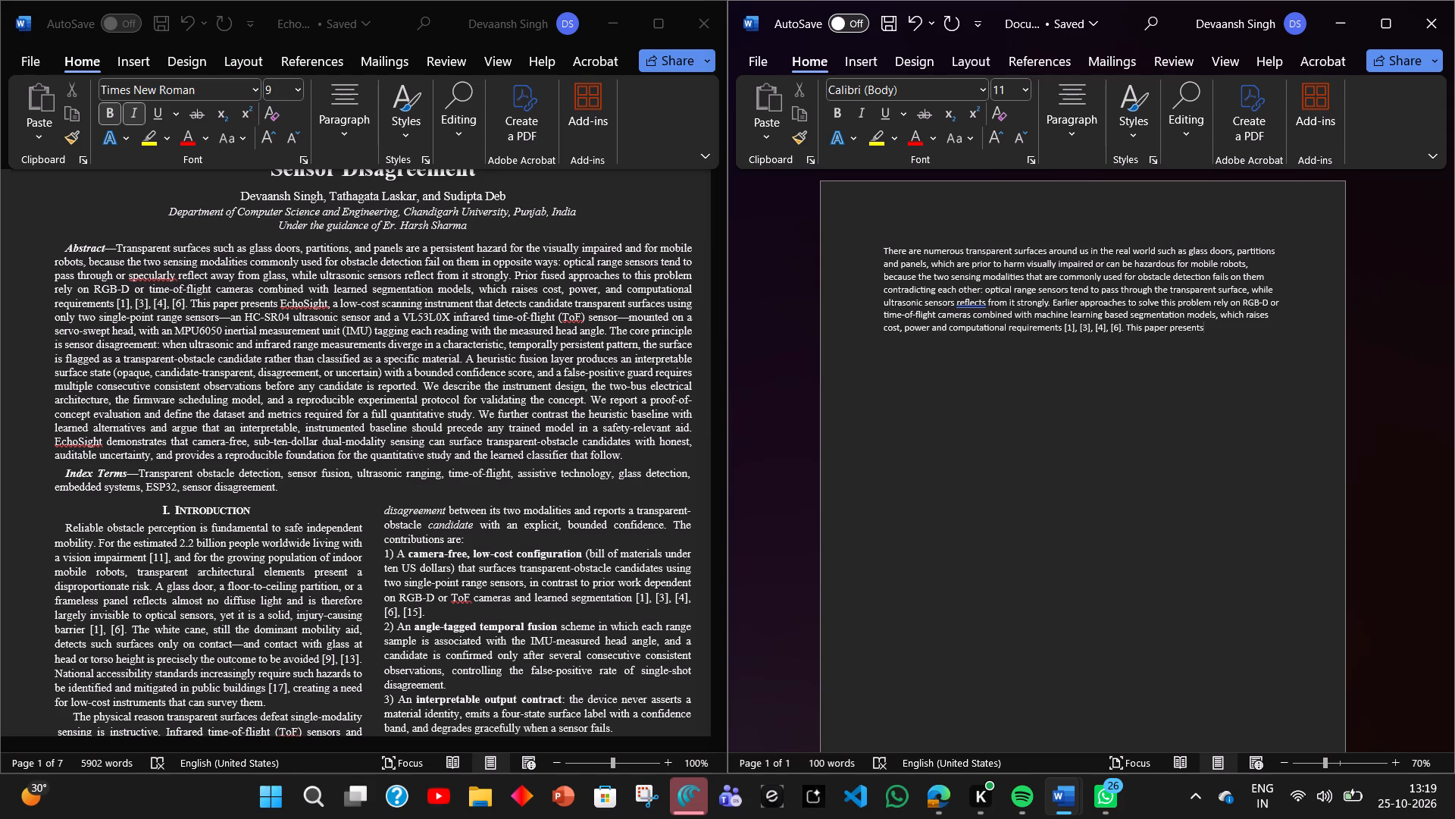
{"action": "key", "text": "space"}
{"action": "type", "text": "cho"}
{"action": "type", "text": "ight"}
Continue the sentence after "EchoSight" with ", a low-cost scanning instrument that detects".
{"action": "type", "text": ", a low"}
{"action": "key", "text": "space"}
{"action": "key", "text": "BackSpace"}
{"action": "type", "text": "-cost"}
{"action": "key", "text": "space"}
{"action": "type", "text": "scanning de"}
{"action": "key", "text": "BackSpace"}
{"action": "key", "text": "BackSpace"}
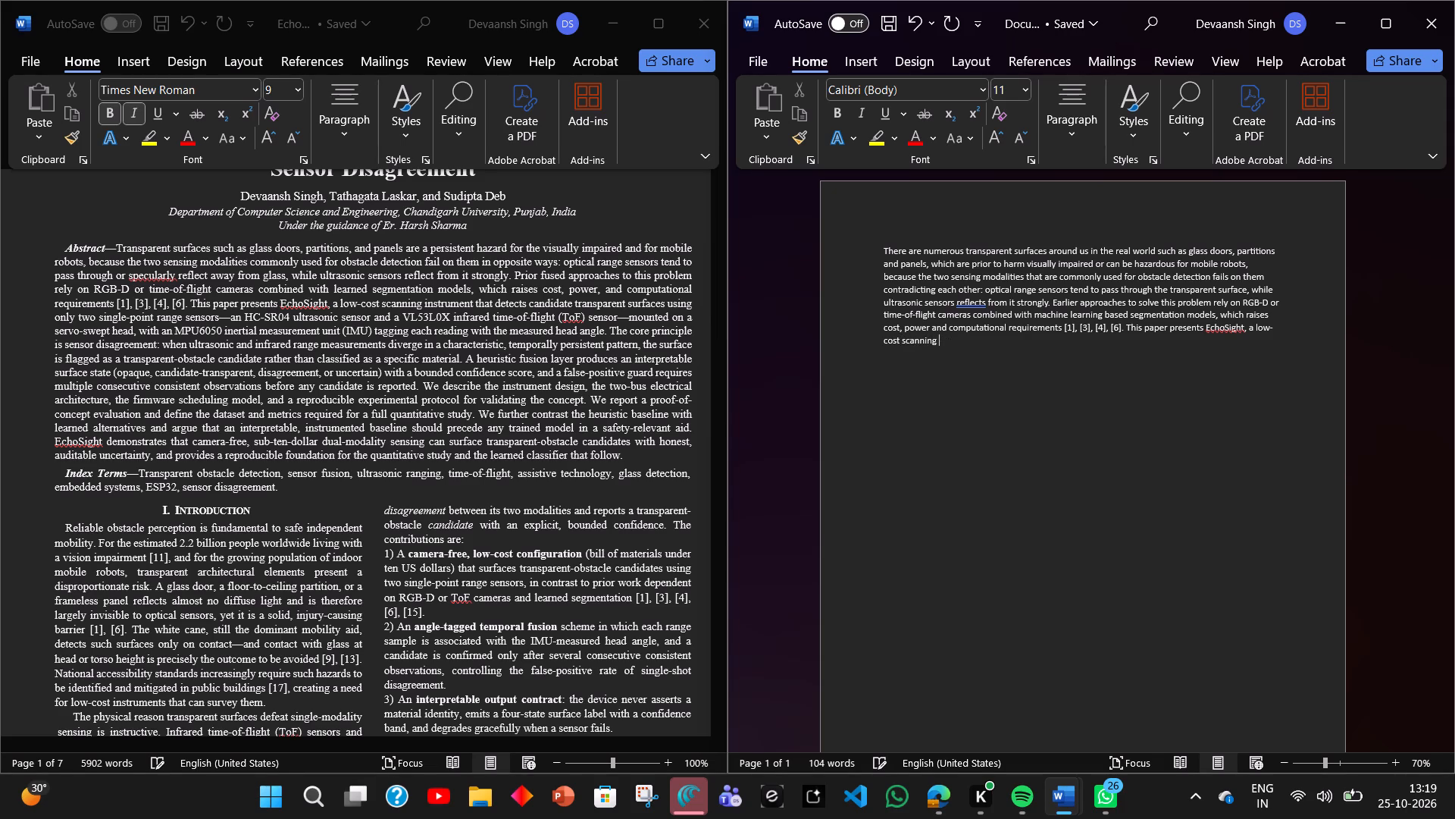
{"action": "type", "text": "instrument"}
{"action": "key", "text": "space"}
{"action": "type", "text": "that detects"}
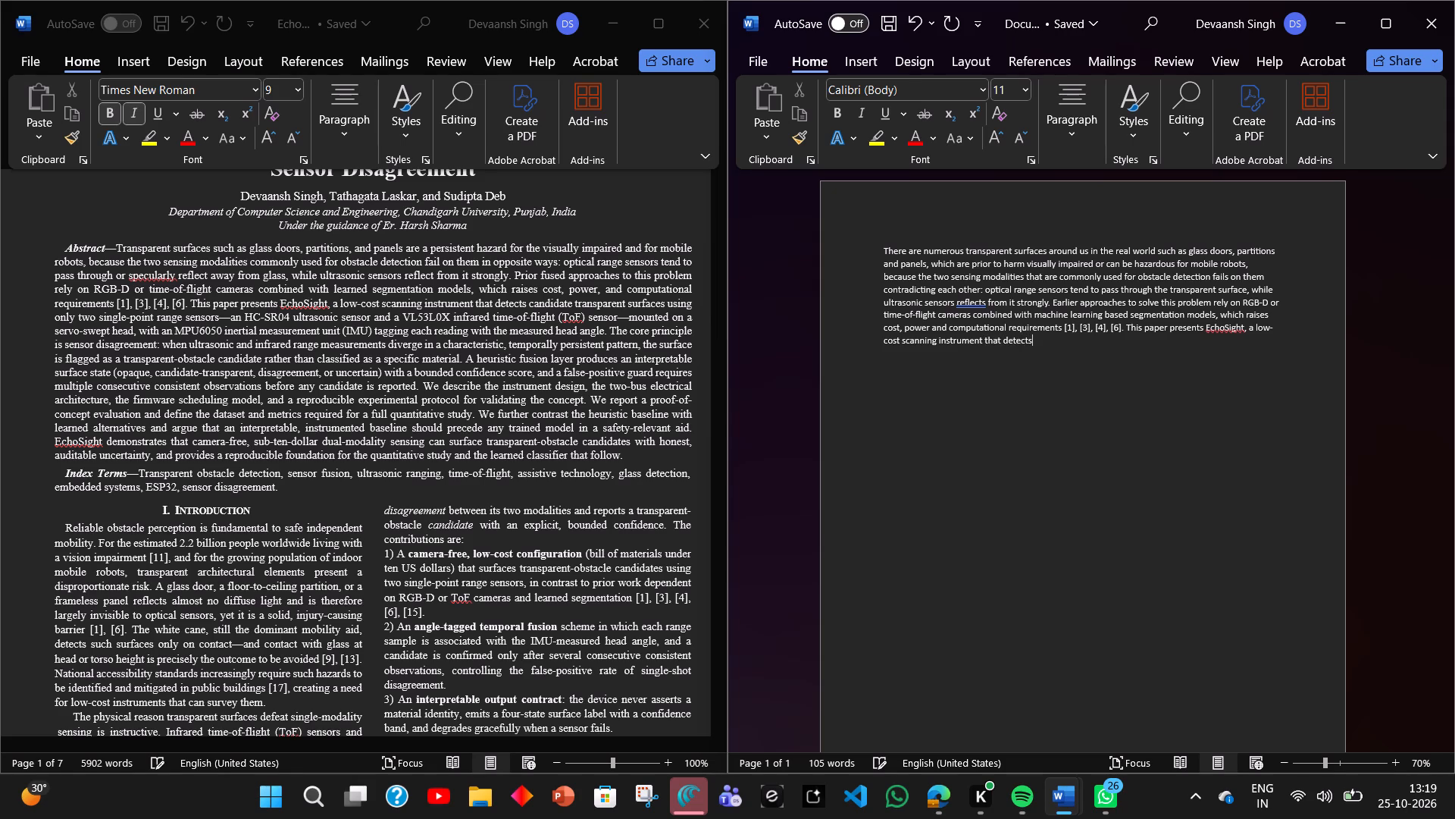
{"action": "key", "text": "space"}
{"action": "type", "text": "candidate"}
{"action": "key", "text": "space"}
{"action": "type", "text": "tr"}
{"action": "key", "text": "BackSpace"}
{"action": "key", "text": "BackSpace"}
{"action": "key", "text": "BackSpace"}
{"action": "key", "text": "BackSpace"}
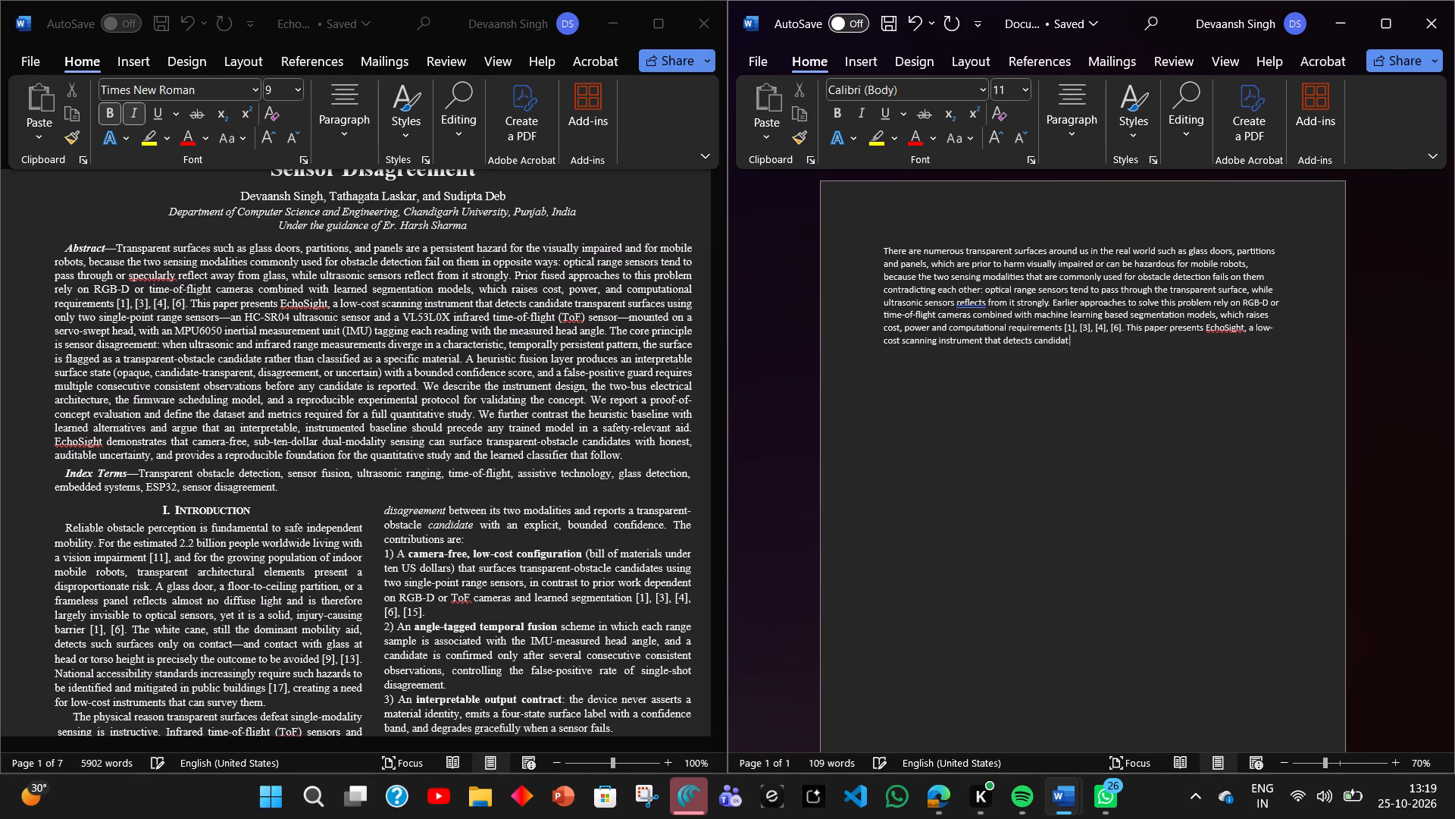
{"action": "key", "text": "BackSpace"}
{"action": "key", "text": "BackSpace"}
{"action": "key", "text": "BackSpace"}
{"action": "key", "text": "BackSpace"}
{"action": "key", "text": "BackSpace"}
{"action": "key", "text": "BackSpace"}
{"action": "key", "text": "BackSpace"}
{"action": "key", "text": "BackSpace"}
Reword "that detects" in the rewritten abstract as "that helps to detect".
{"action": "left_click", "coordinate": [1000, 340]}
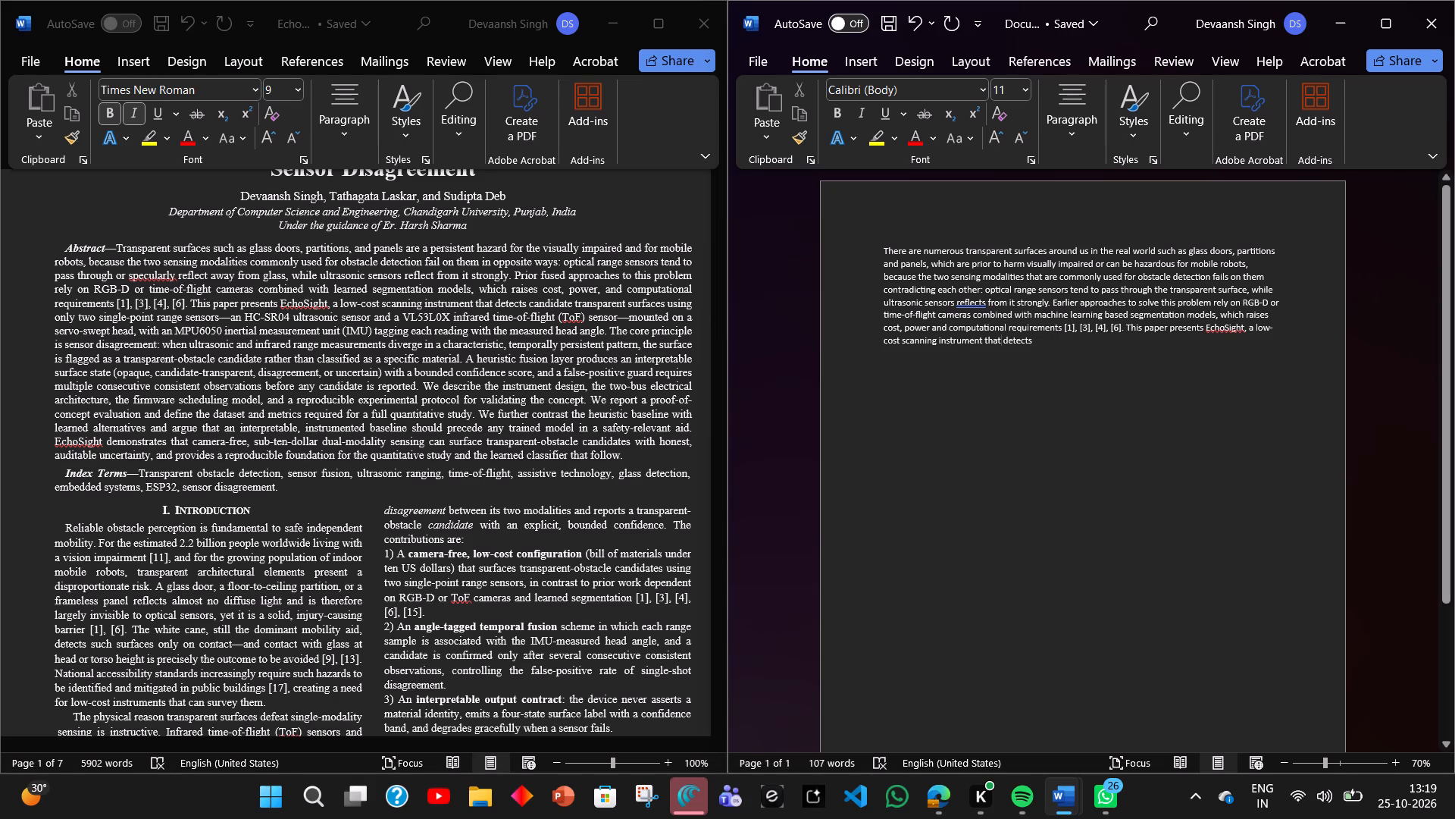
{"action": "key", "text": "space"}
{"action": "type", "text": "helps to"}
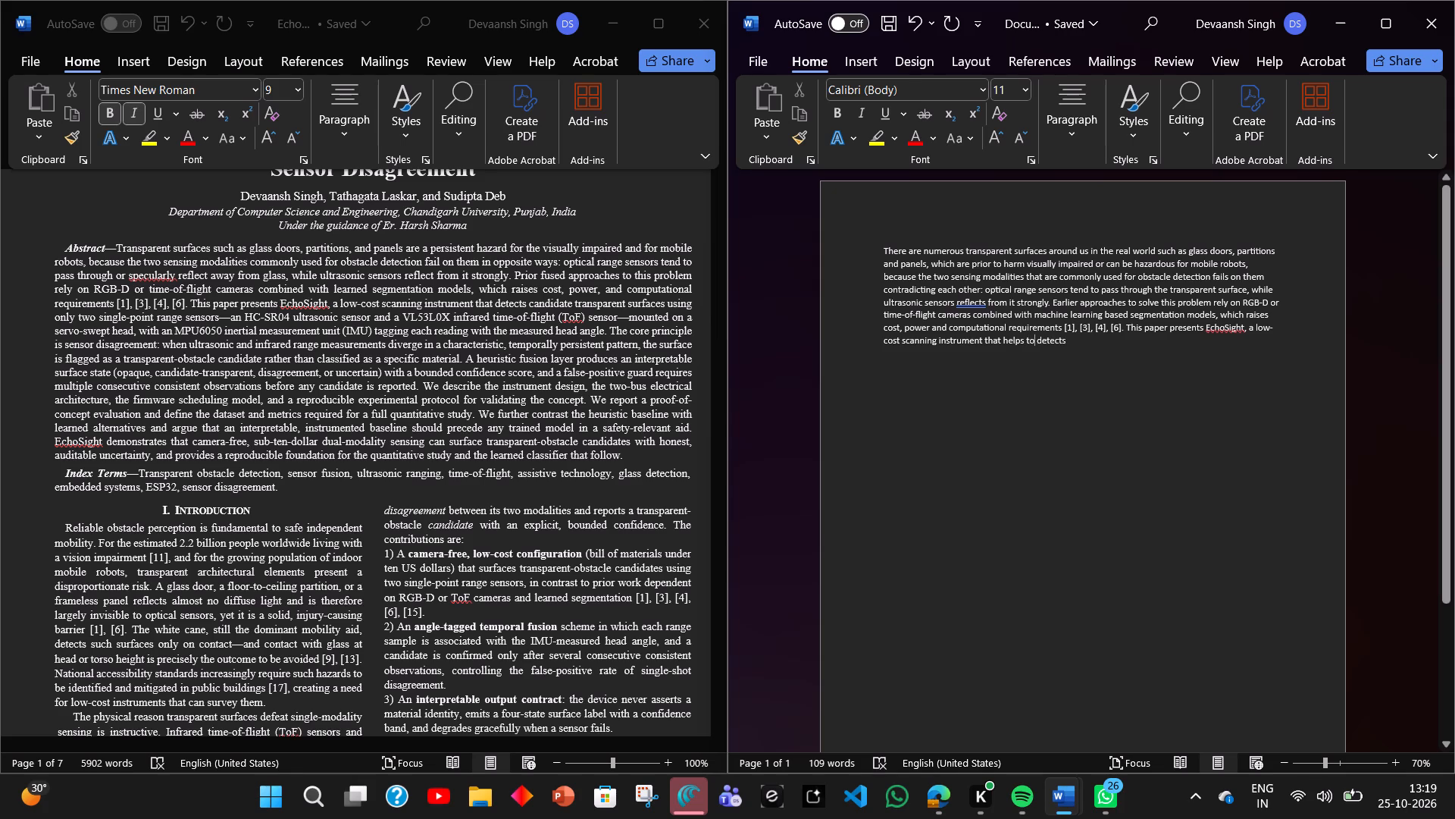
{"action": "left_click", "coordinate": [1072, 339]}
{"action": "key", "text": "BackSpace"}
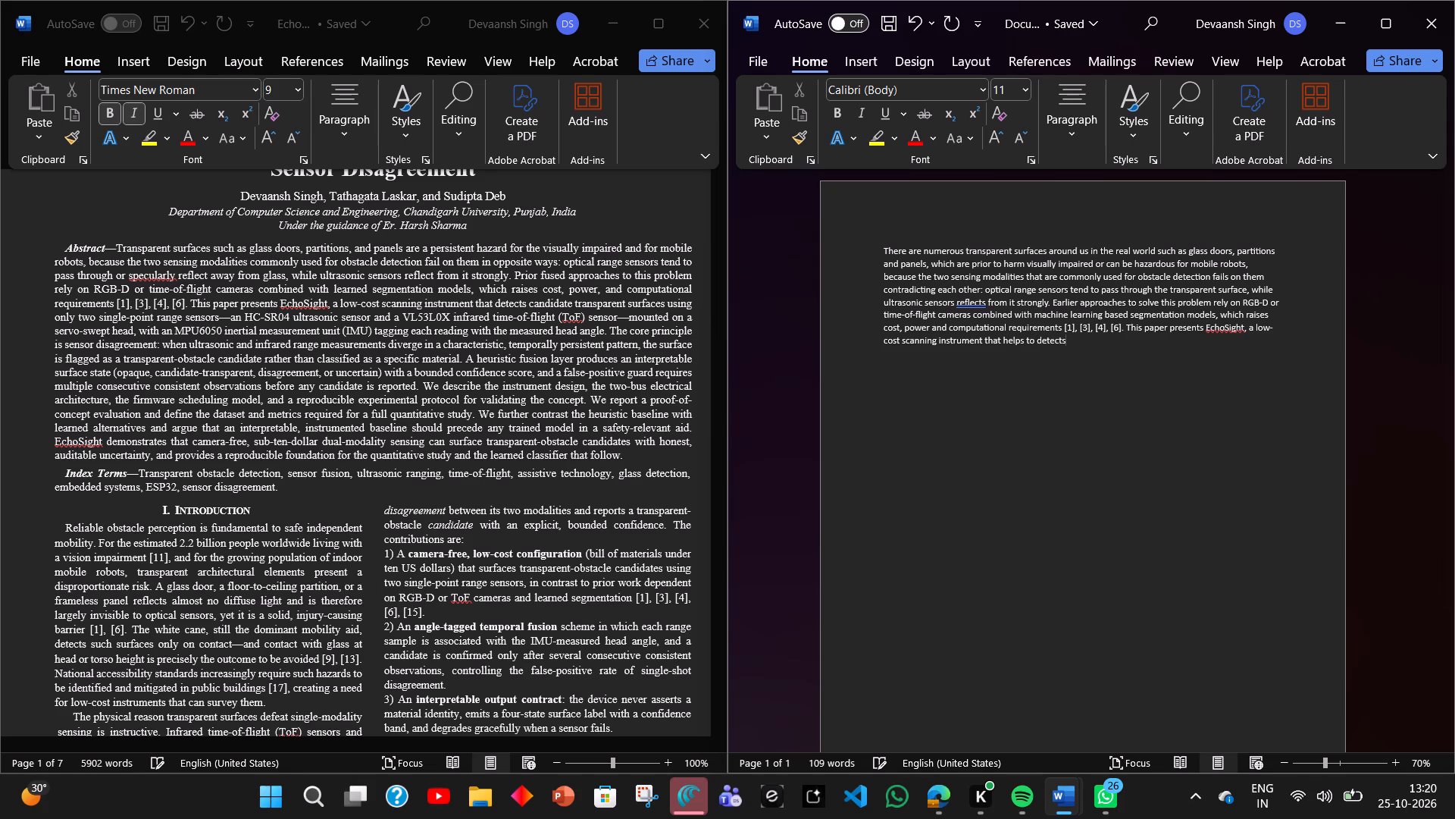
{"action": "key", "text": "BackSpace"}
Continue the sentence after "helps to detect" with "transparent surfaces using only two single-point range sensors".
{"action": "key", "text": "space"}
{"action": "type", "text": "transparent"}
{"action": "key", "text": "space"}
{"action": "type", "text": "surfaces"}
{"action": "key", "text": "space"}
{"action": "type", "text": "using only"}
{"action": "key", "text": "space"}
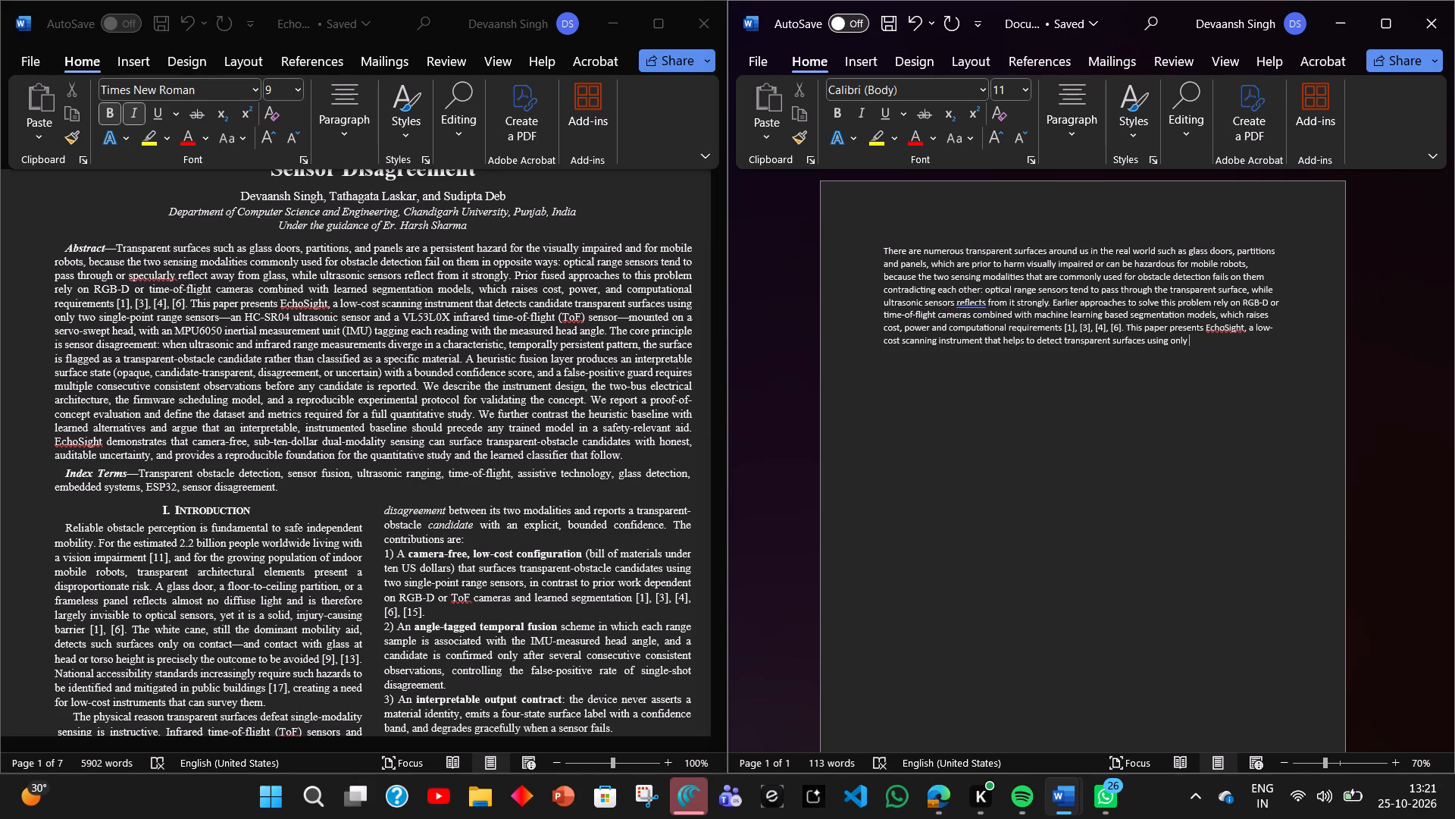
{"action": "type", "text": "two"}
{"action": "key", "text": "space"}
{"action": "type", "text": "single-point"}
{"action": "key", "text": "space"}
{"action": "type", "text": "range sensors"}
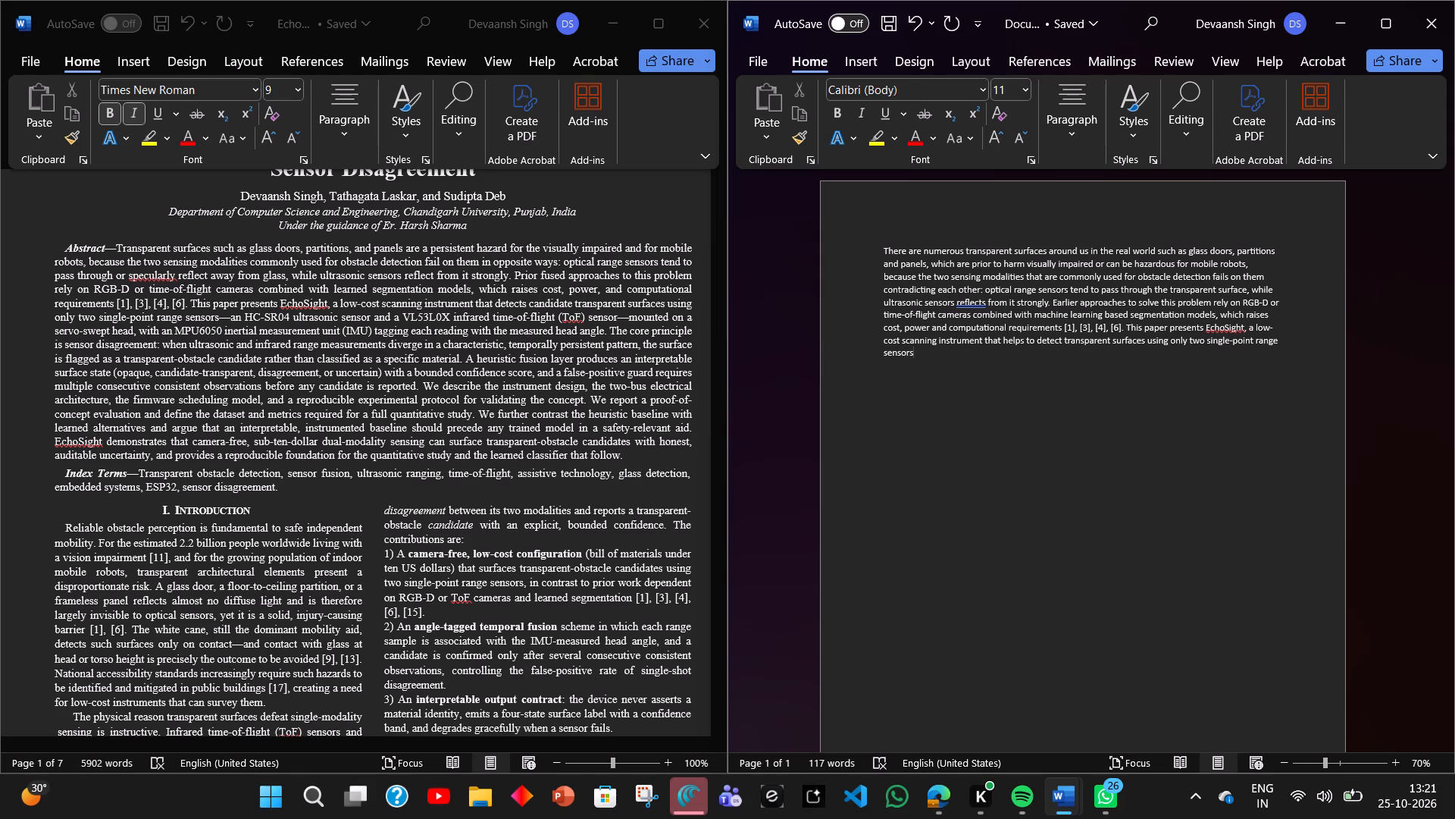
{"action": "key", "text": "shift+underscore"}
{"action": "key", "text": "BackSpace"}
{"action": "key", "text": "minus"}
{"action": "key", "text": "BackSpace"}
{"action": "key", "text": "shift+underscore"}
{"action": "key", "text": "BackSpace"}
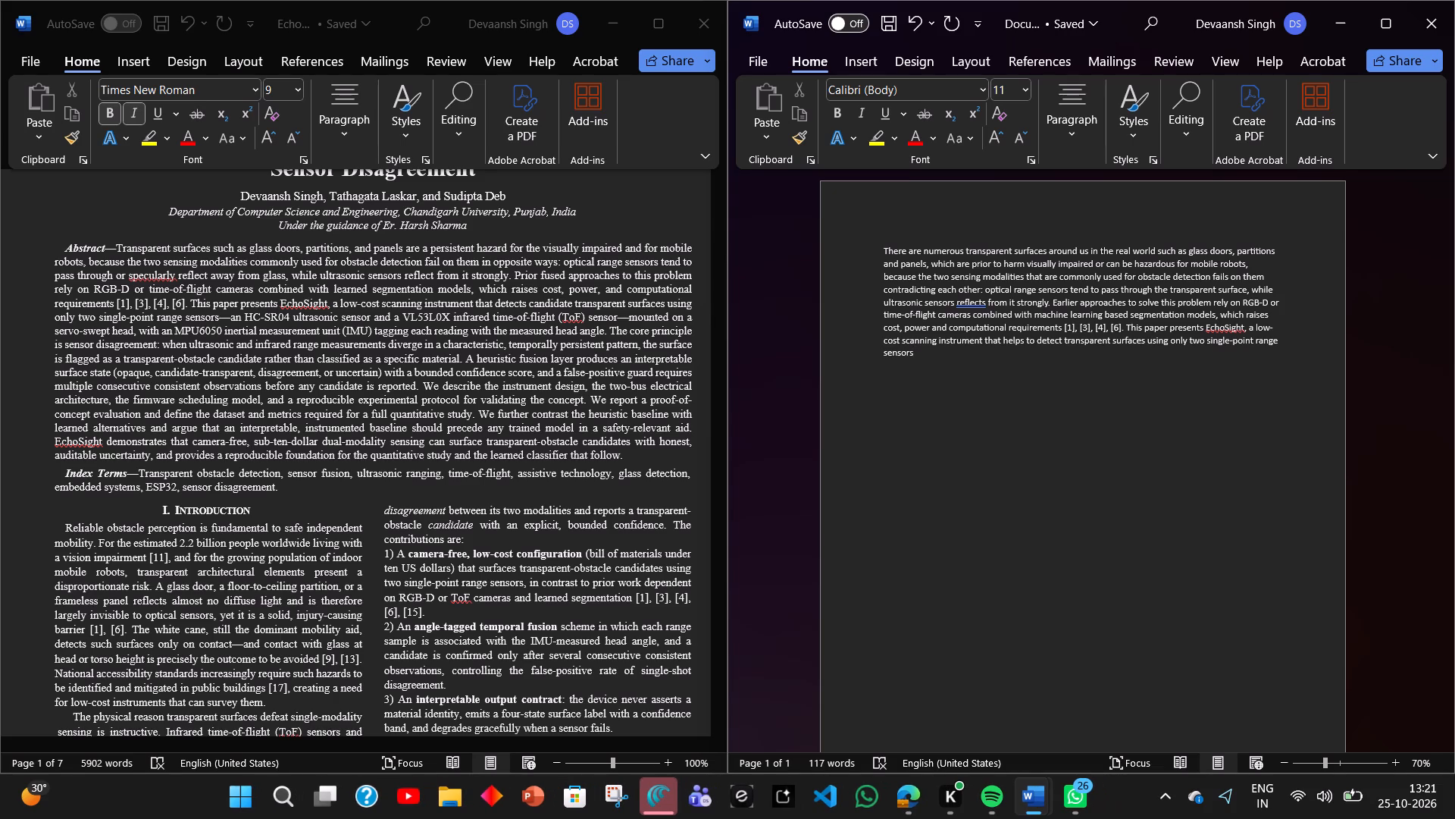
Add a long dash made of hyphens directly after "range sensors", matching the original abstract's punctuation.
{"action": "key", "text": "ctrl+alt+minus"}
{"action": "key", "text": "minus"}
{"action": "key", "text": "BackSpace"}
{"action": "type", "text": "--"}
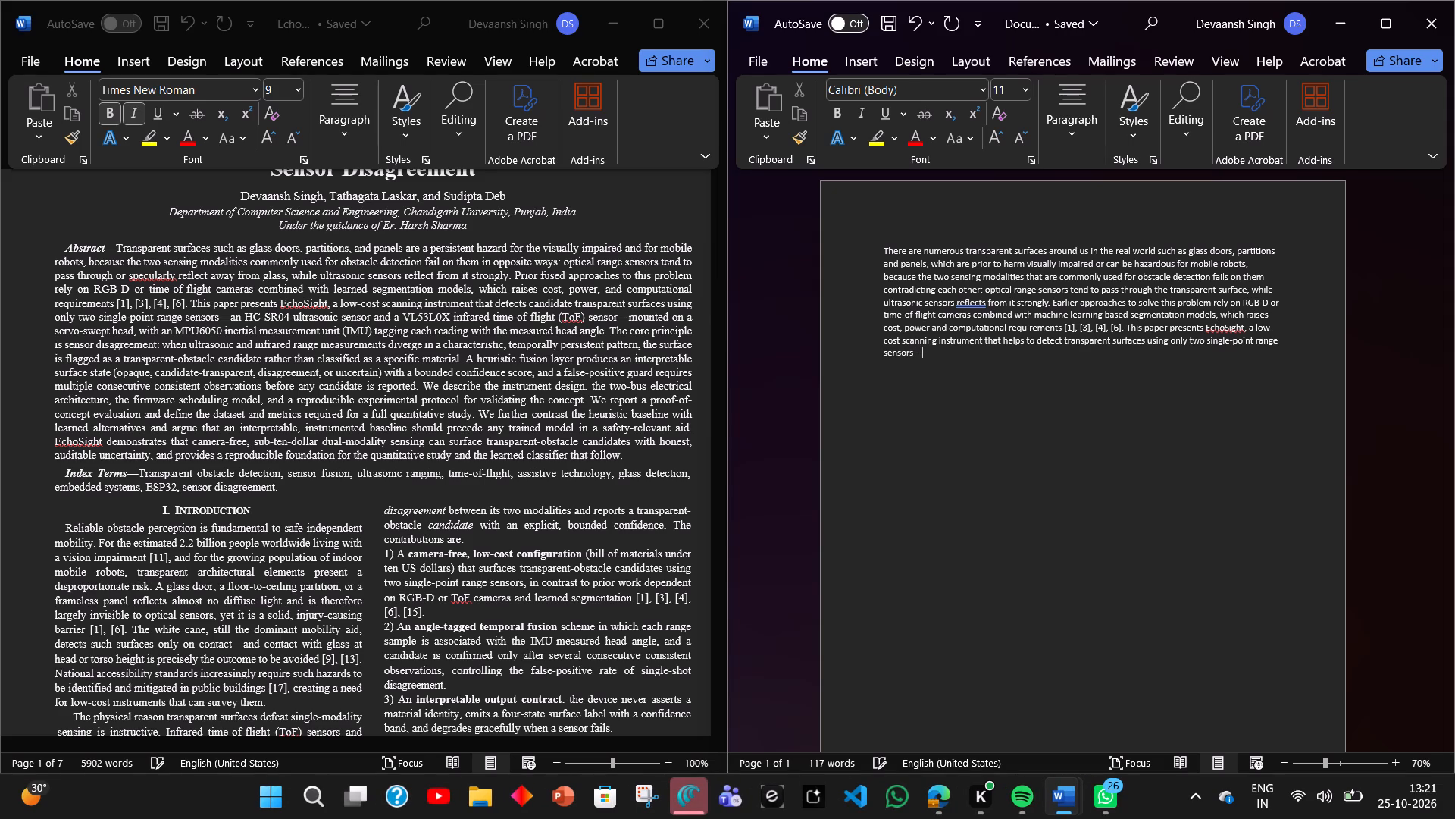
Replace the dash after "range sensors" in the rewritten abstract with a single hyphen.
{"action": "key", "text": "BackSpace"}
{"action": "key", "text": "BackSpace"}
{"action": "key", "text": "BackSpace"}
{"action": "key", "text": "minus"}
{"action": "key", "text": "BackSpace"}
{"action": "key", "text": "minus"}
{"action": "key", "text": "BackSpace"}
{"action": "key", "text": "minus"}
{"action": "left_click_drag", "start_coordinate": [217, 315], "coordinate": [234, 318]}
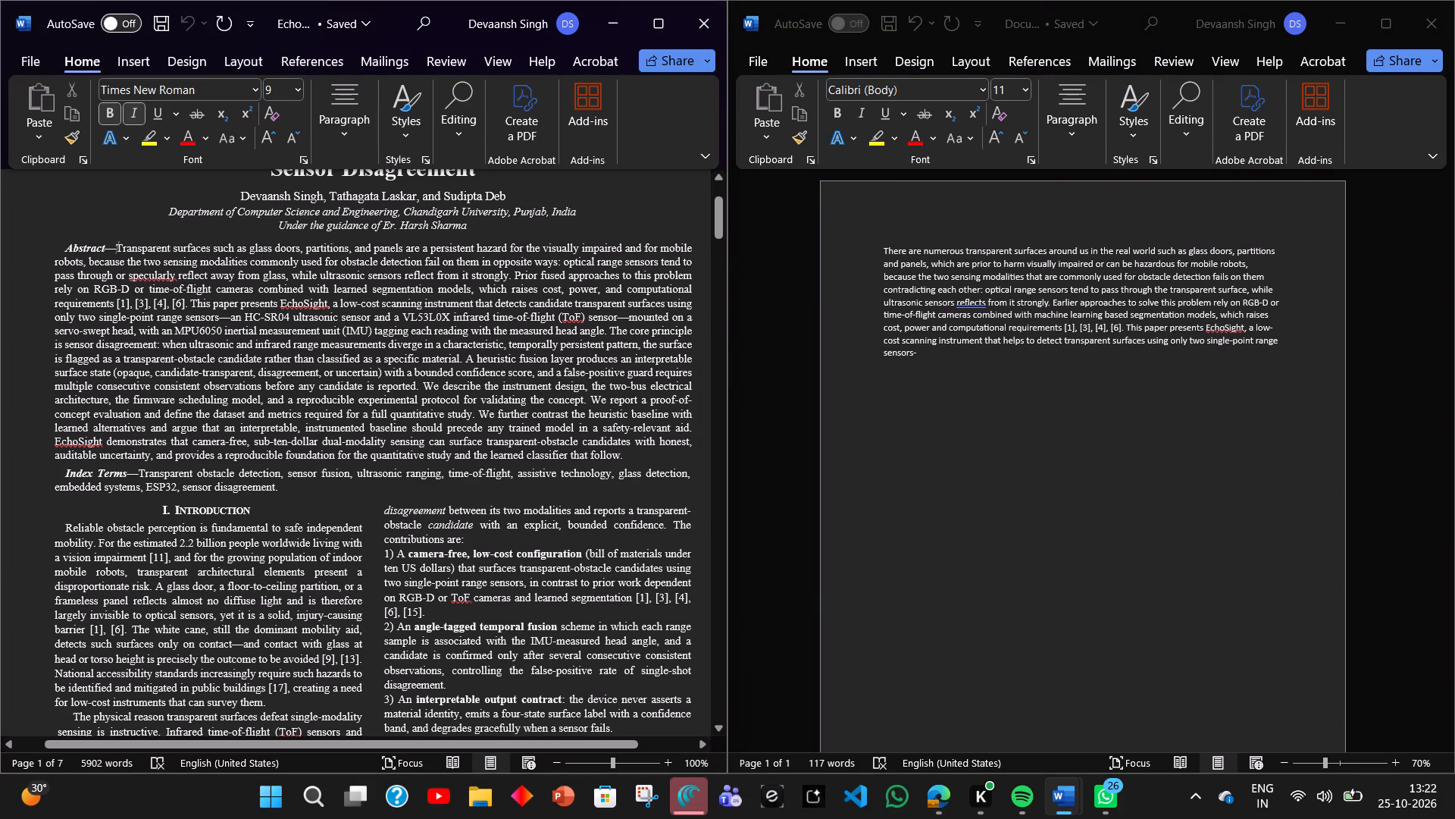
{"action": "left_click_drag", "start_coordinate": [230, 318], "coordinate": [222, 321]}
{"action": "key", "text": "ctrl+c"}
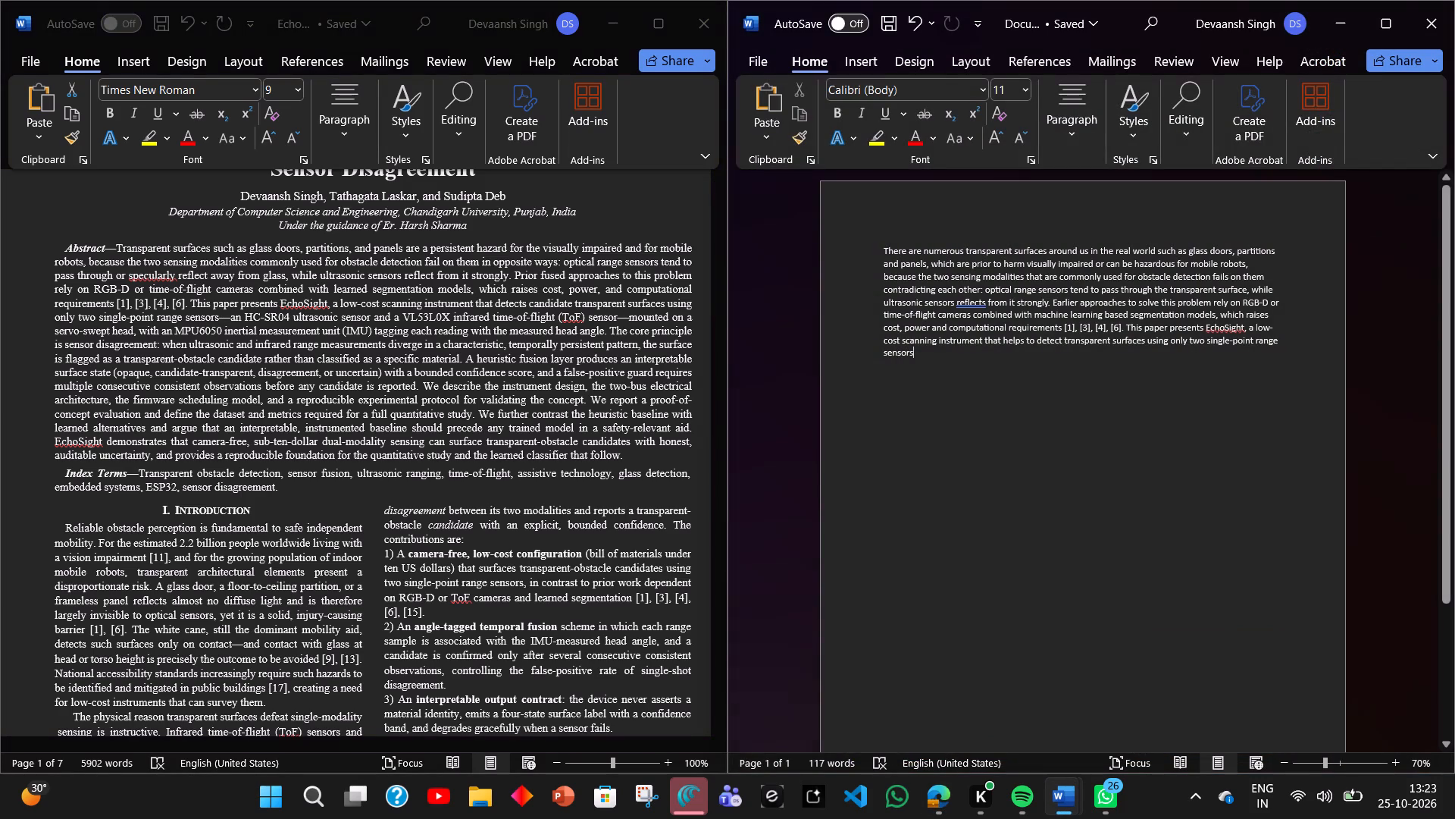
{"action": "key", "text": "ctrl+v"}
Continue the sentence after the em dash with " an HC-SR04 ultrasonic sensor and".
{"action": "key", "text": "space"}
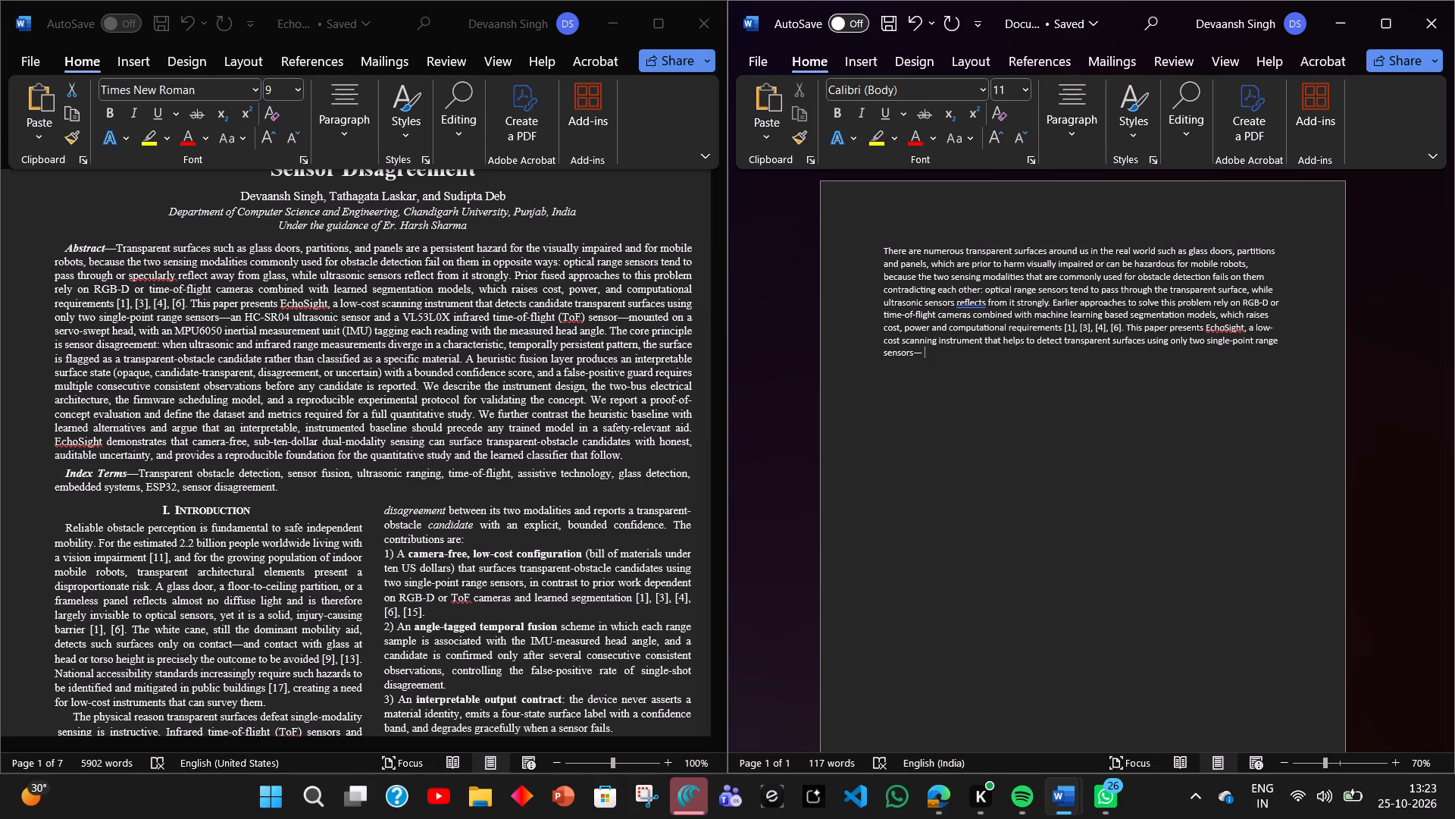
{"action": "type", "text": "an"}
{"action": "key", "text": "space"}
{"action": "key", "text": "c"}
{"action": "type", "text": "-SR"}
{"action": "type", "text": "04"}
{"action": "key", "text": "space"}
{"action": "type", "text": "ultrasonic"}
{"action": "key", "text": "space"}
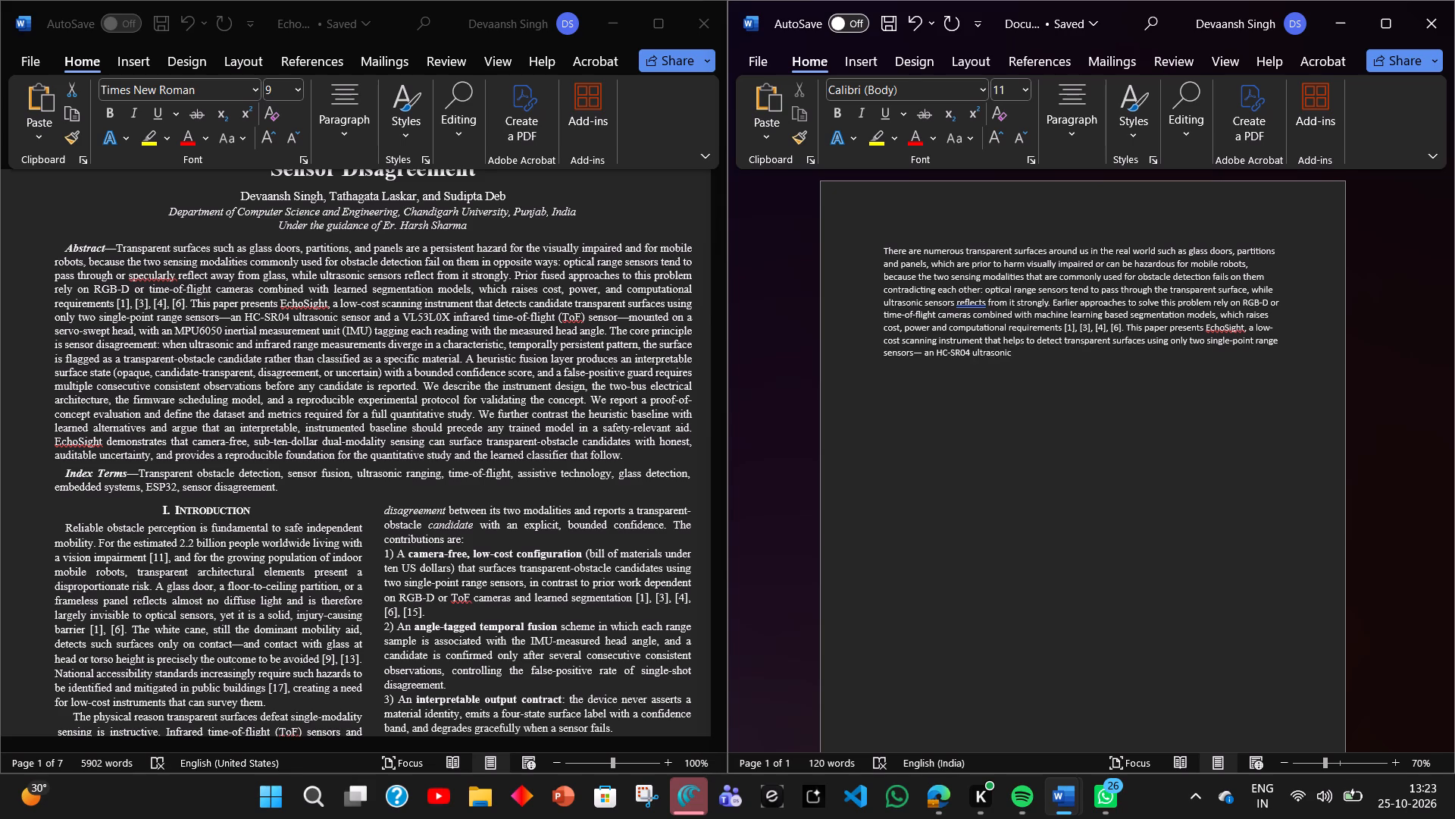
{"action": "key", "text": "s"}
{"action": "type", "text": "ensor and"}
Continue the rewritten abstract's sentence with " a VL53L0X infrared time-of-flight (ToF) sensor".
{"action": "key", "text": "space"}
{"action": "type", "text": "VL53"}
{"action": "type", "text": "L0X"}
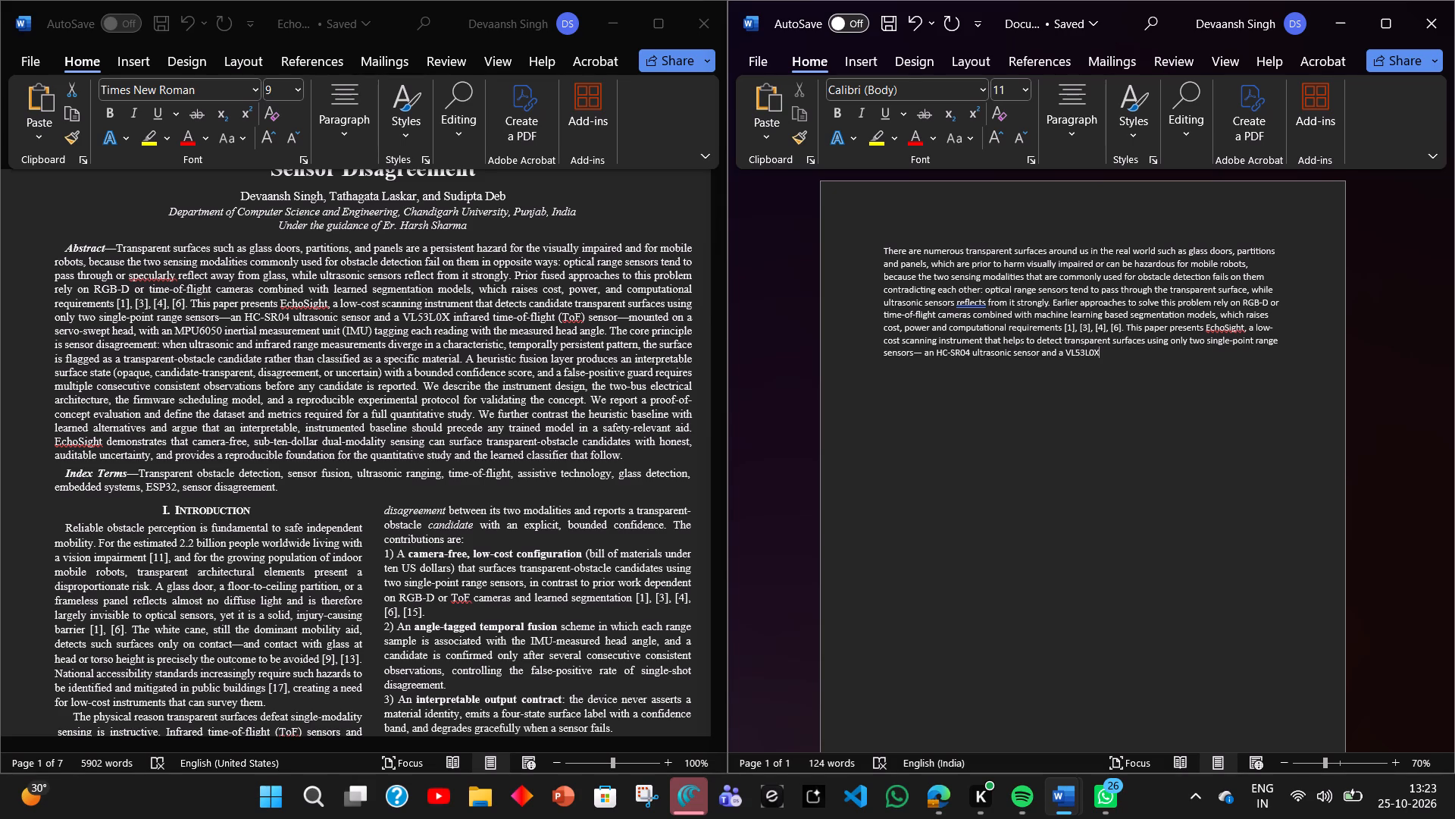
{"action": "type", "text": "infrared"}
{"action": "key", "text": "space"}
{"action": "type", "text": "time-of-flight"}
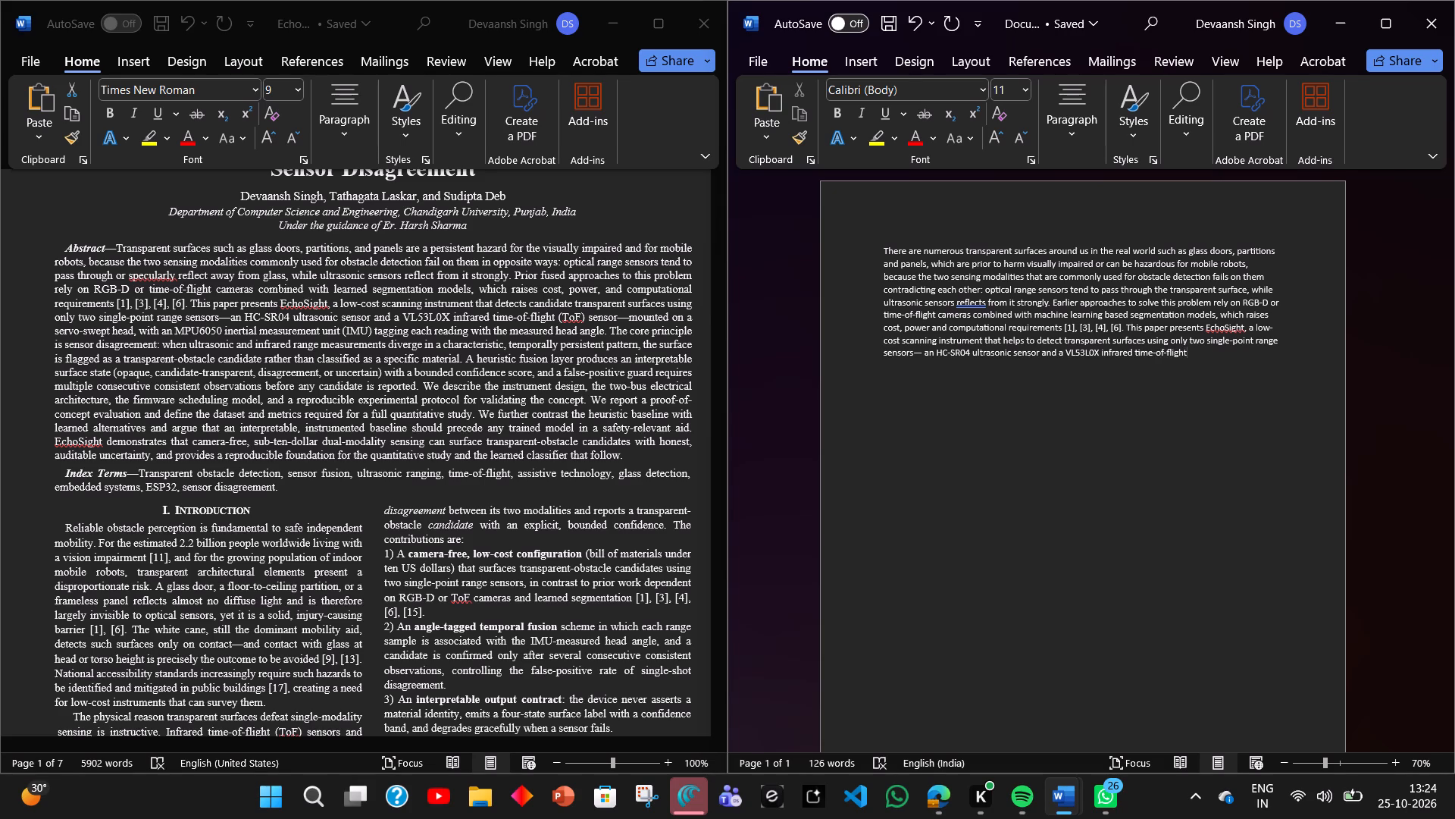
{"action": "key", "text": "space"}
{"action": "type", "text": "("}
{"action": "type", "text": ")"}
{"action": "key", "text": "space"}
{"action": "type", "text": "senso"}
{"action": "key", "text": "r"}
Paste the copied em dash directly after "(ToF) sensor" and continue with " mounted on a servo-swept head".
{"action": "key", "text": "ctrl+v"}
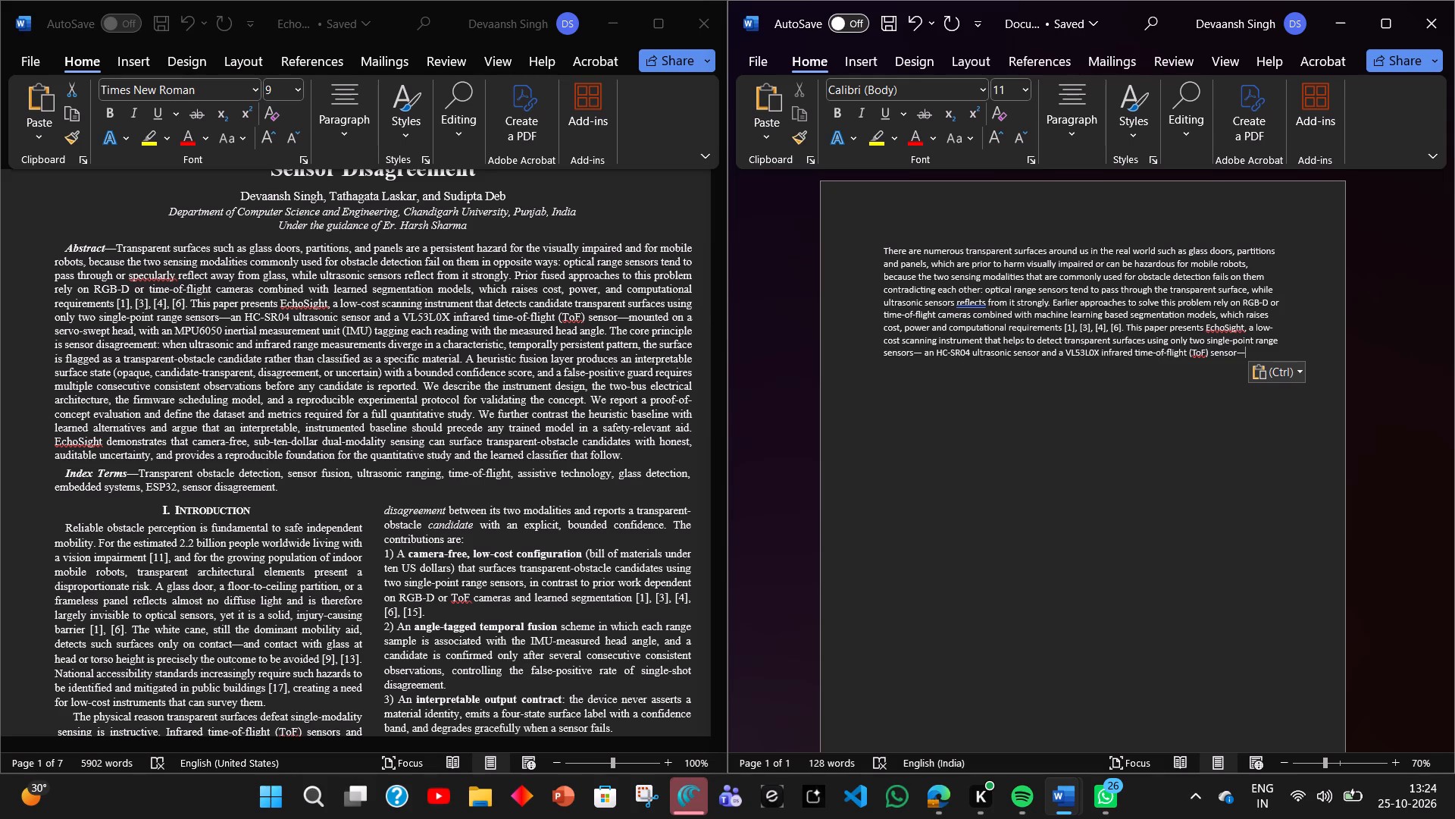
{"action": "key", "text": "space"}
{"action": "type", "text": "mount"}
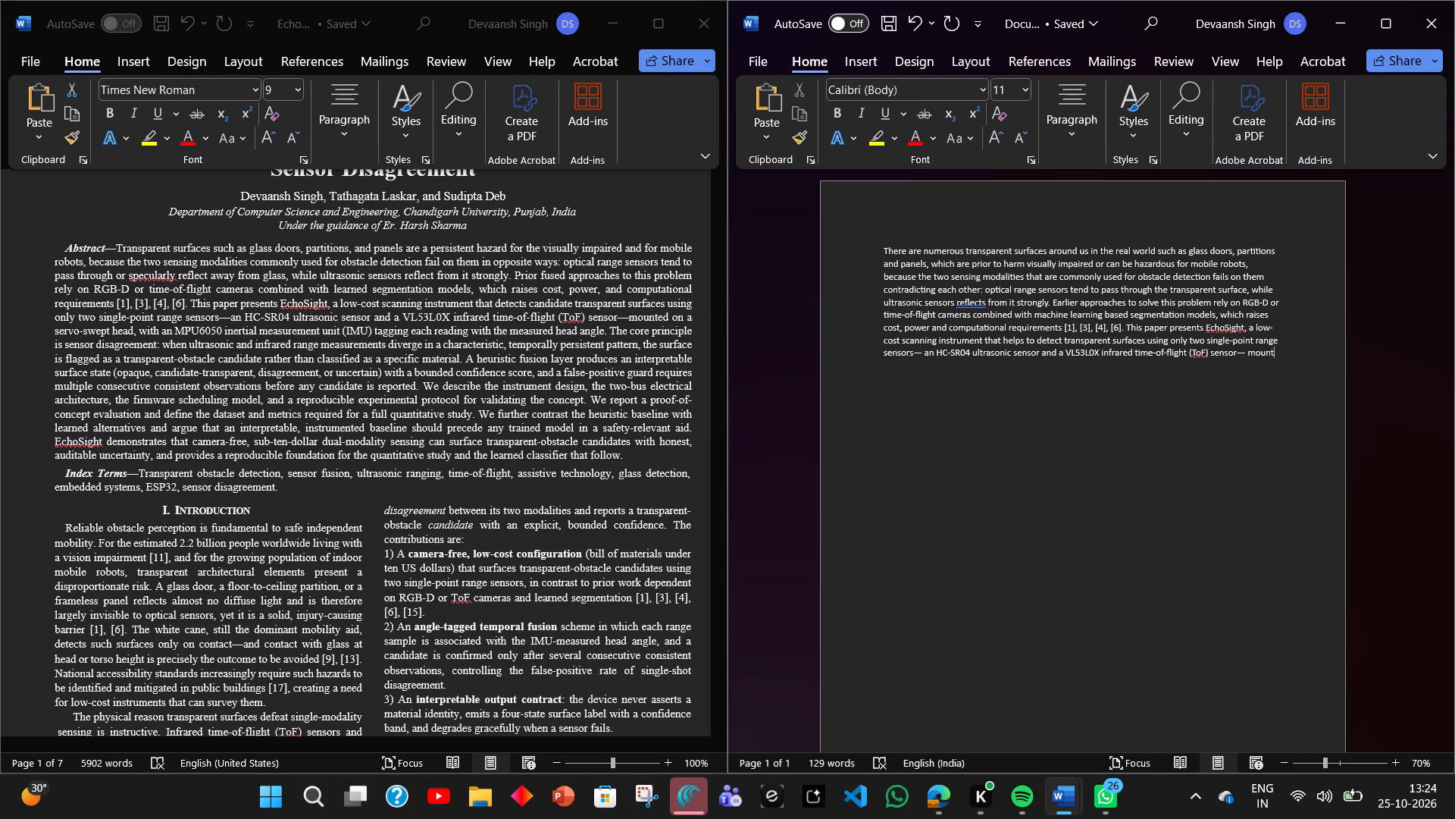
{"action": "type", "text": "ed"}
{"action": "key", "text": "space"}
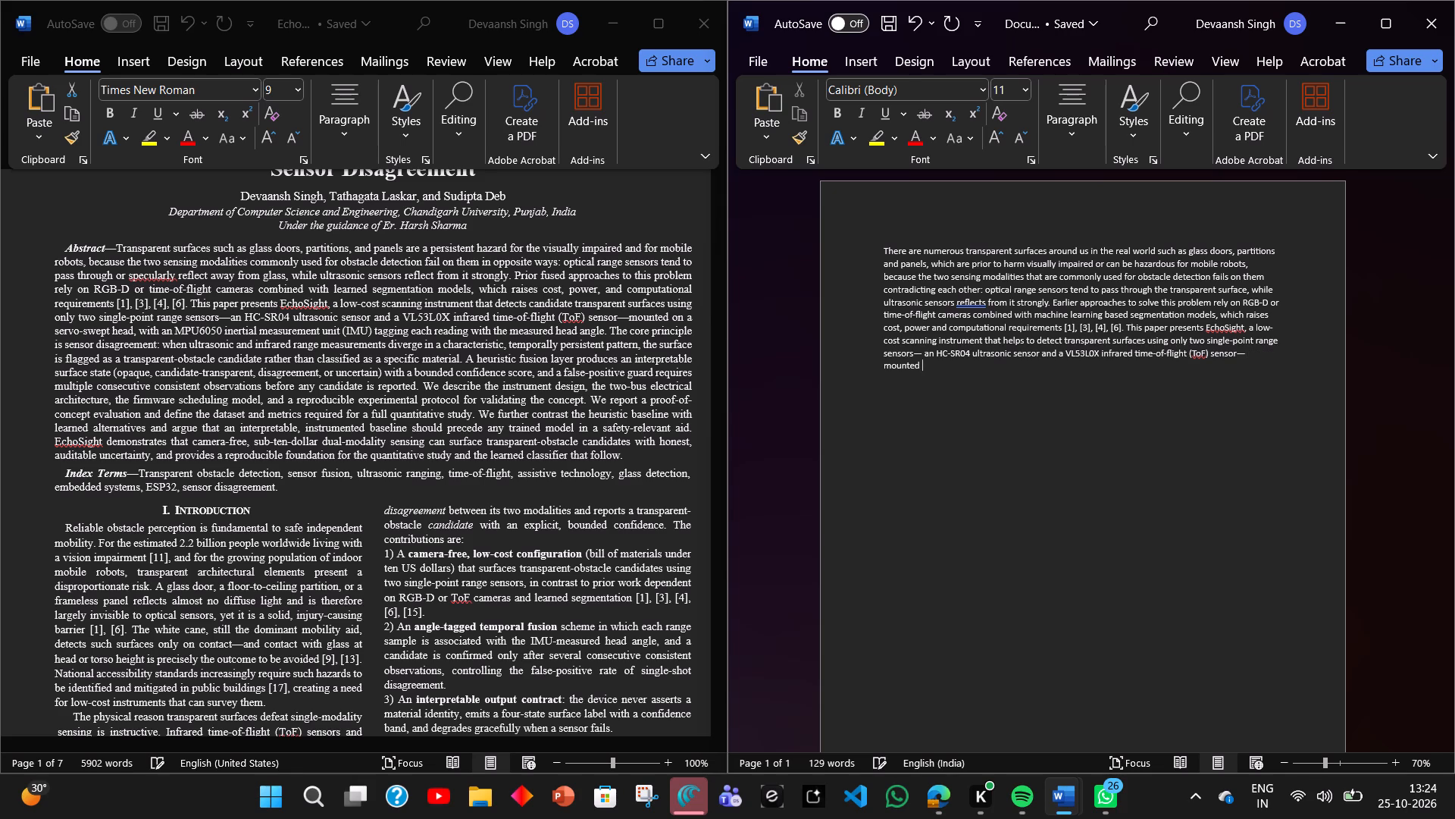
{"action": "type", "text": "on"}
{"action": "key", "text": "space"}
{"action": "type", "text": "a servo"}
{"action": "type", "text": "-swep"}
{"action": "key", "text": "BackSpace"}
{"action": "key", "text": "BackSpace"}
{"action": "key", "text": "BackSpace"}
{"action": "key", "text": "BackSpace"}
{"action": "key", "text": "BackSpace"}
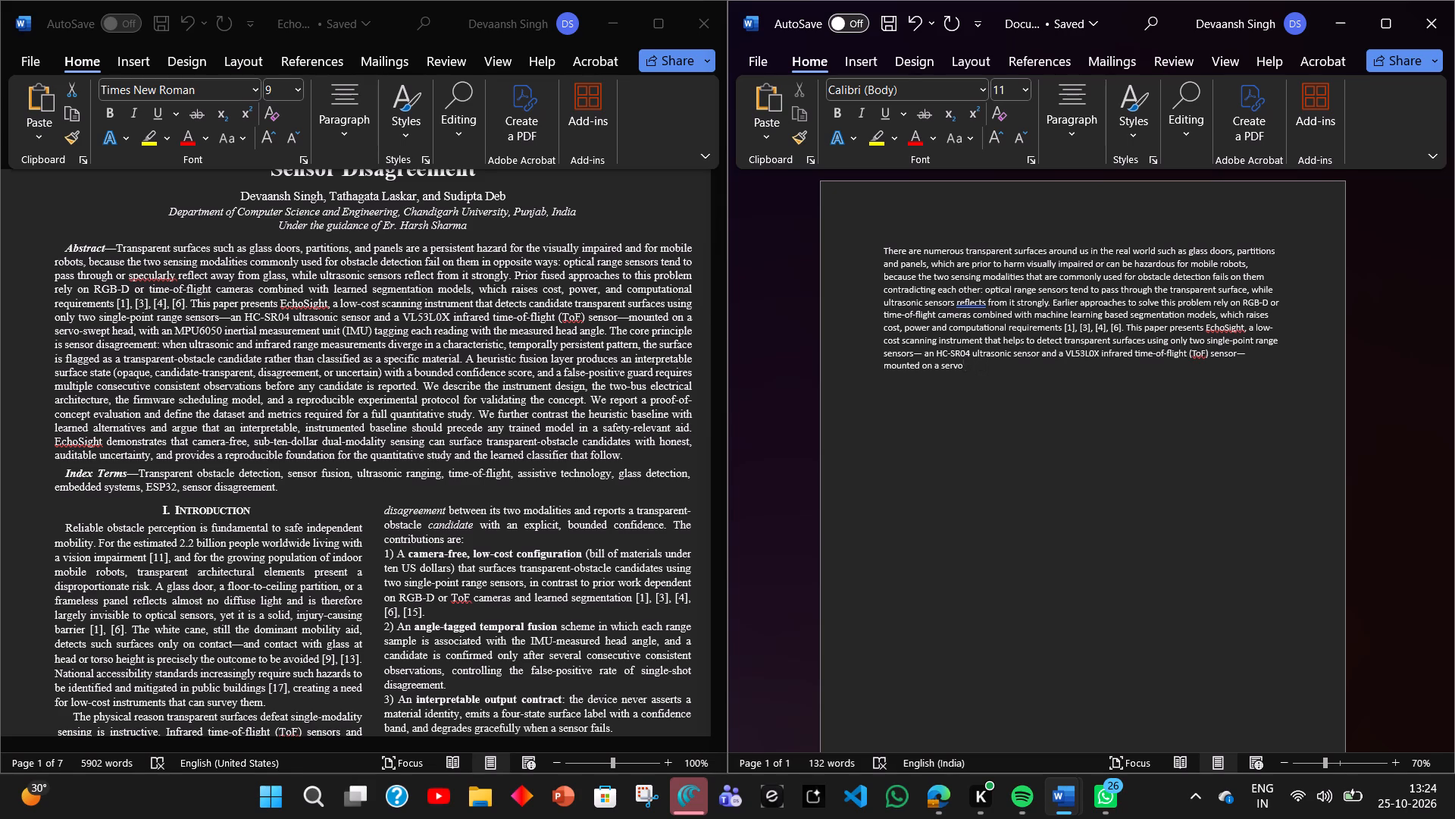
{"action": "type", "text": "-swept head"}
Add ", with an MPU6050 inertial measurement unit (IMU)" after "servo-swept head", with a space before "(IMU)".
{"action": "type", "text": ", with an"}
{"action": "key", "text": "space"}
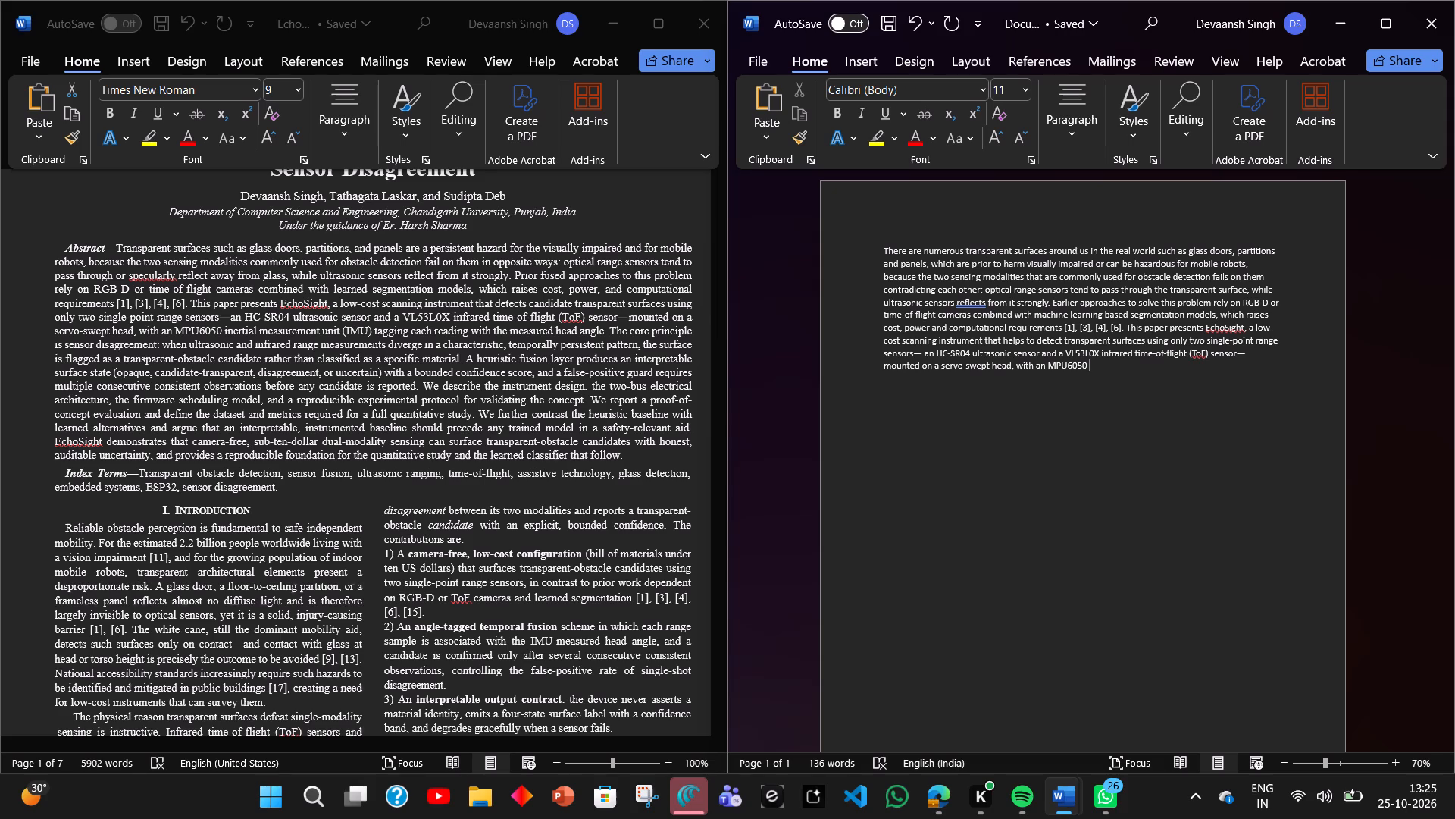
{"action": "type", "text": "int"}
{"action": "key", "text": "BackSpace"}
{"action": "type", "text": "ertial"}
{"action": "key", "text": "space"}
{"action": "type", "text": "measurement unit"}
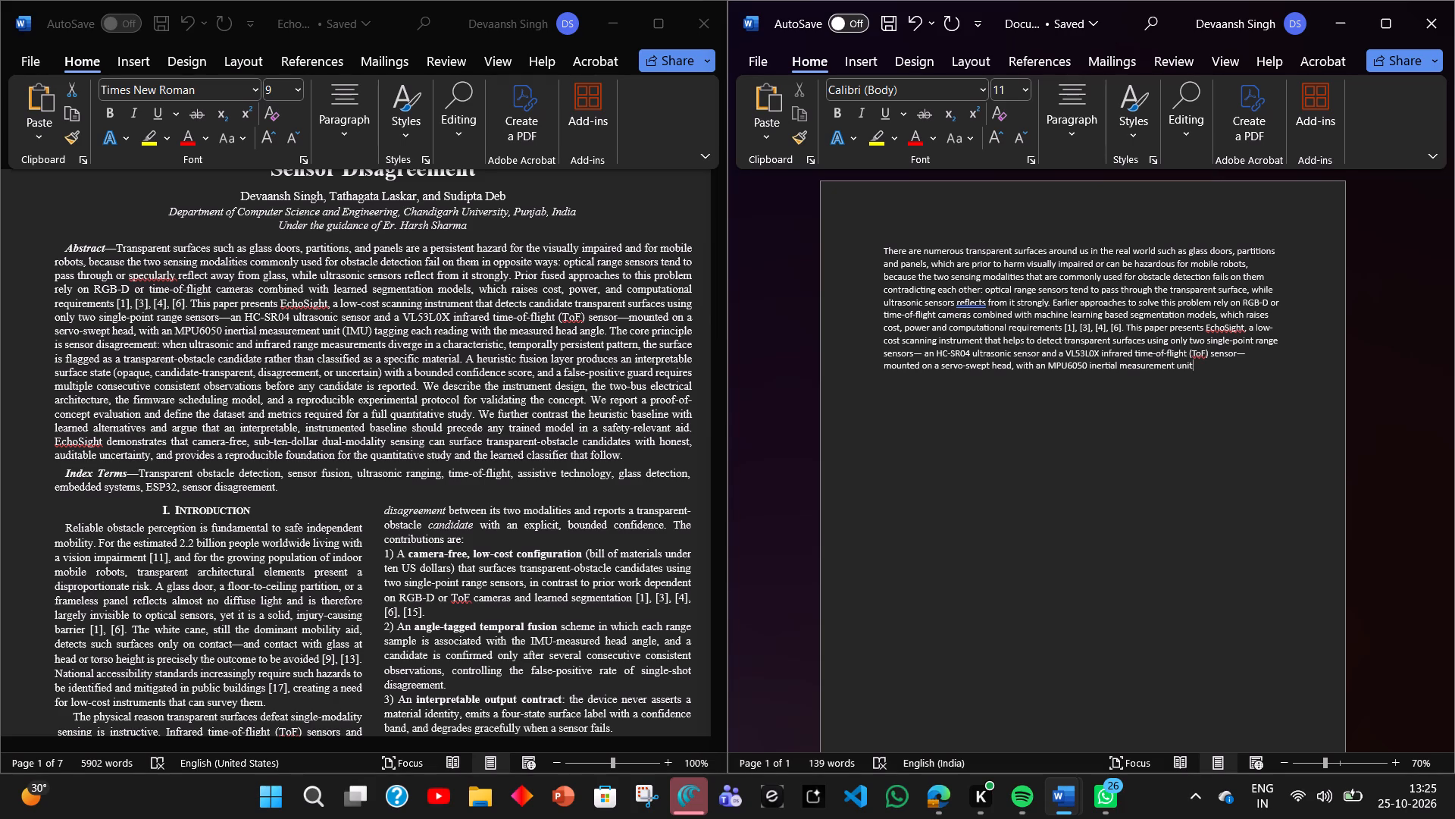
{"action": "key", "text": "shift+parenleft"}
{"action": "key", "text": "shift+parenright"}
{"action": "left_click", "coordinate": [1192, 363]}
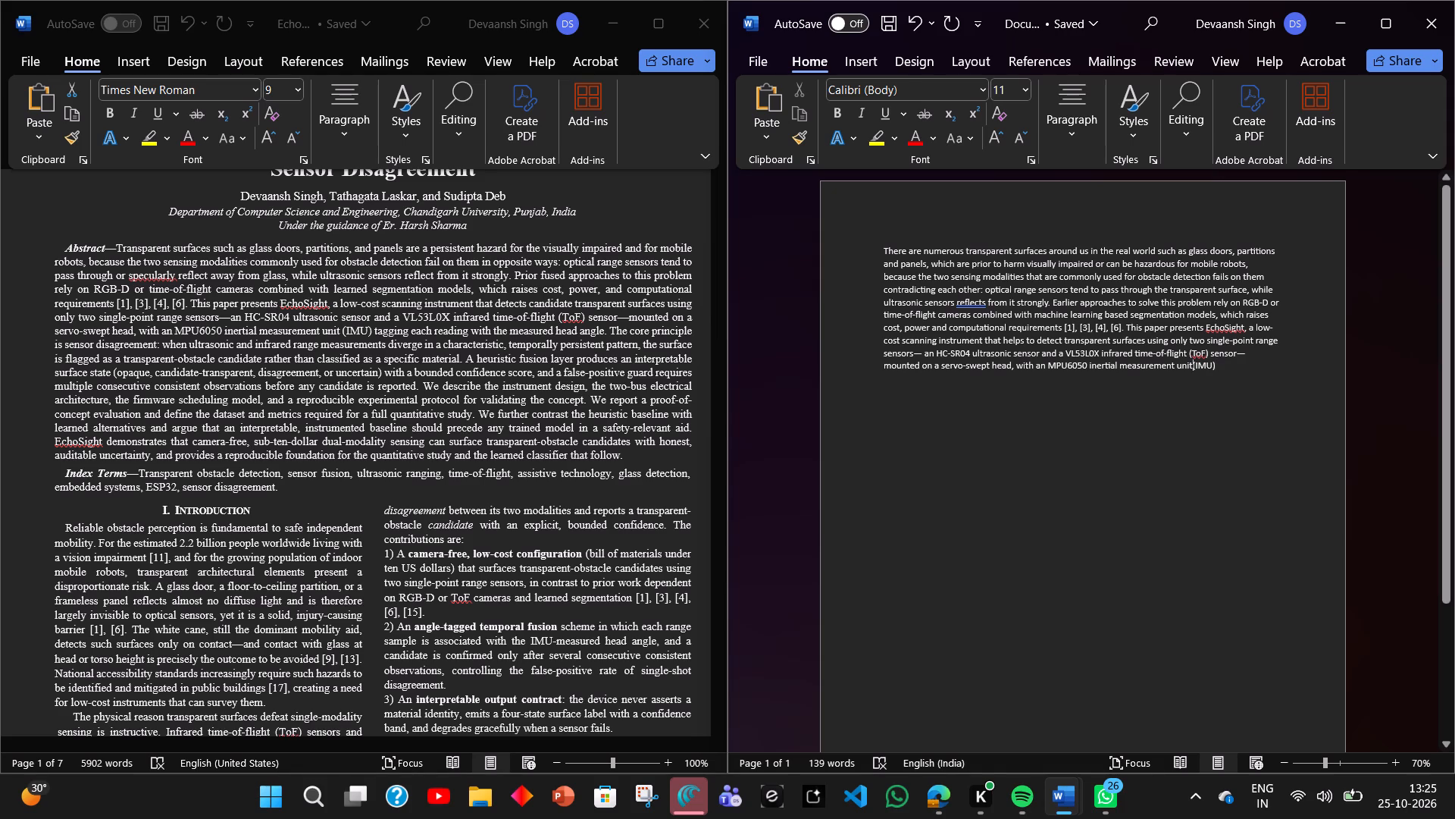
{"action": "key", "text": "space"}
Finish the sentence after "(IMU)" with ", which tags each reading with the measured head angle.".
{"action": "left_click", "coordinate": [1222, 367]}
{"action": "type", "text": ","}
{"action": "key", "text": "space"}
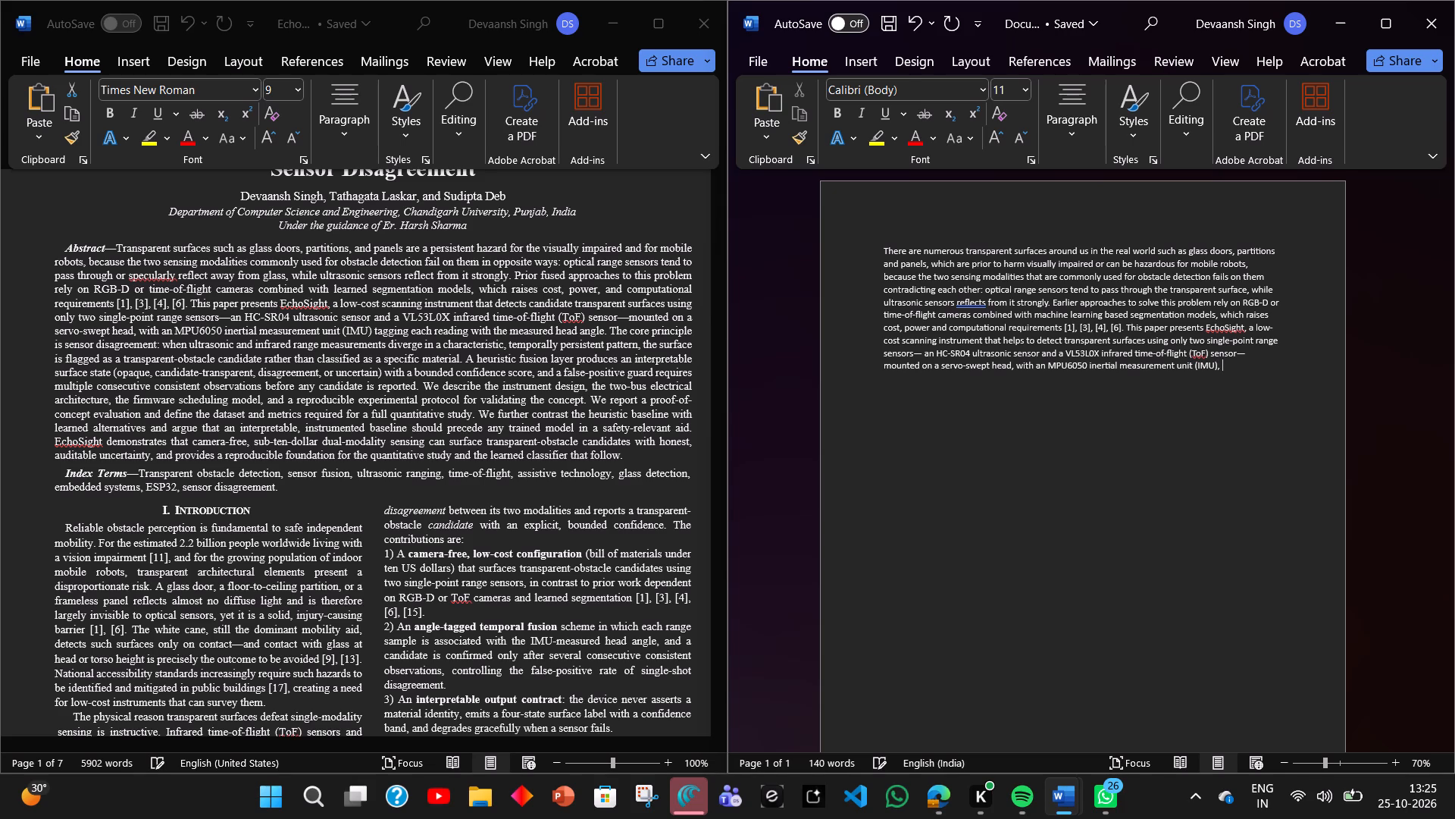
{"action": "type", "text": "which tags"}
{"action": "key", "text": "space"}
{"action": "type", "text": "each reading"}
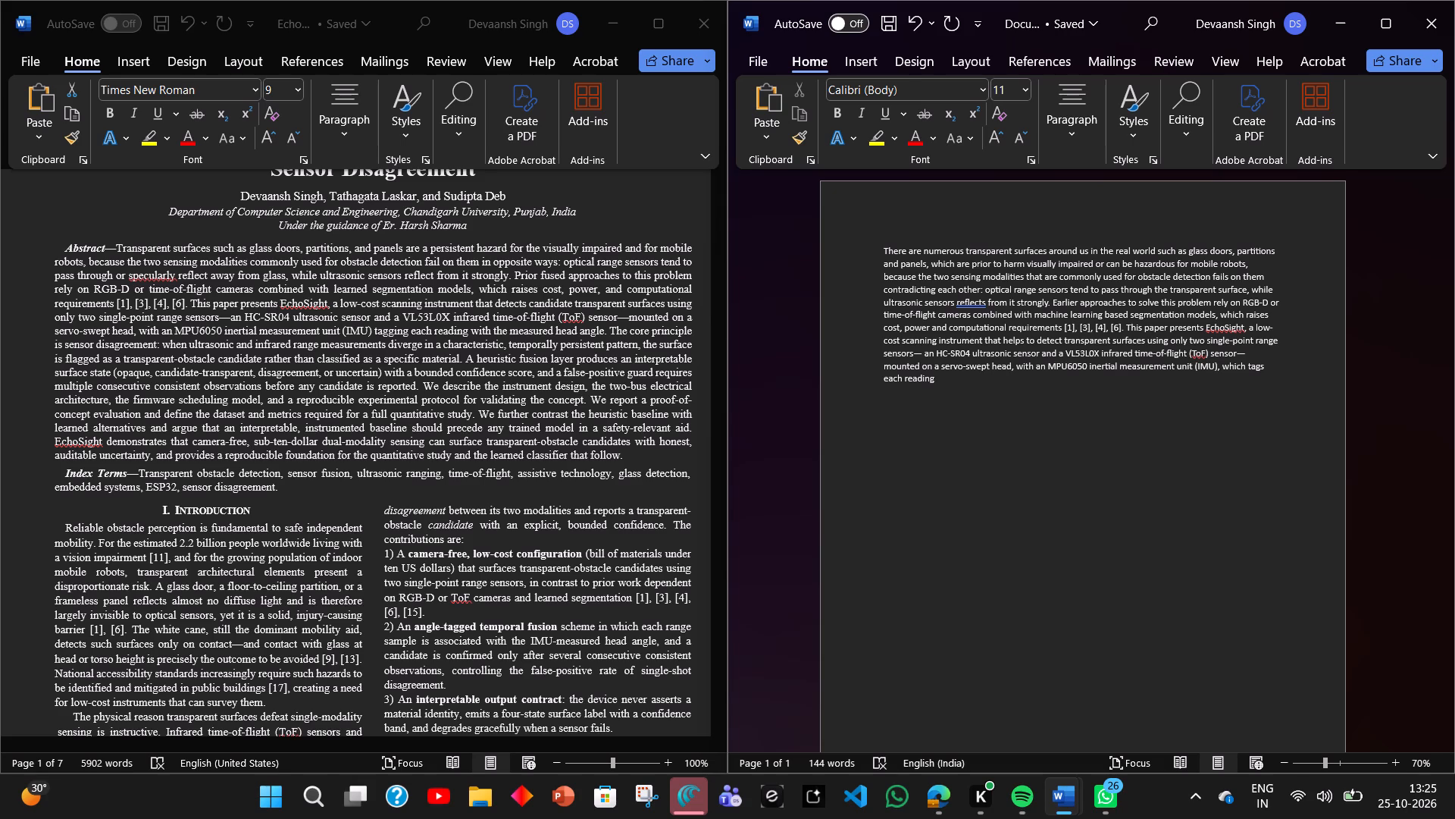
{"action": "key", "text": "space"}
{"action": "type", "text": "wit"}
{"action": "type", "text": "h the measured head angle"}
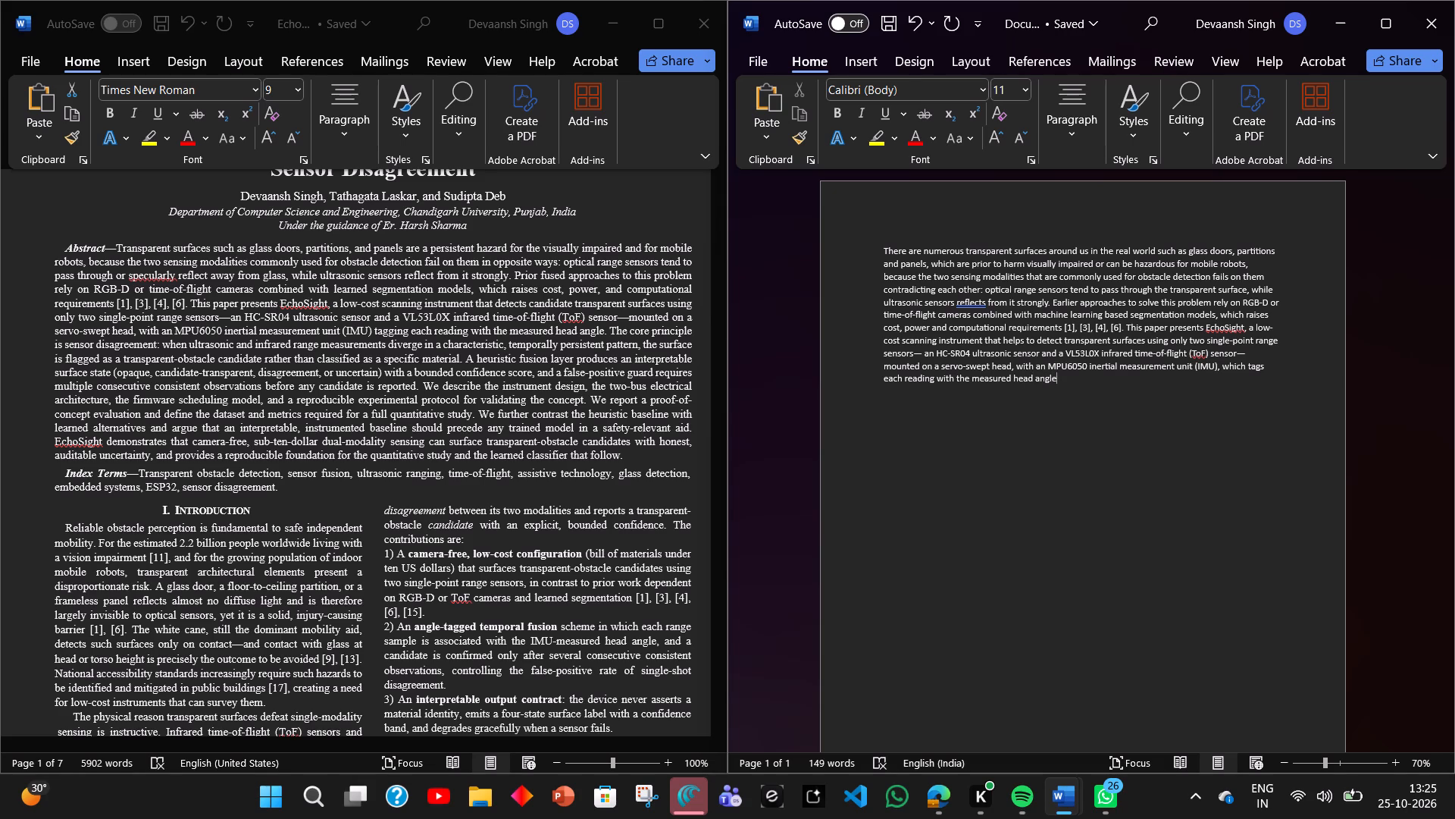
{"action": "type", "text": "."}
Begin a new sentence after "head angle." reading "The core principle is sensor disagreement".
{"action": "key", "text": "space"}
{"action": "type", "text": "core"}
{"action": "key", "text": "space"}
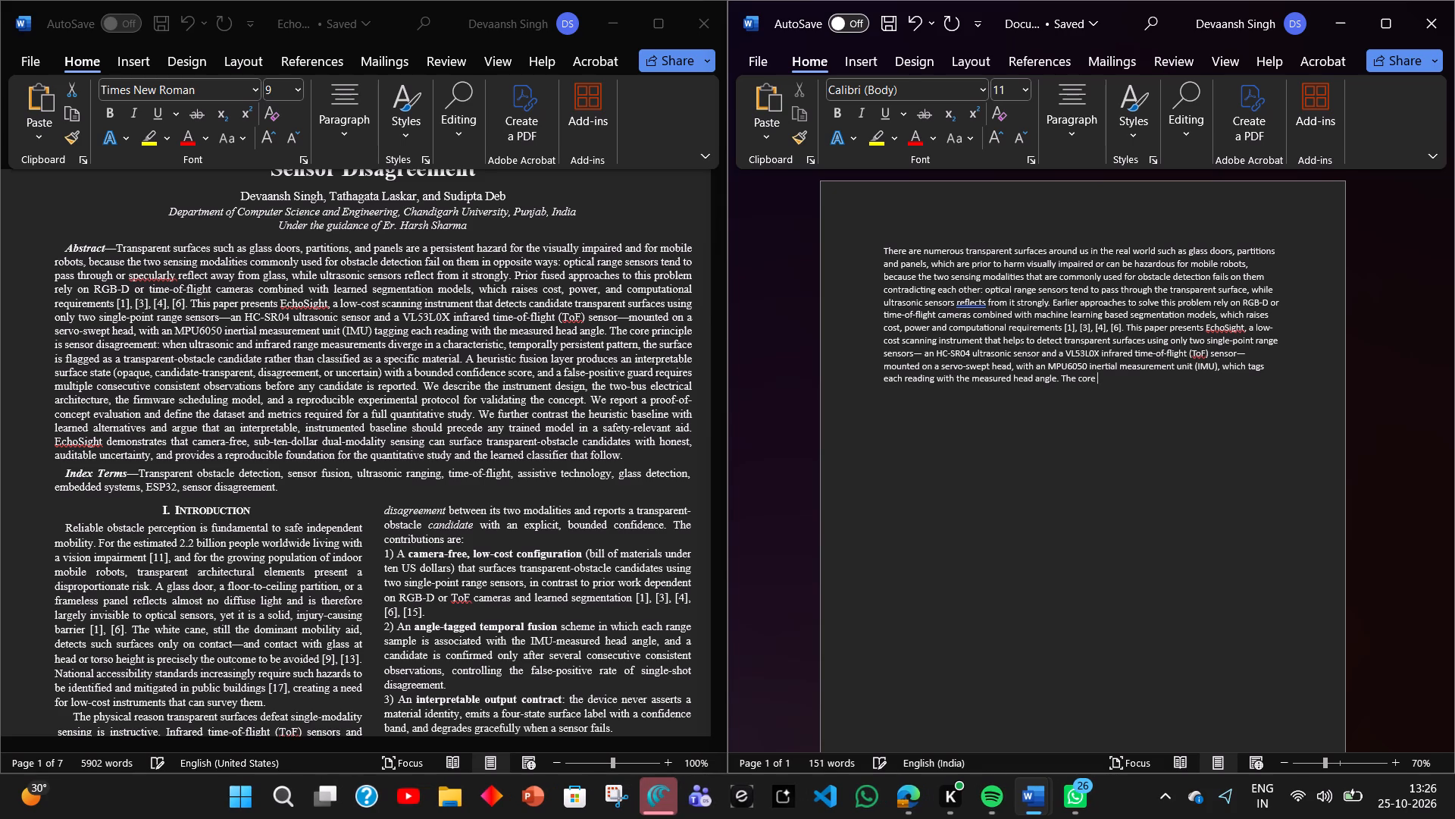
{"action": "type", "text": "principle"}
{"action": "key", "text": "space"}
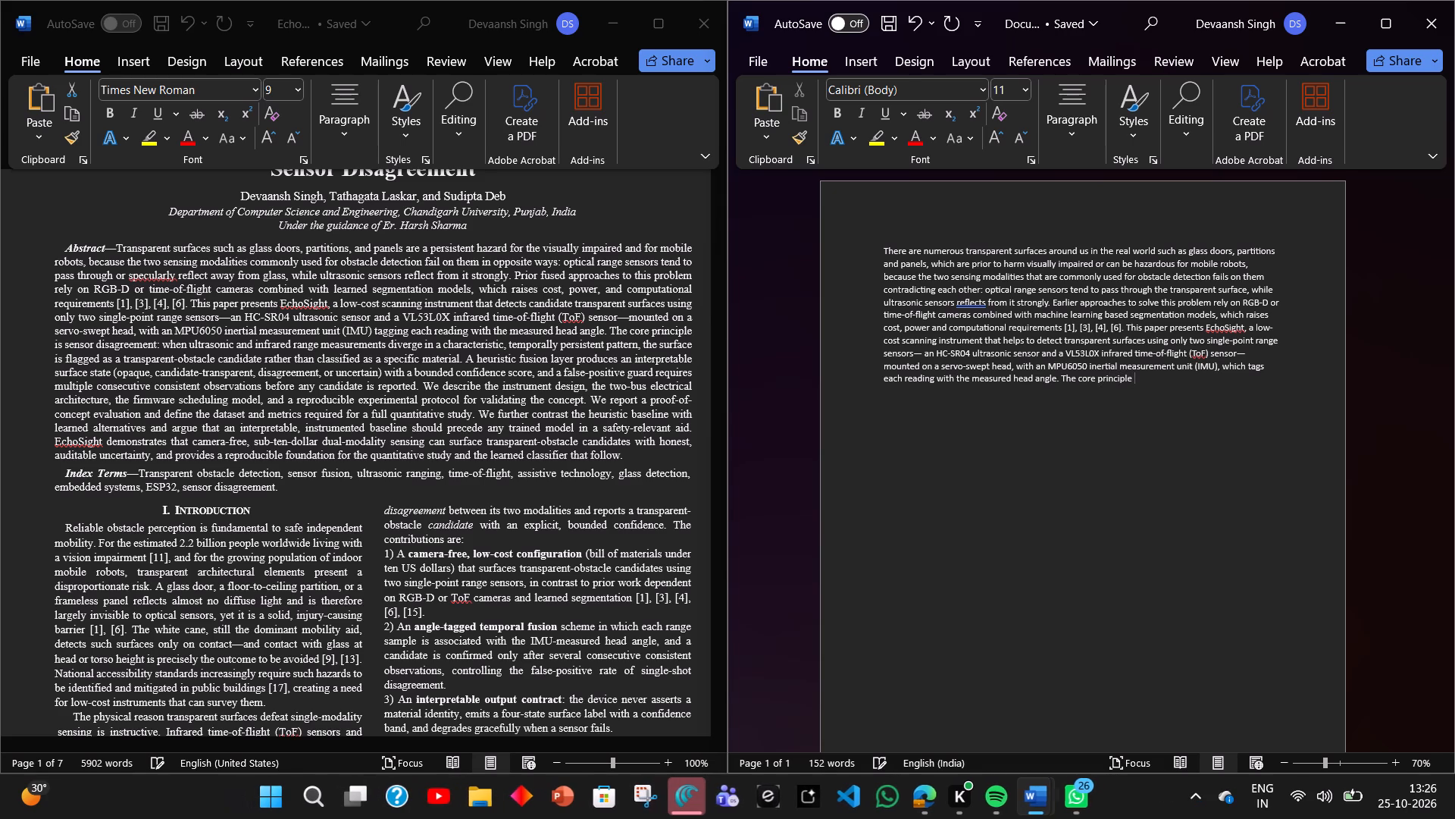
{"action": "type", "text": "is sensor di"}
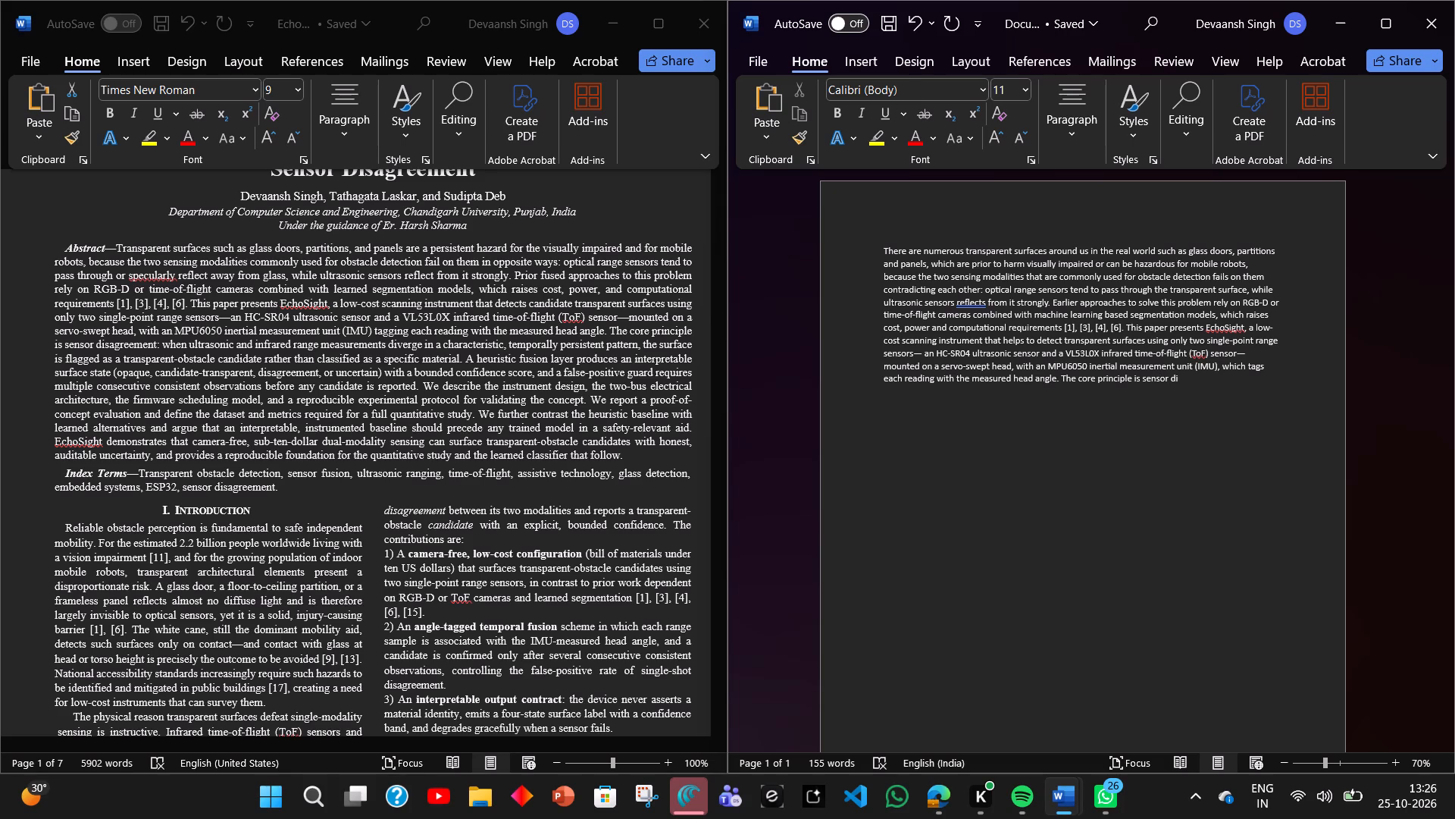
{"action": "type", "text": "sagreement"}
Copy the abstract together with the Index Terms paragraph from the converted EchoSight paper.
{"action": "left_click_drag", "start_coordinate": [64, 246], "coordinate": [246, 245]}
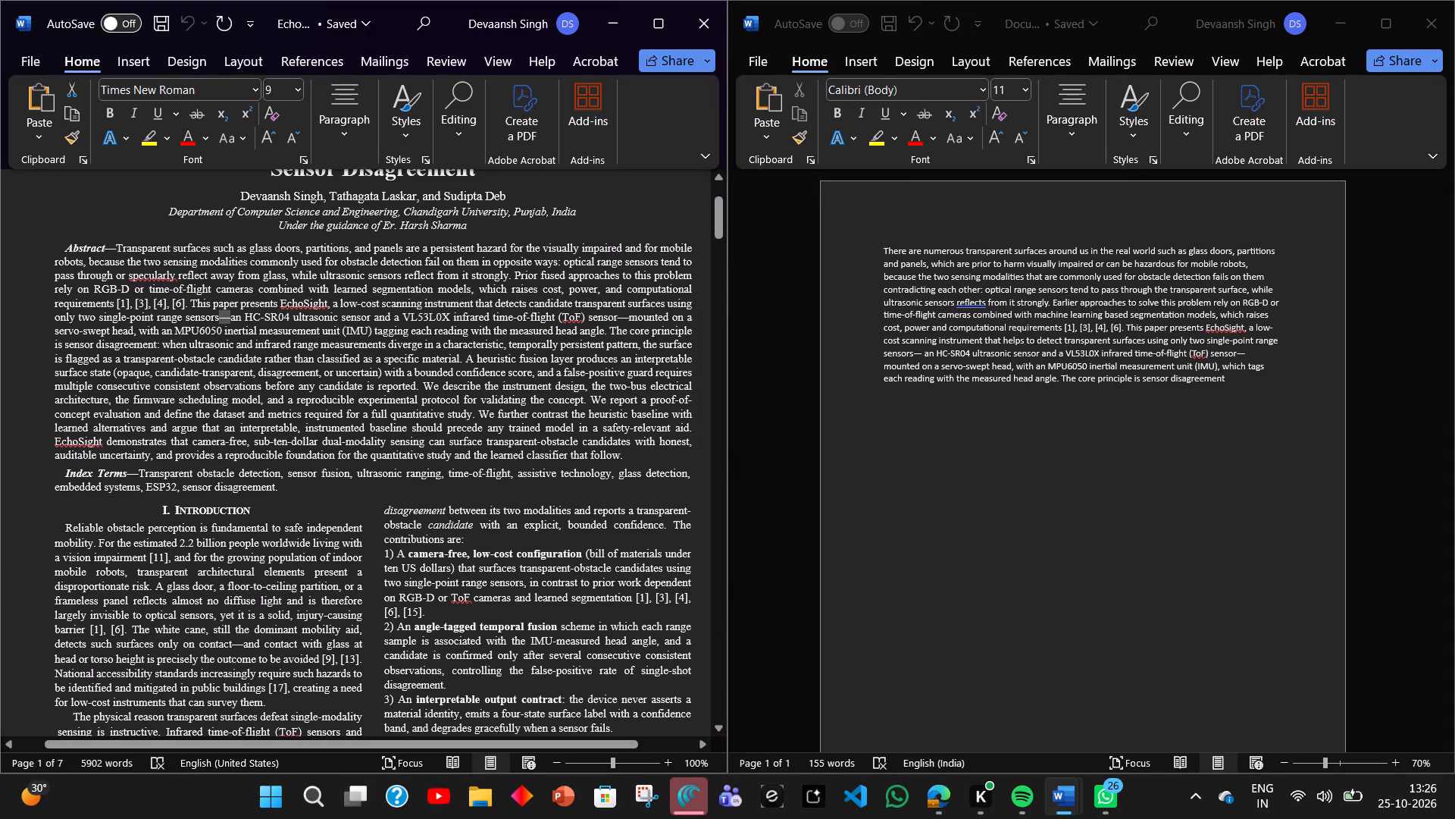
{"action": "left_click_drag", "start_coordinate": [61, 248], "coordinate": [672, 450]}
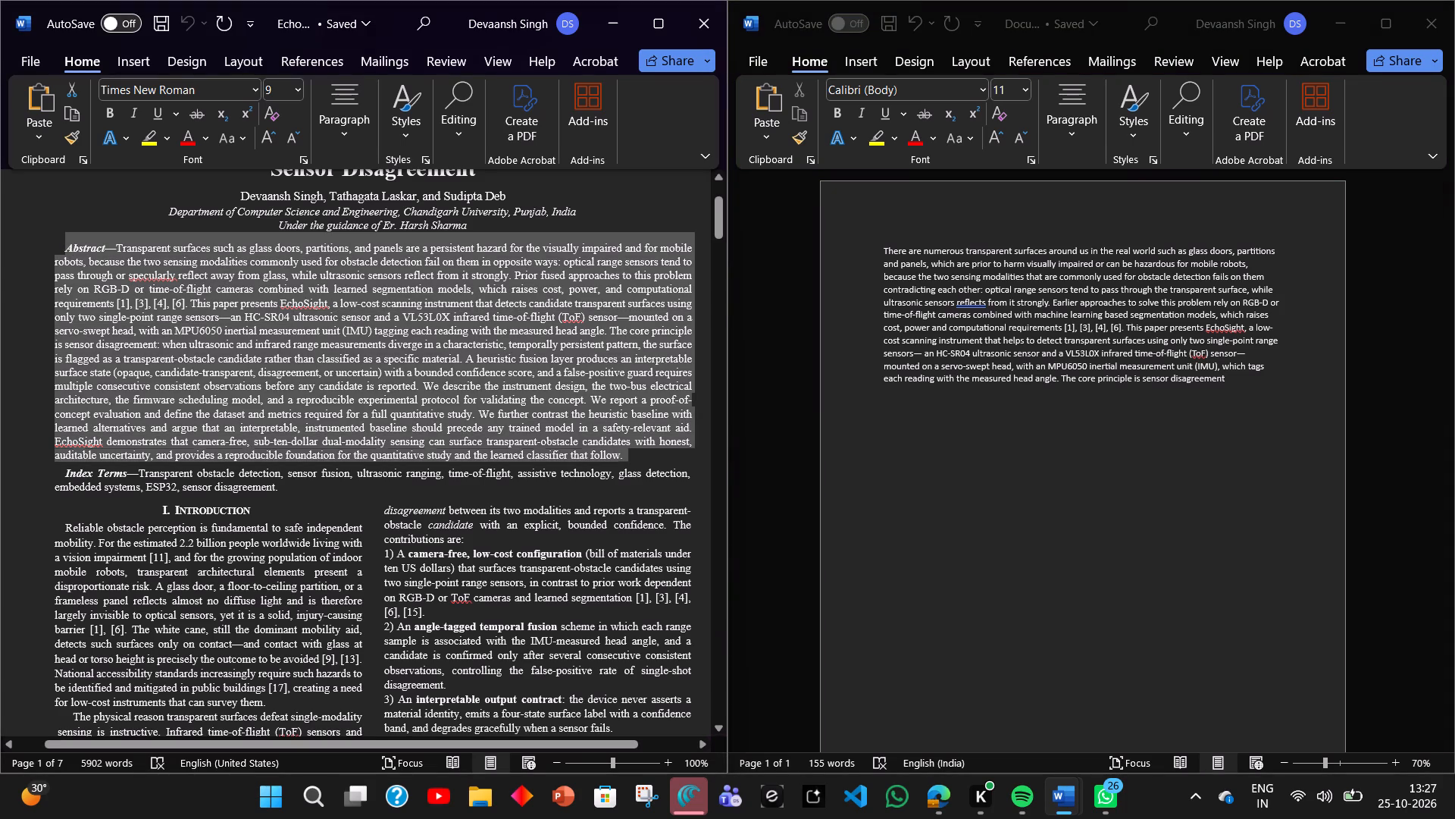
{"action": "left_click_drag", "start_coordinate": [672, 450], "coordinate": [692, 482]}
{"action": "key", "text": "ctrl+c"}
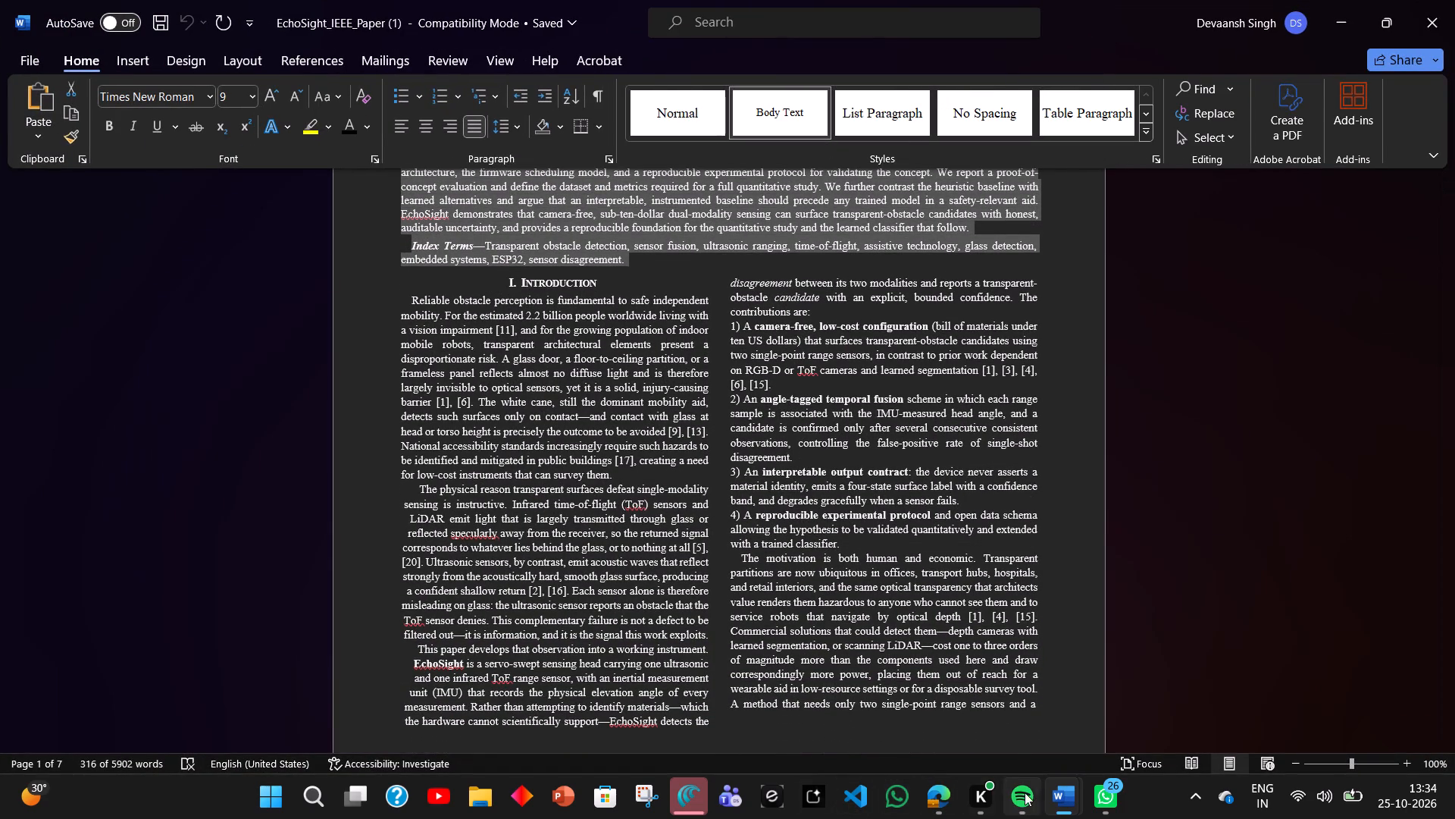
{"action": "left_click", "coordinate": [970, 723]}
{"action": "left_click", "coordinate": [1136, 666]}
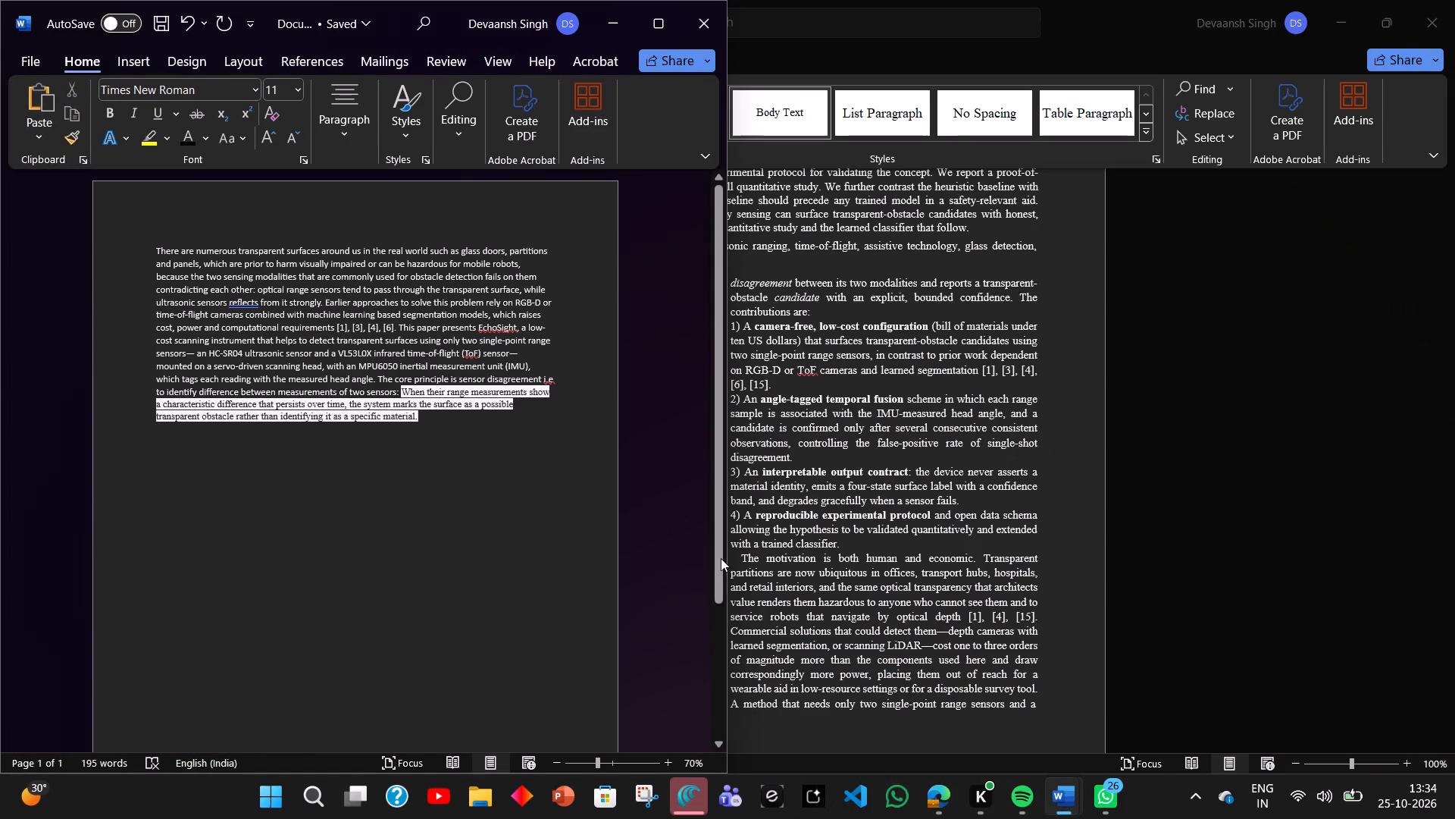
{"action": "left_click", "coordinate": [497, 431]}
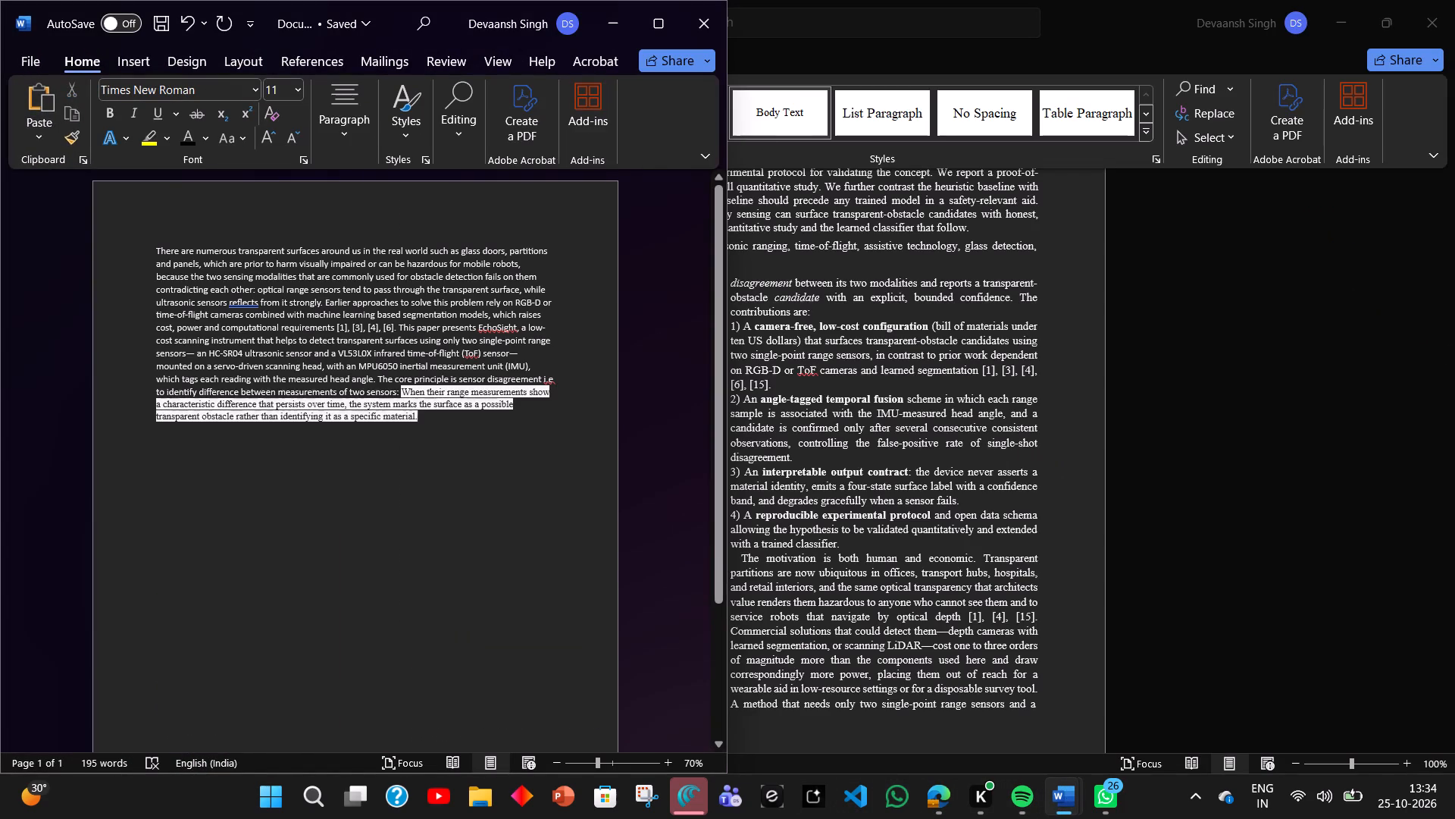
{"action": "key", "text": "space"}
{"action": "key", "text": "ctrl+v"}
{"action": "scroll", "coordinate": [497, 431], "scroll_direction": "up", "scroll_amount": 1}
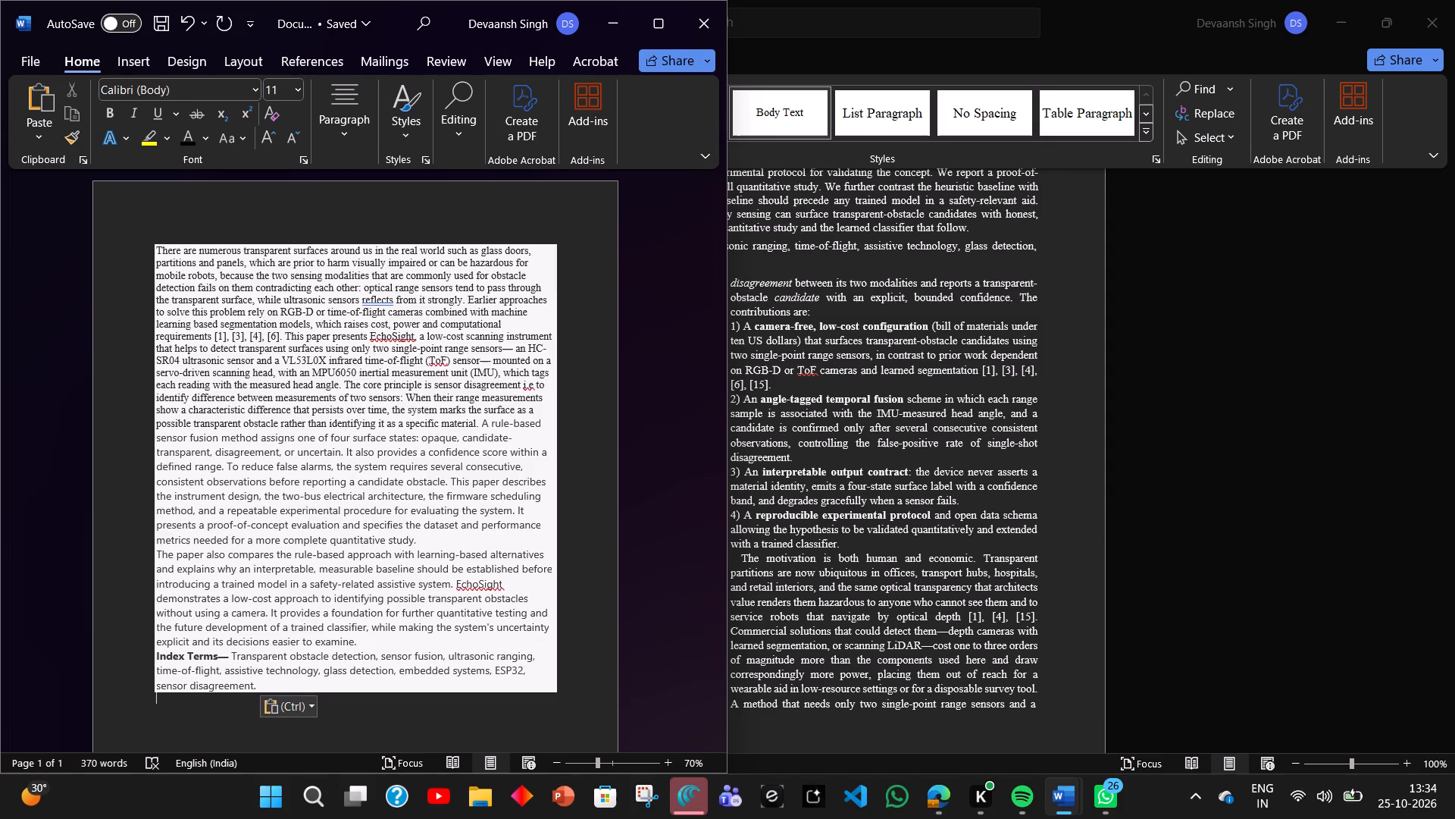
{"action": "scroll", "coordinate": [497, 431], "scroll_direction": "up", "scroll_amount": 1}
{"action": "scroll", "coordinate": [342, 658], "scroll_direction": "up", "scroll_amount": 1}
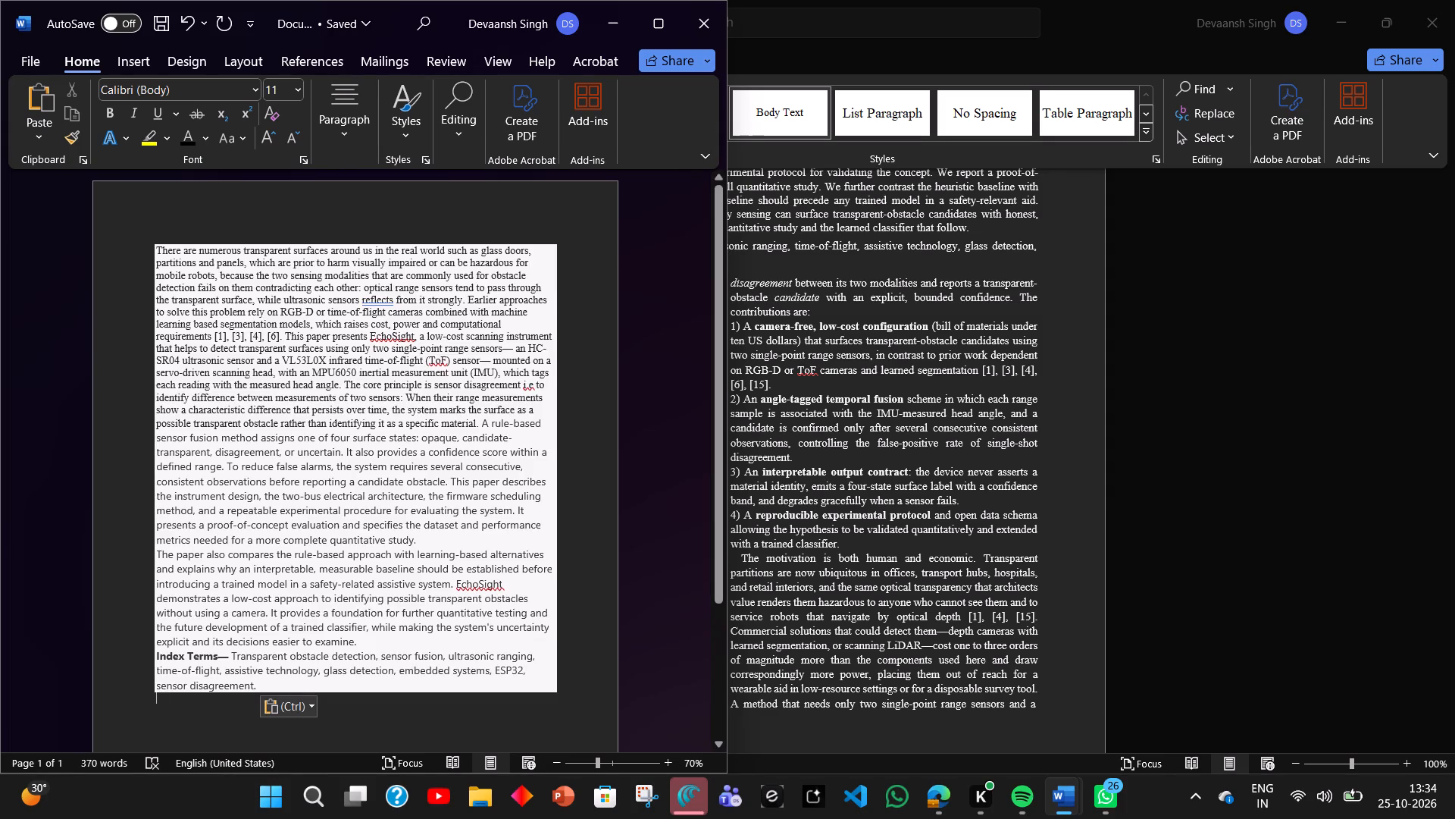
{"action": "scroll", "coordinate": [377, 494], "scroll_direction": "up", "scroll_amount": 1}
Join the paragraph starting "The paper also compares" to the preceding one, separated by a single space.
{"action": "left_click", "coordinate": [159, 554]}
{"action": "key", "text": "BackSpace"}
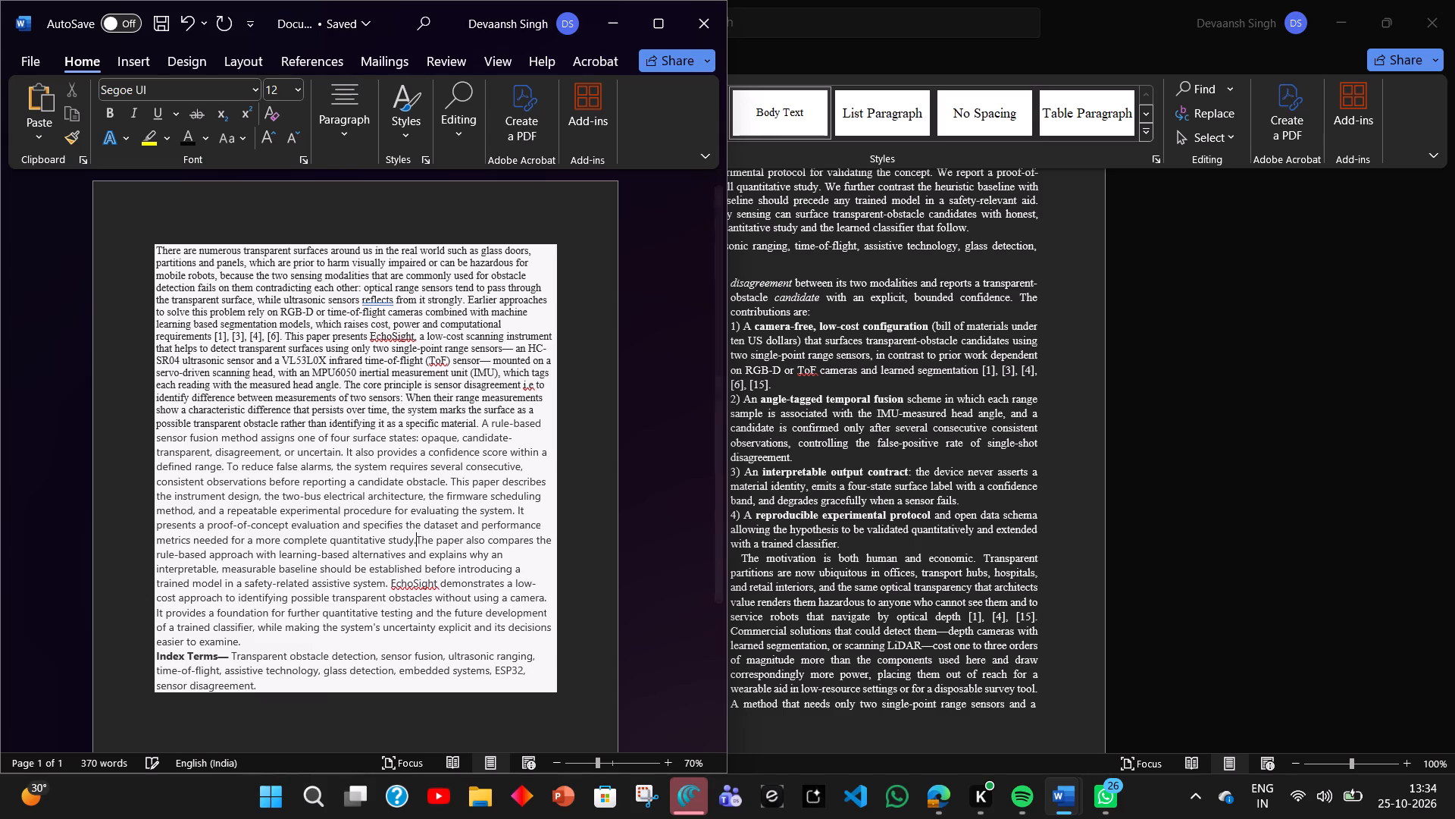
{"action": "key", "text": "space"}
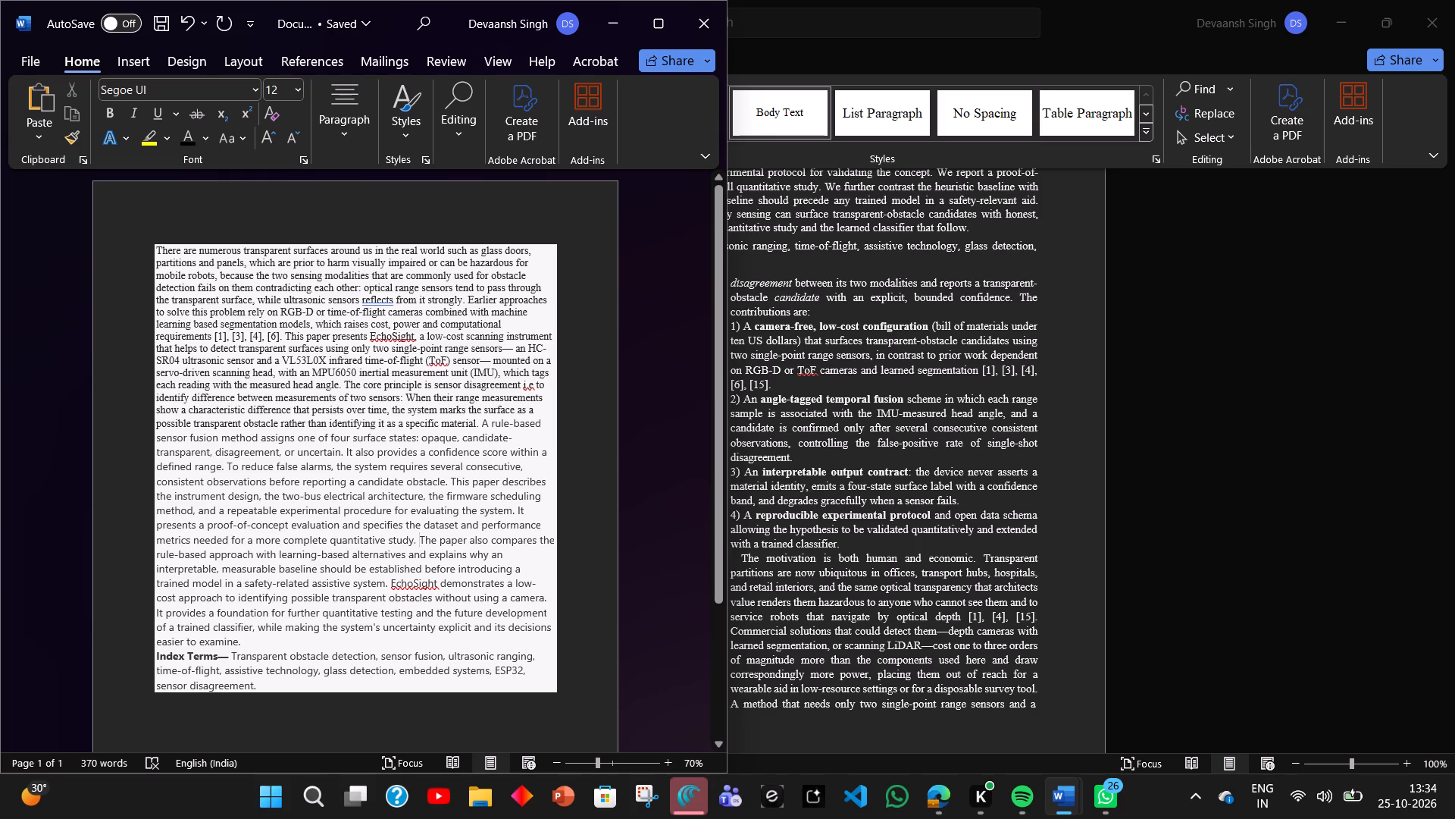
Replace the entire draft with a copy of itself pasted as text only, to strip the mixed formatting.
{"action": "left_click_drag", "start_coordinate": [331, 681], "coordinate": [186, 362]}
{"action": "left_click", "coordinate": [186, 362]}
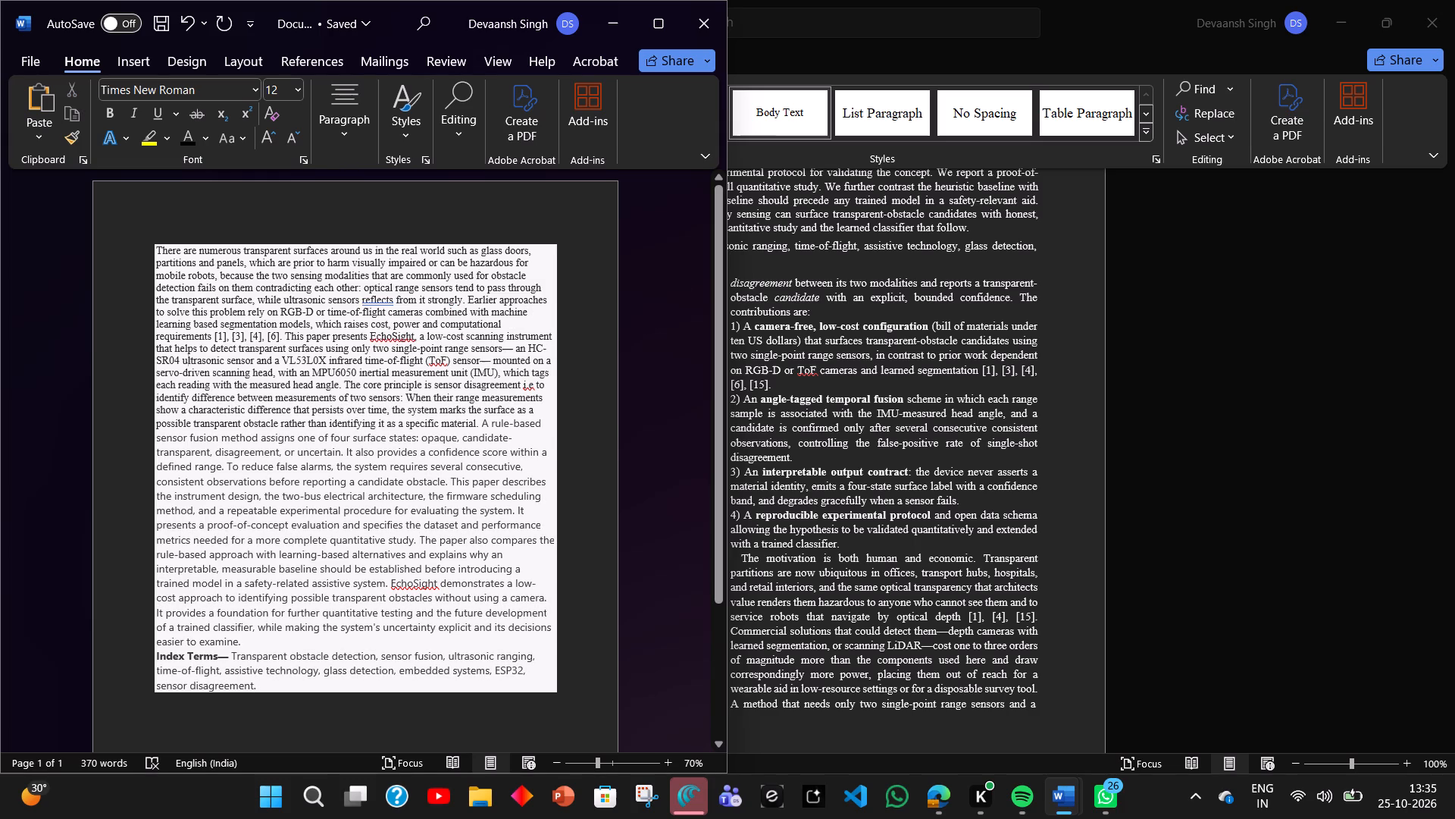
{"action": "left_click_drag", "start_coordinate": [158, 247], "coordinate": [387, 391]}
{"action": "left_click", "coordinate": [387, 391]}
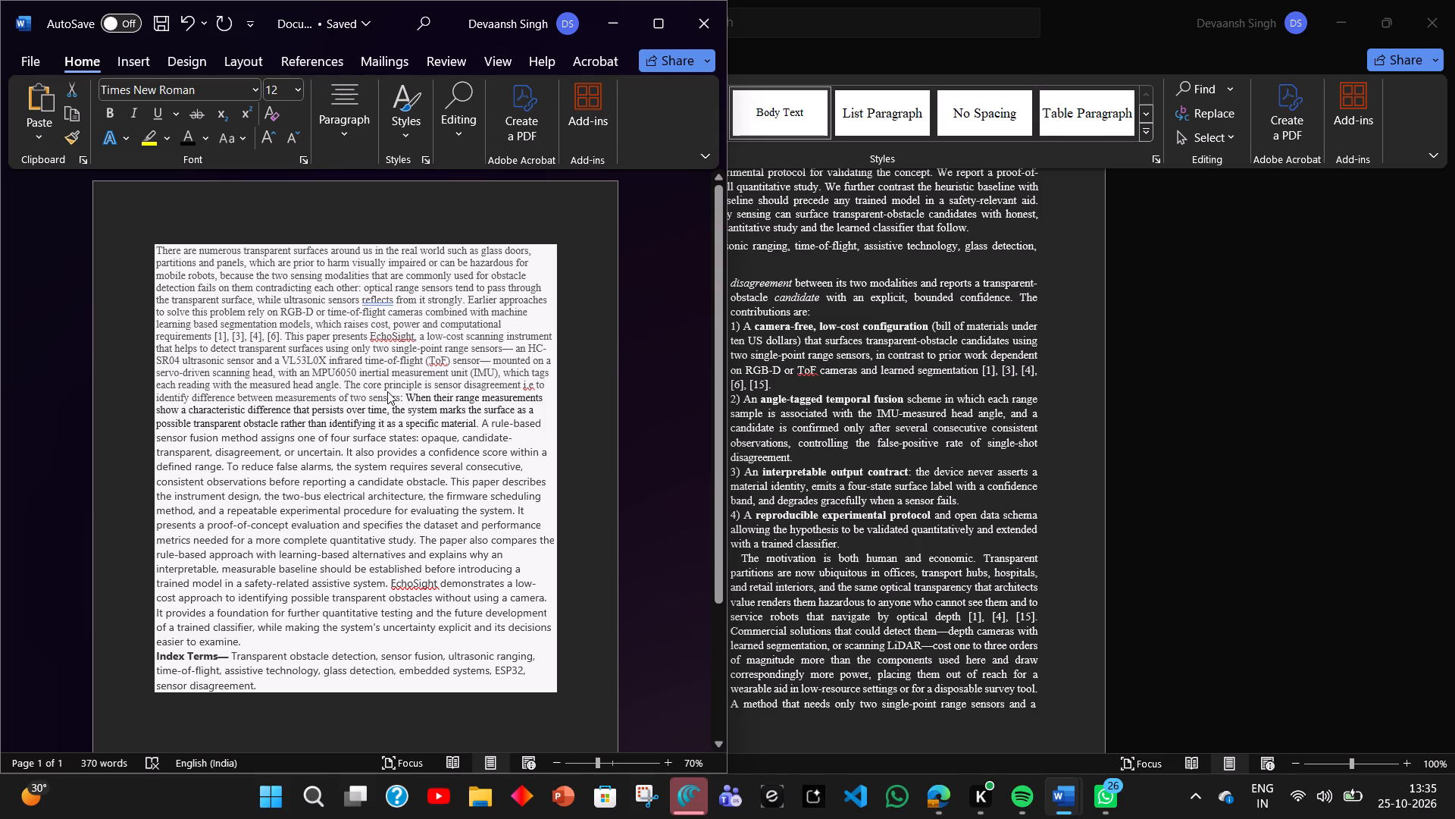
{"action": "key", "text": "ctrl+a"}
{"action": "double_click", "coordinate": [387, 391]}
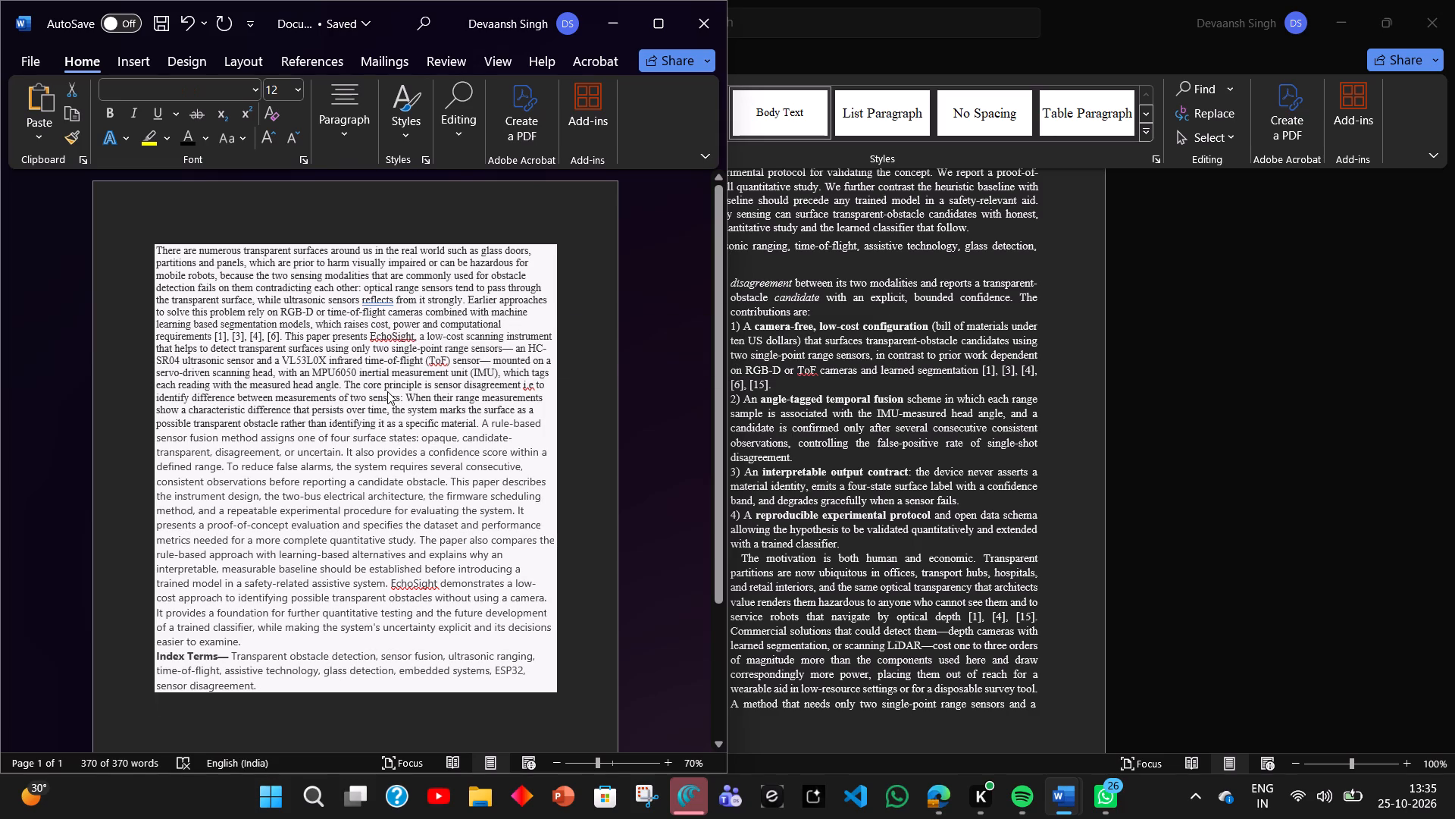
{"action": "key", "text": "ctrl+a"}
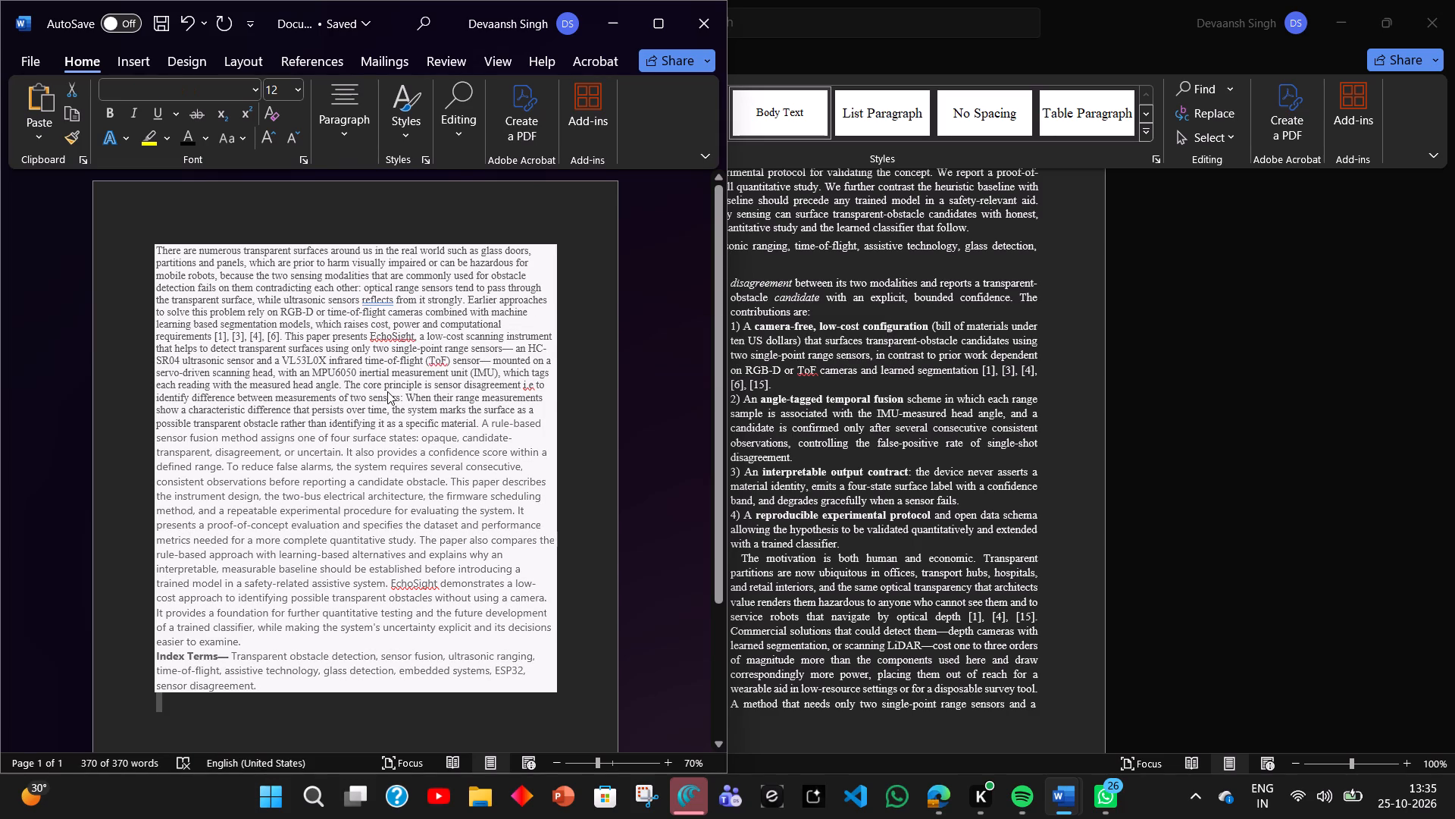
{"action": "key", "text": "ctrl+c"}
{"action": "right_click", "coordinate": [387, 391]}
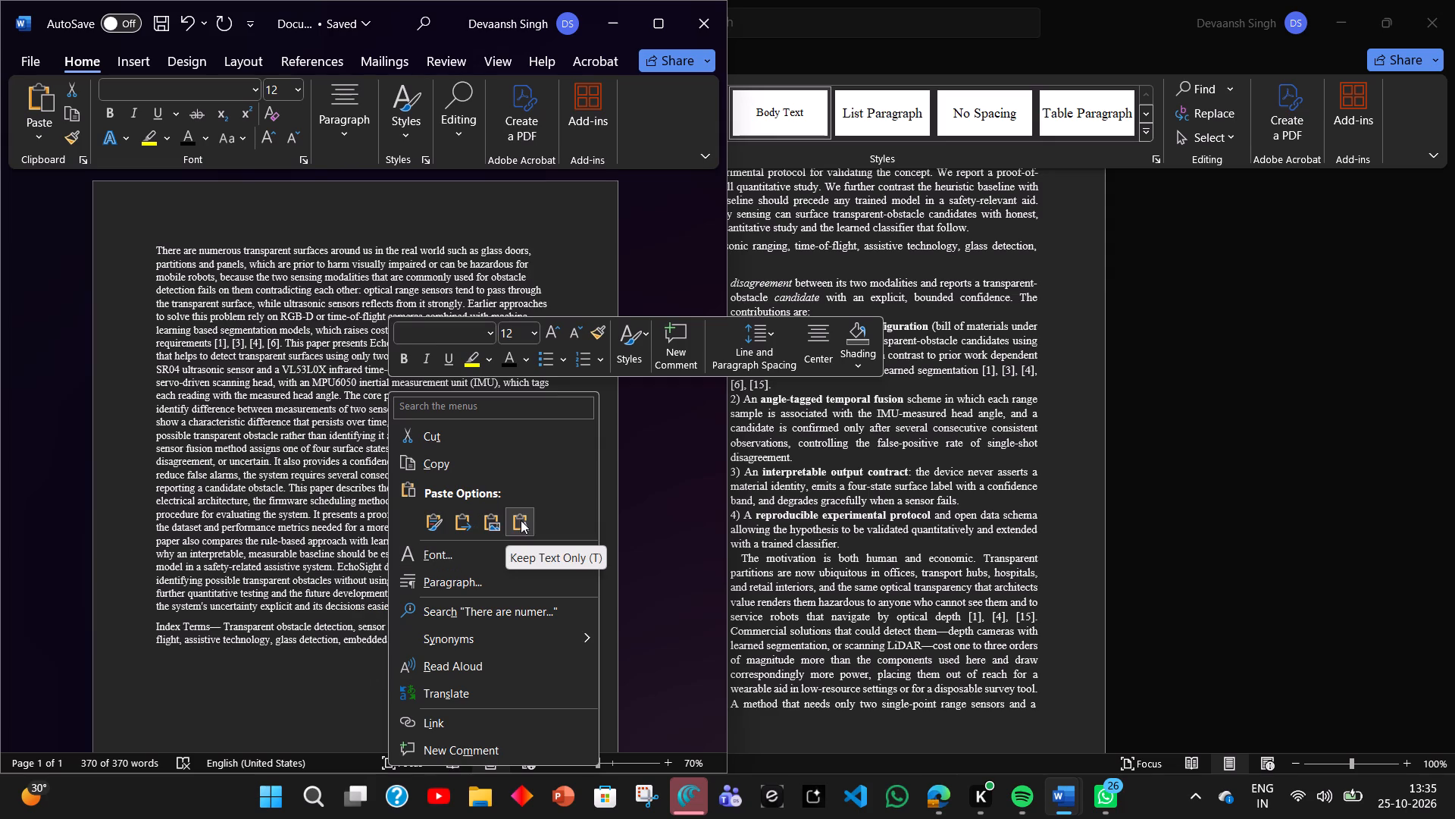
{"action": "left_click", "coordinate": [521, 520]}
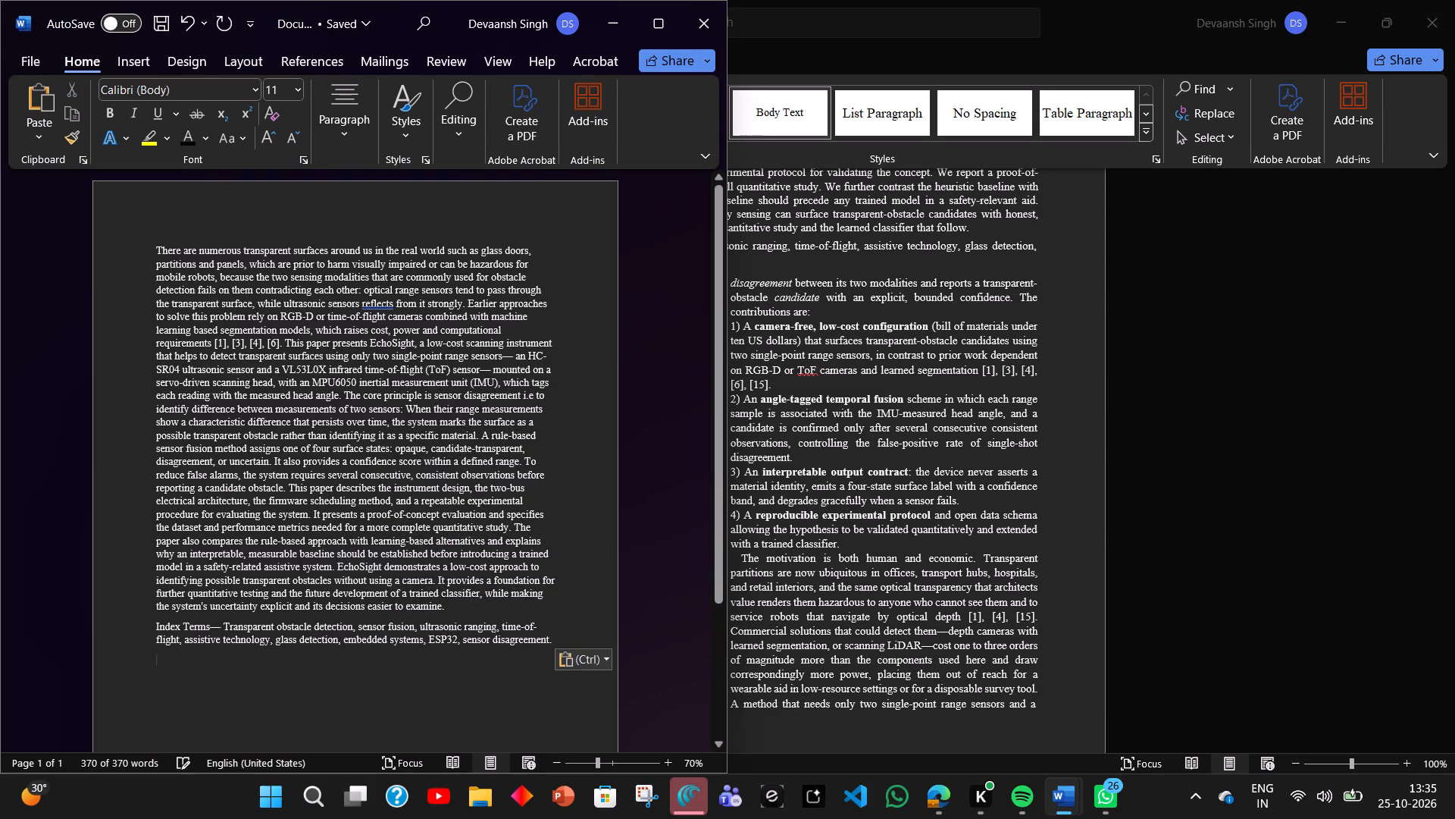
Copy the whole draft and paste it over the EchoSight IEEE paper's abstract and index terms, keeping the "Abstract—" label.
{"action": "key", "text": "ctrl+a"}
{"action": "key", "text": "ctrl+c"}
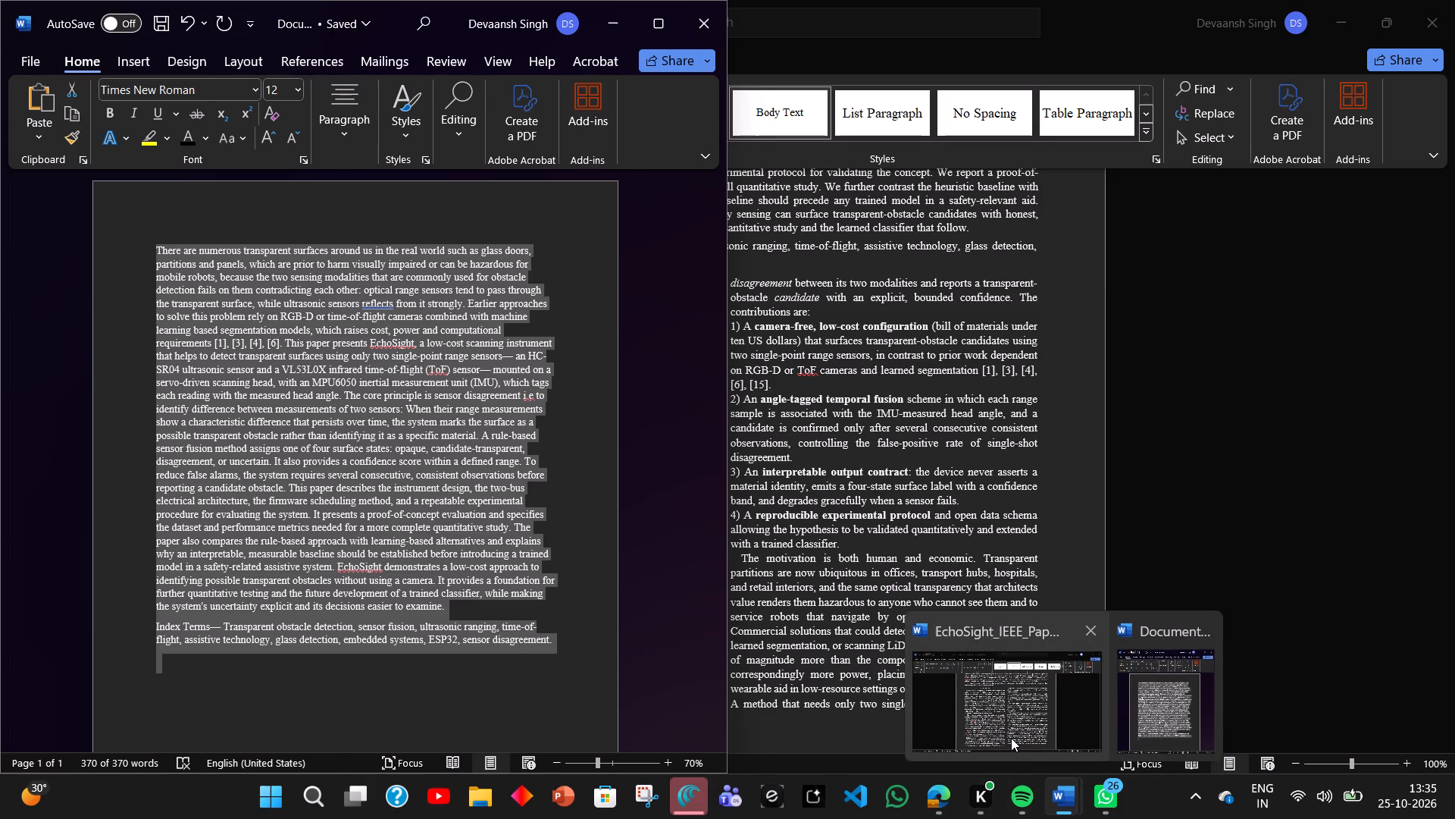
{"action": "left_click", "coordinate": [1010, 737]}
{"action": "scroll", "coordinate": [892, 457], "scroll_direction": "up", "scroll_amount": 2}
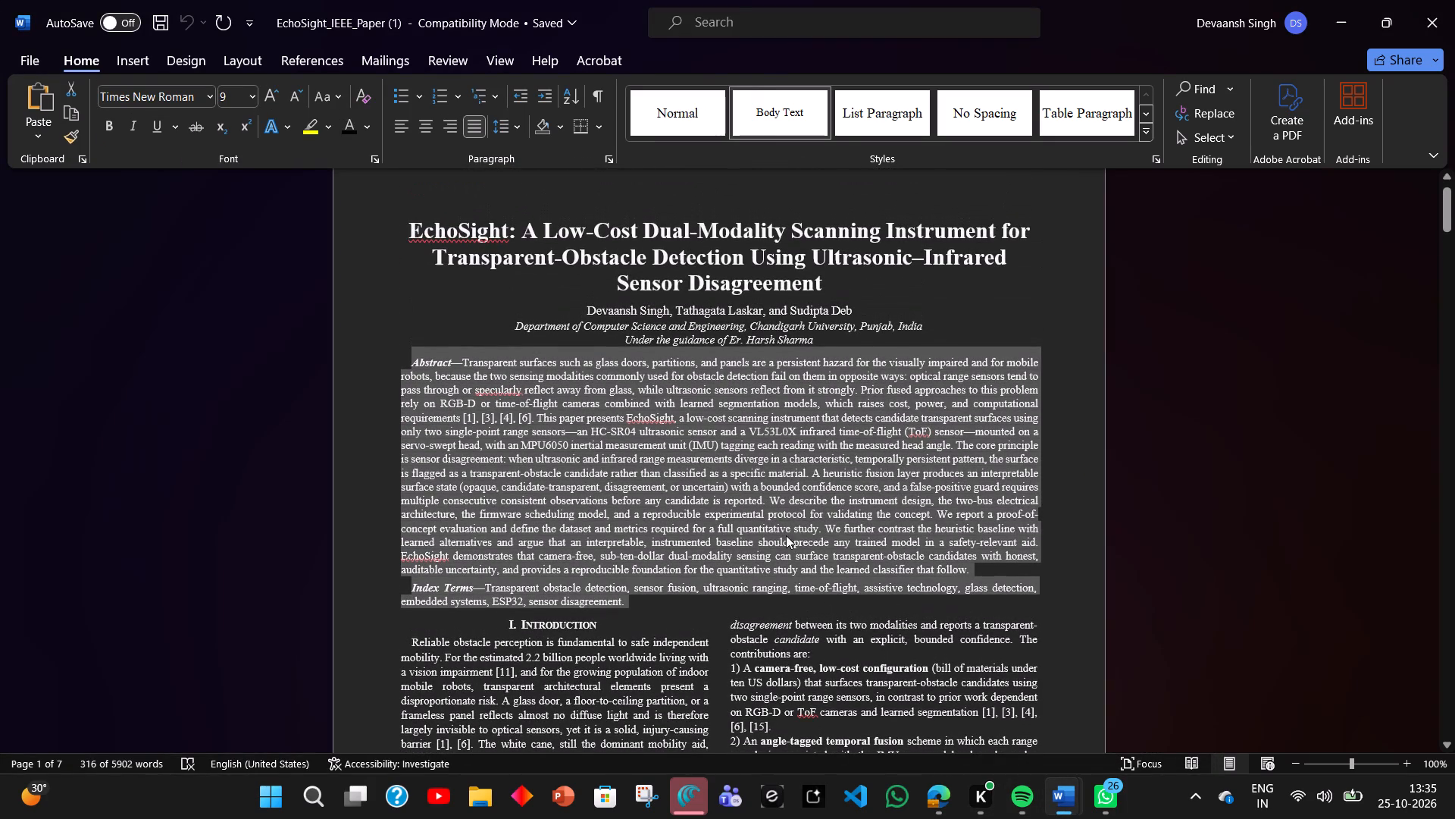
{"action": "left_click", "coordinate": [467, 355]}
{"action": "left_click_drag", "start_coordinate": [463, 357], "coordinate": [688, 590]}
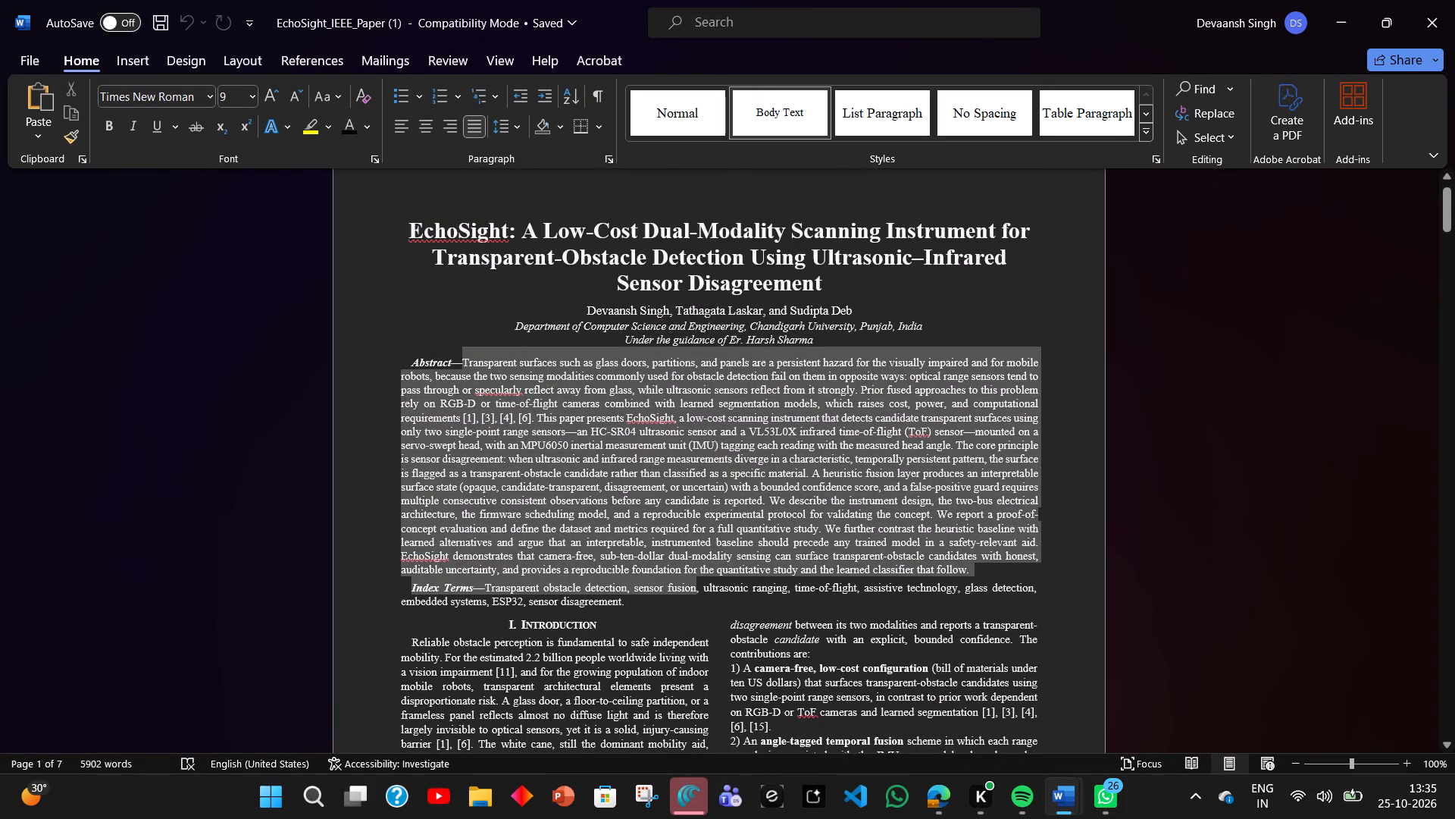
{"action": "left_click_drag", "start_coordinate": [688, 590], "coordinate": [679, 600]}
{"action": "key", "text": "ctrl+v"}
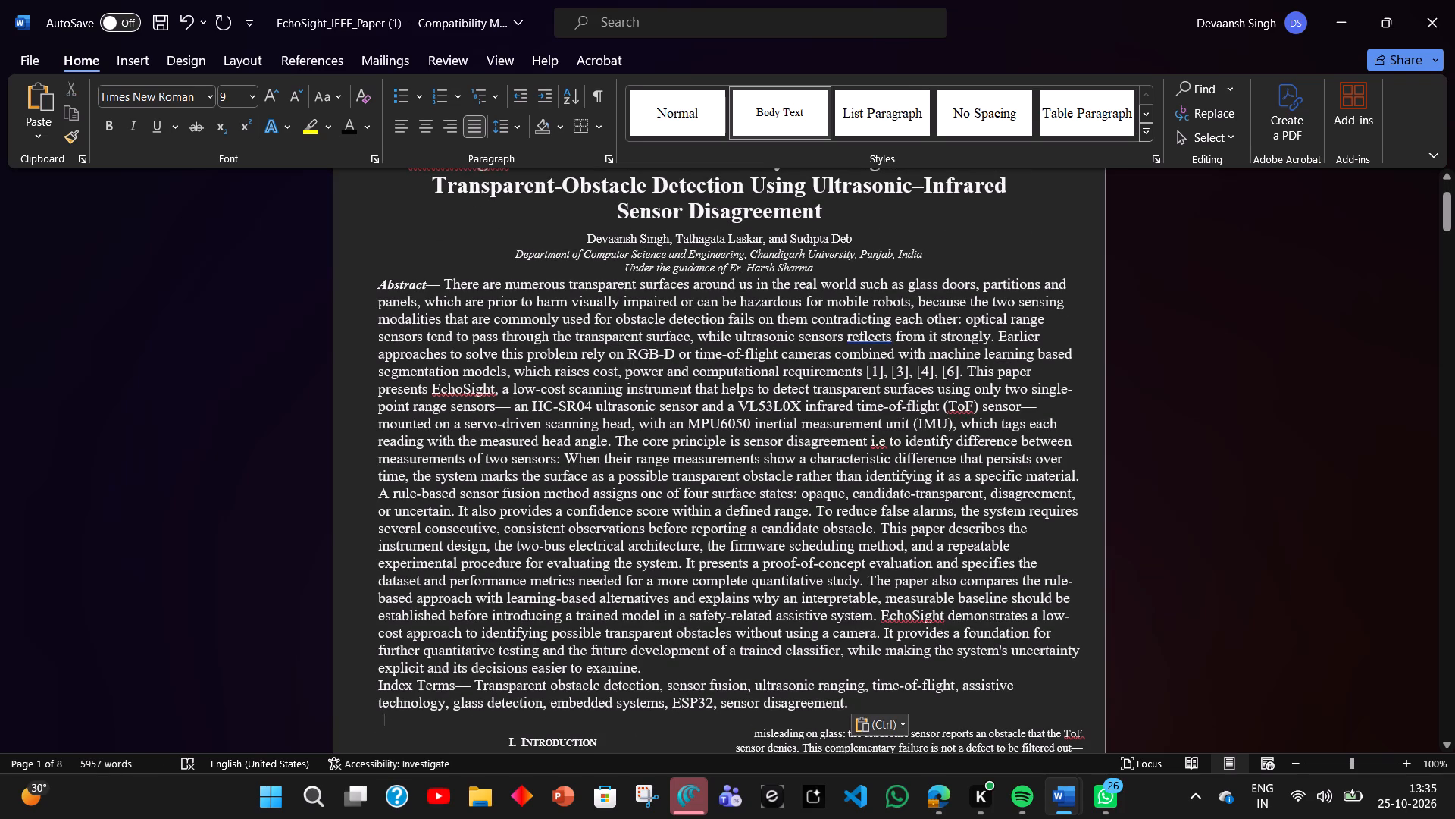
Justify the pasted abstract and Index Terms text in the paper.
{"action": "left_click_drag", "start_coordinate": [849, 701], "coordinate": [455, 283]}
{"action": "left_click", "coordinate": [473, 125]}
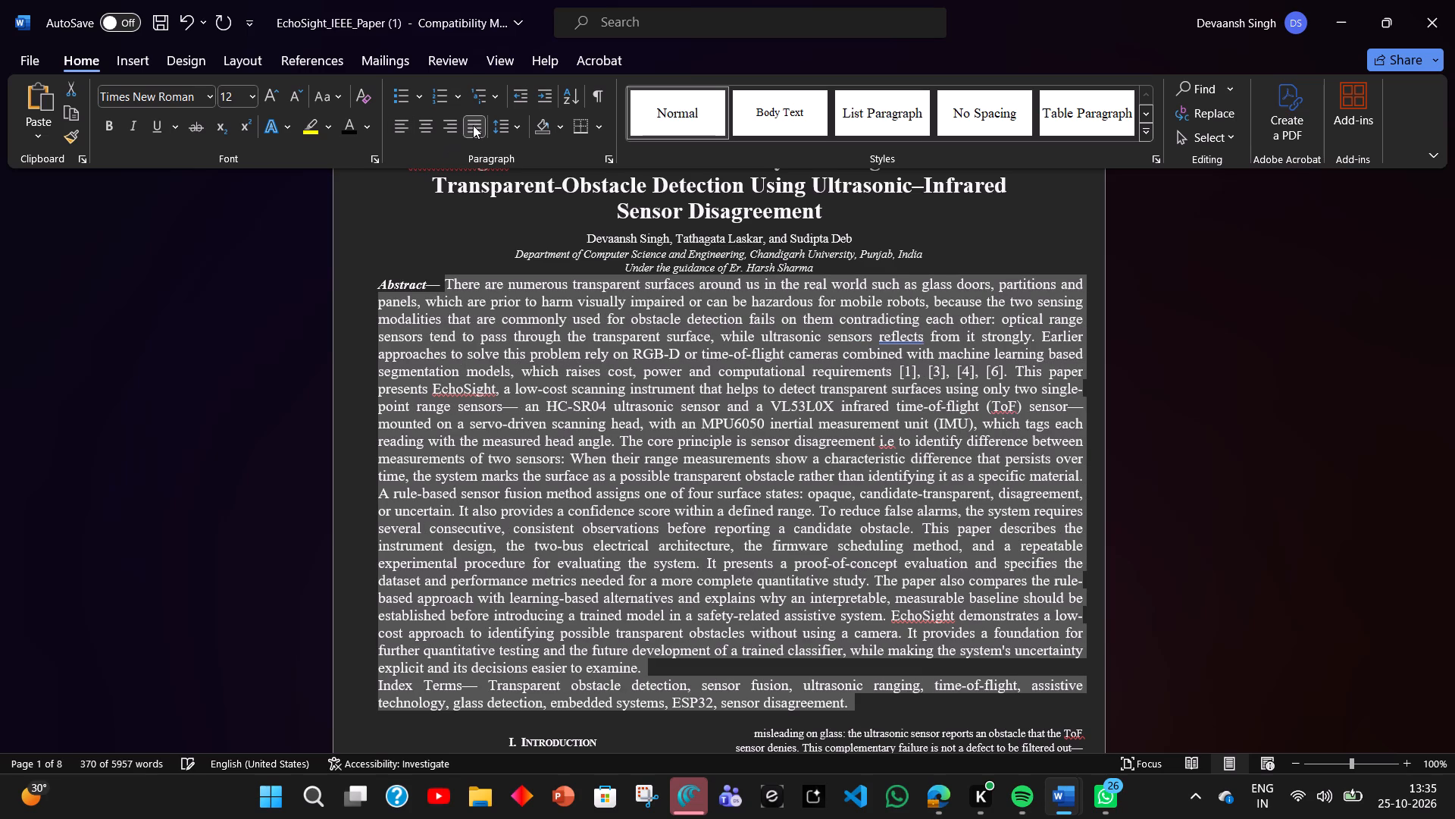
Set the font size of the pasted abstract and Index Terms text to 11, matching the "Abstract—" label.
{"action": "left_click", "coordinate": [252, 98]}
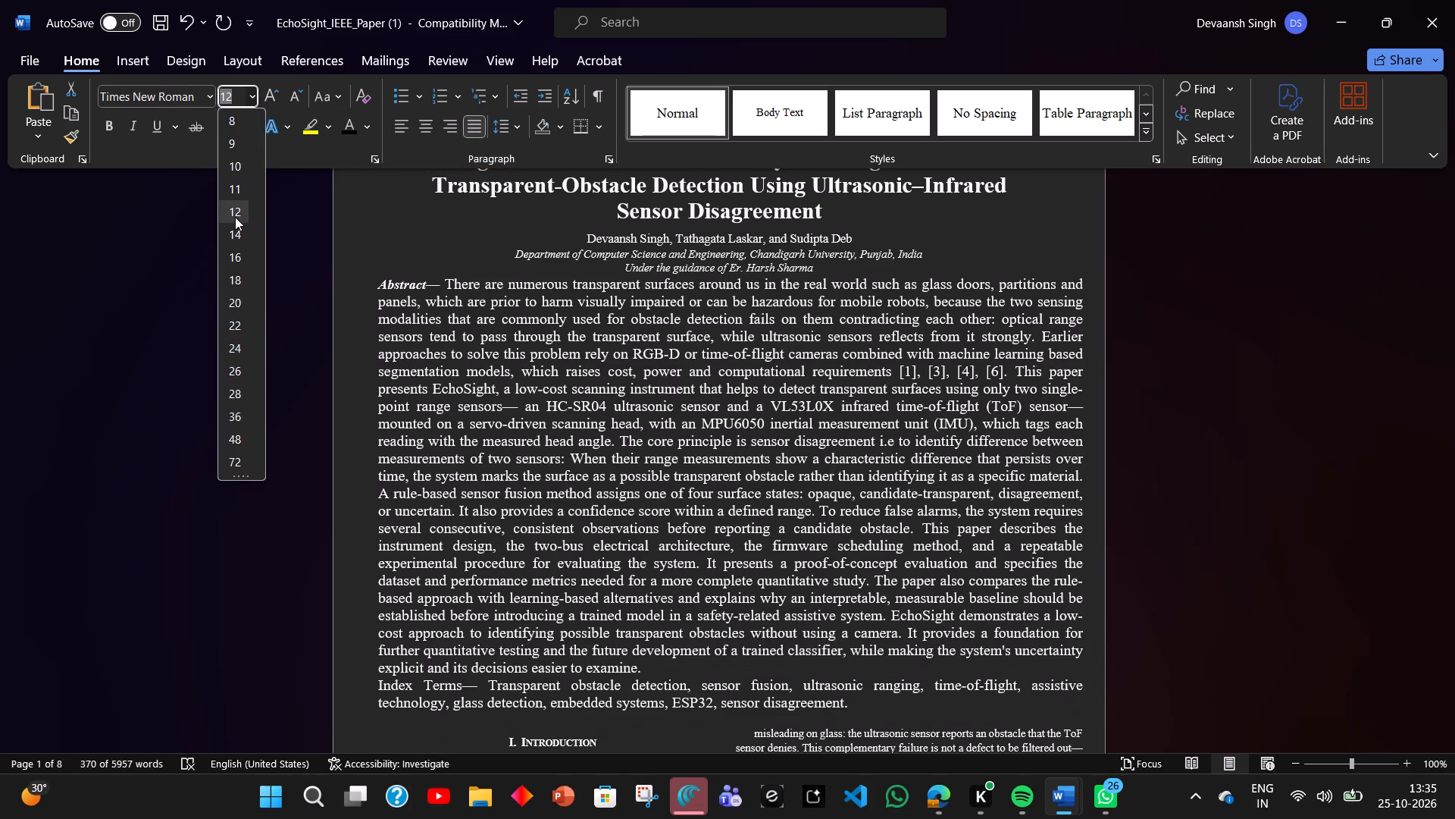
{"action": "left_click", "coordinate": [386, 281]}
{"action": "left_click", "coordinate": [386, 281]}
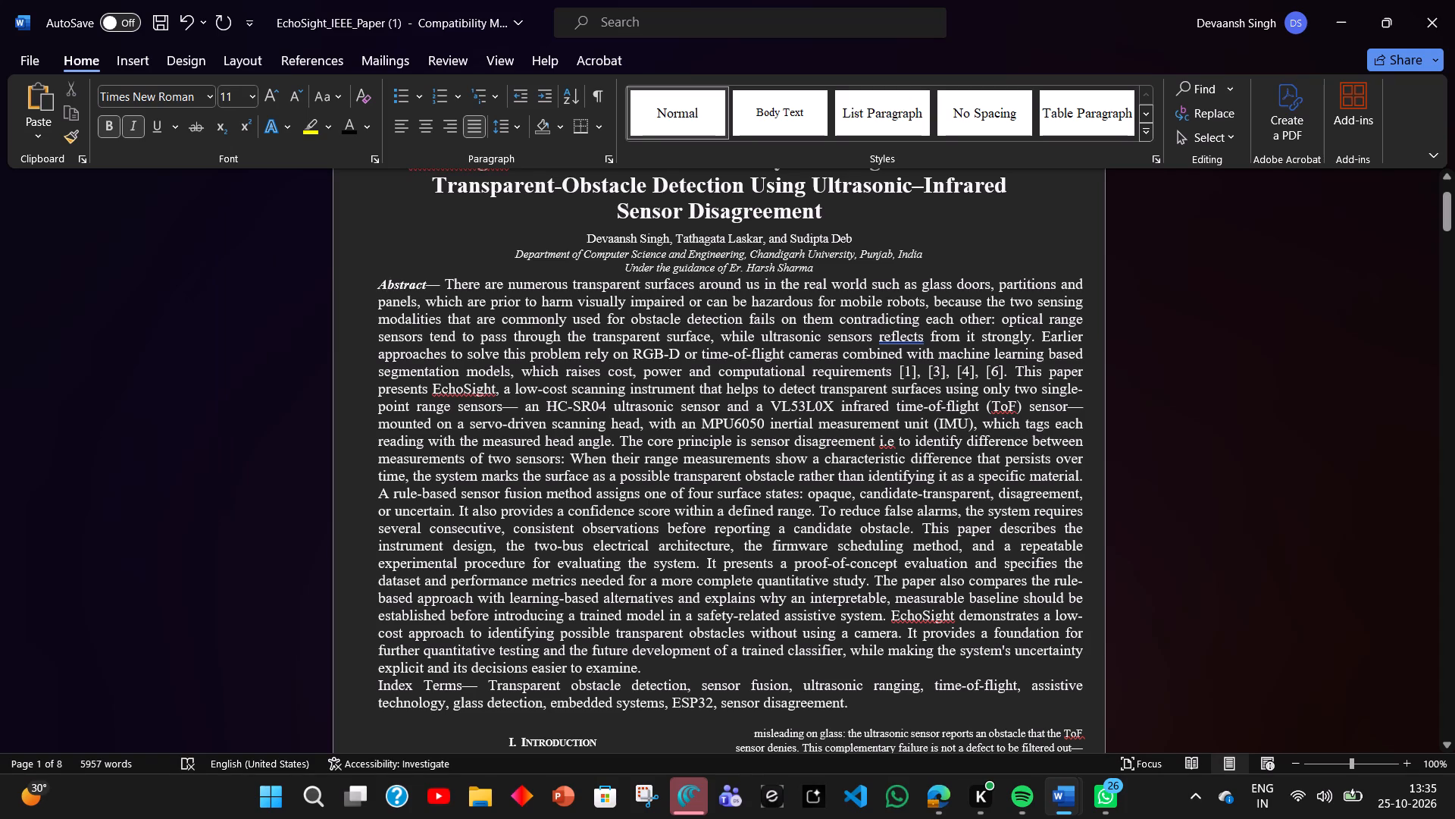
{"action": "left_click_drag", "start_coordinate": [864, 704], "coordinate": [434, 308]}
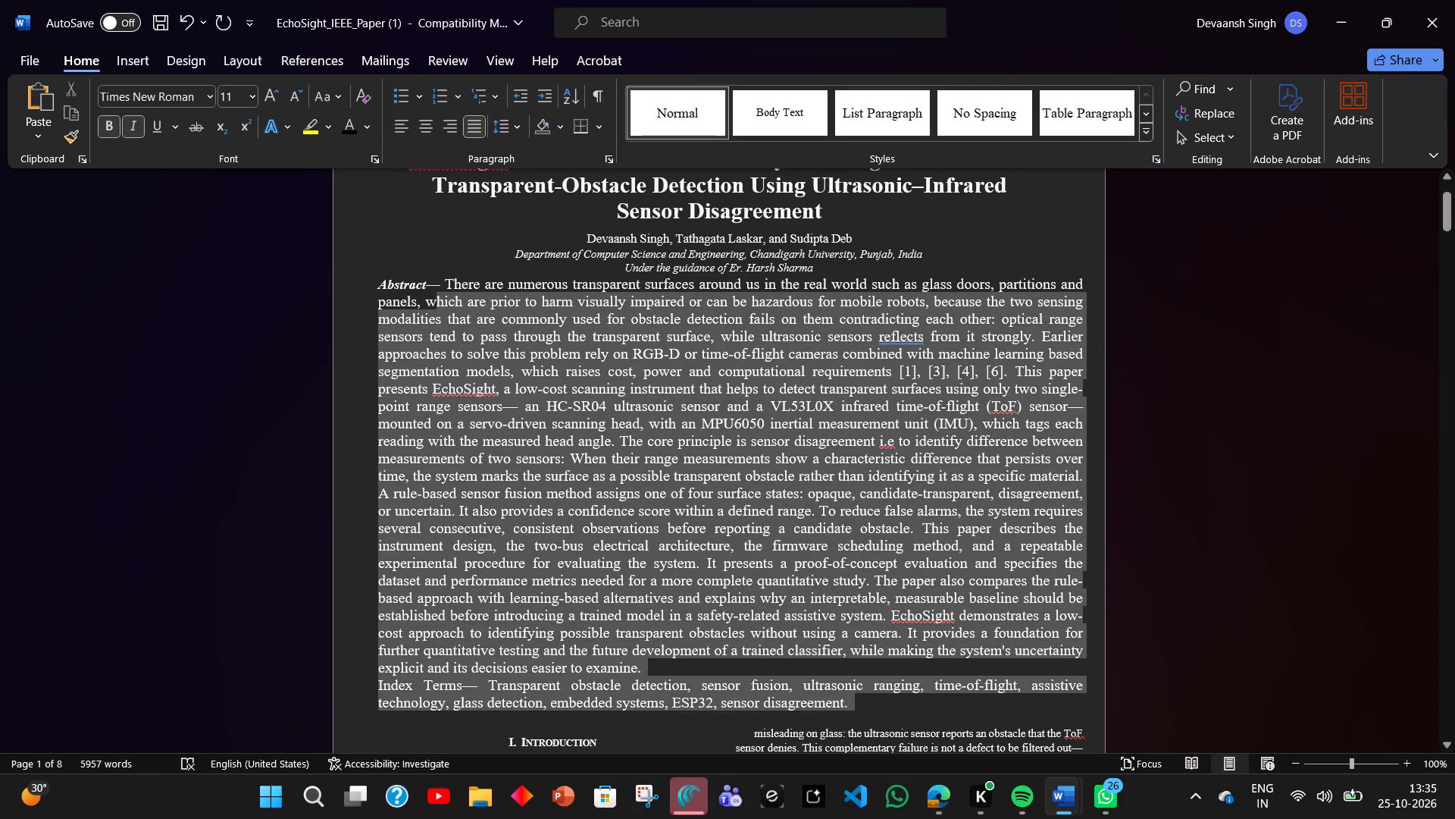
{"action": "left_click_drag", "start_coordinate": [434, 308], "coordinate": [440, 287]}
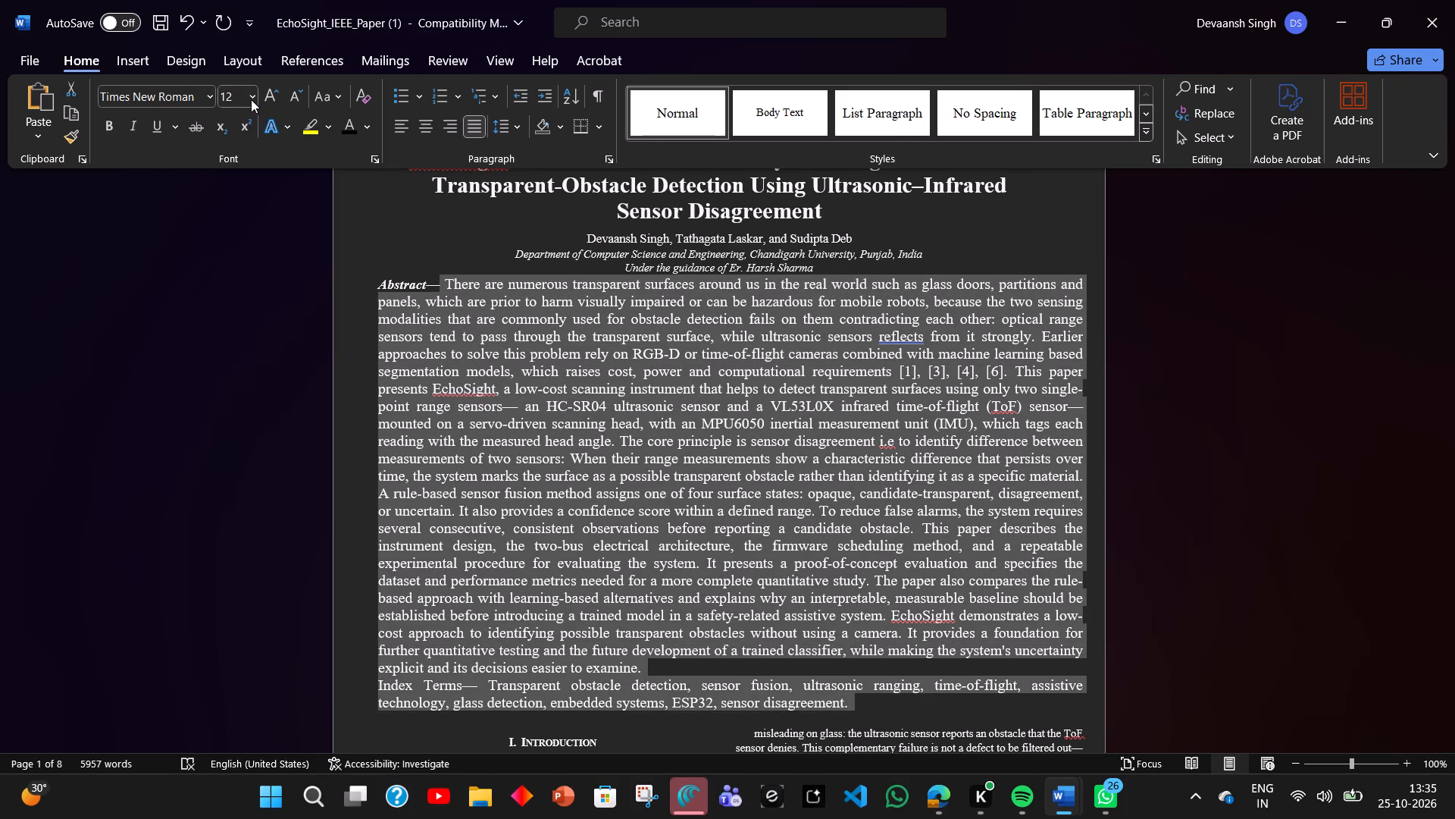
{"action": "left_click", "coordinate": [251, 99]}
{"action": "left_click", "coordinate": [240, 187]}
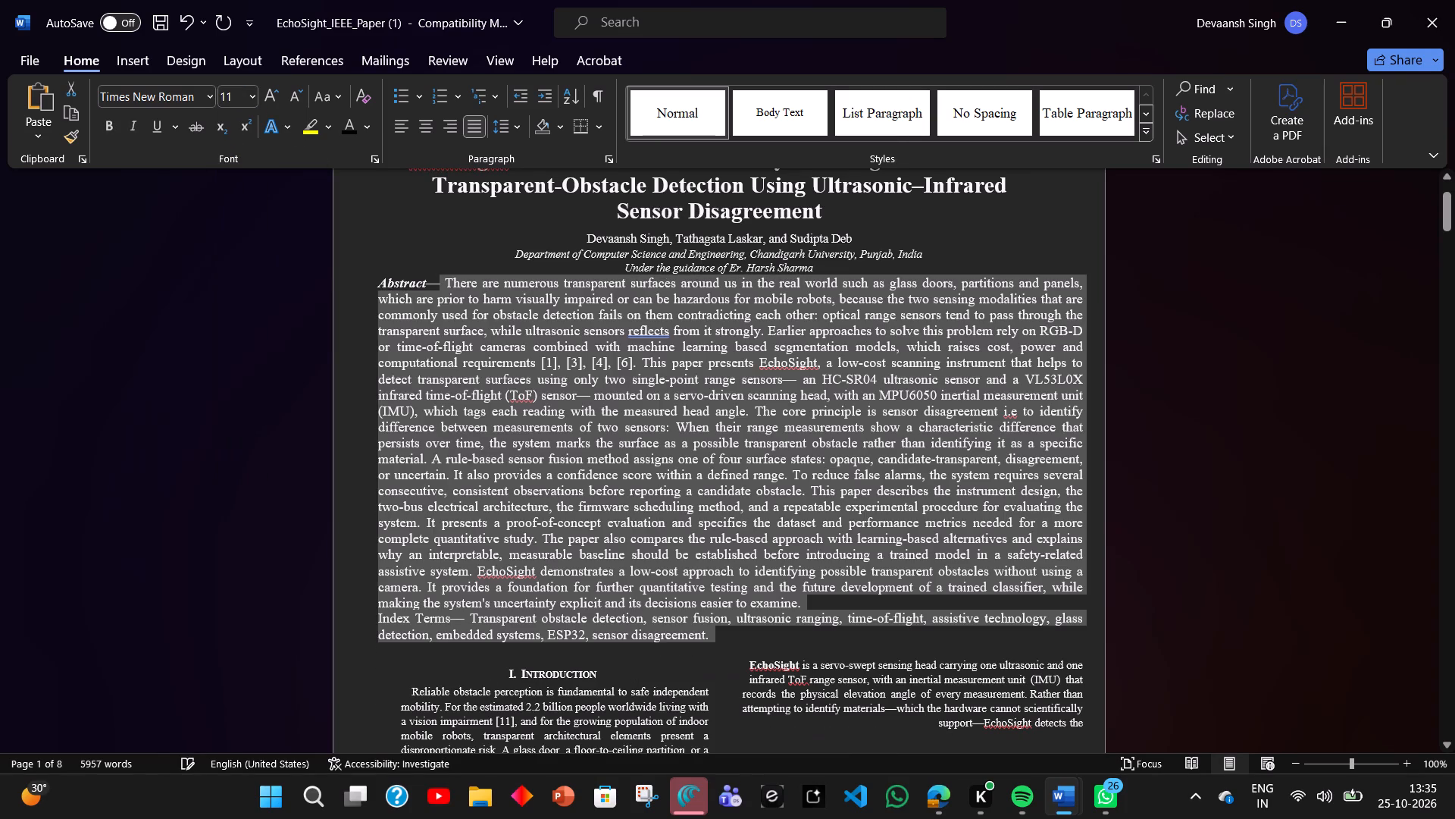
{"action": "left_click", "coordinate": [802, 629]}
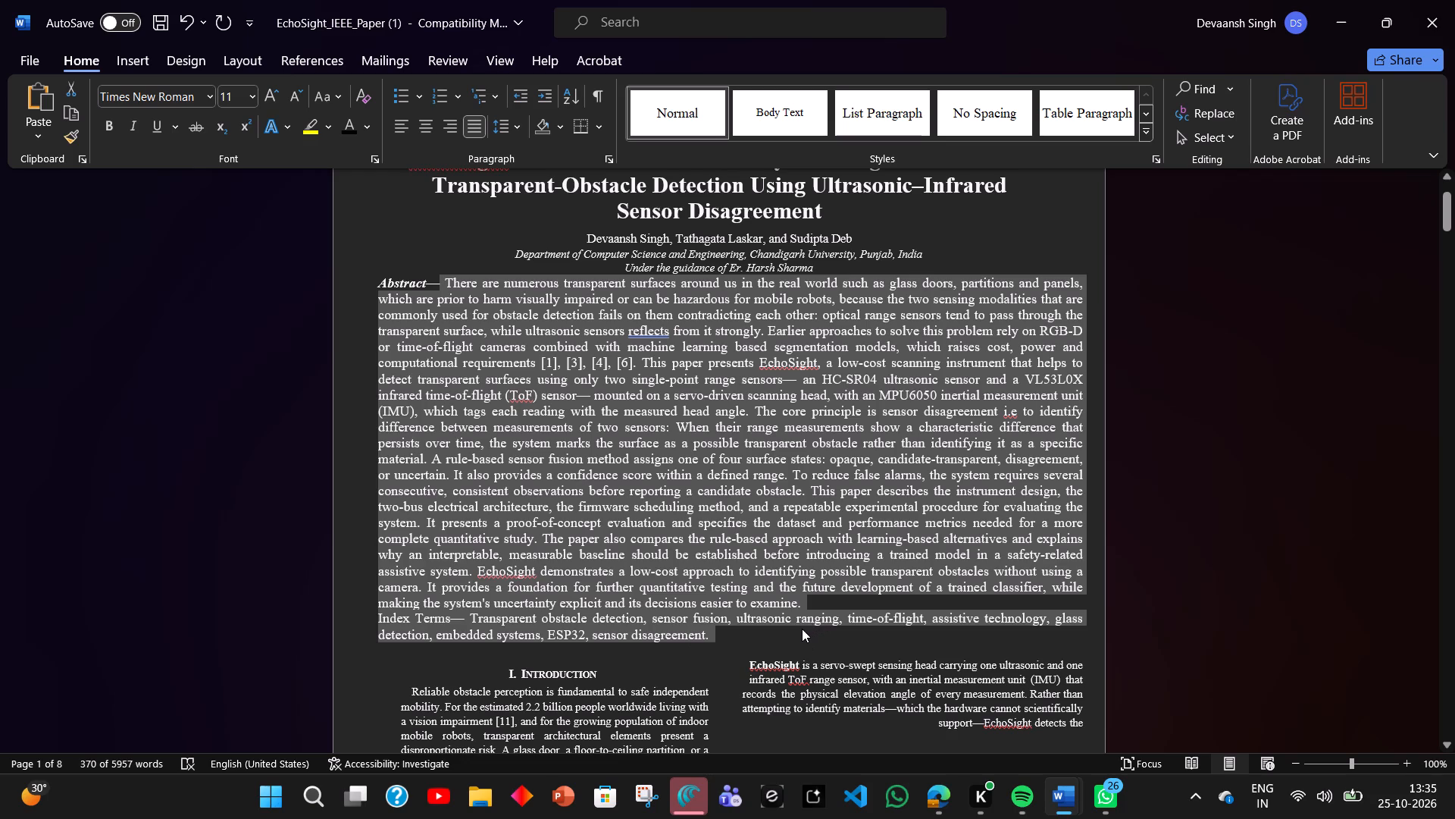
Make the "Index Terms—" label at the start of the keywords paragraph bold.
{"action": "left_click_drag", "start_coordinate": [465, 620], "coordinate": [402, 622]}
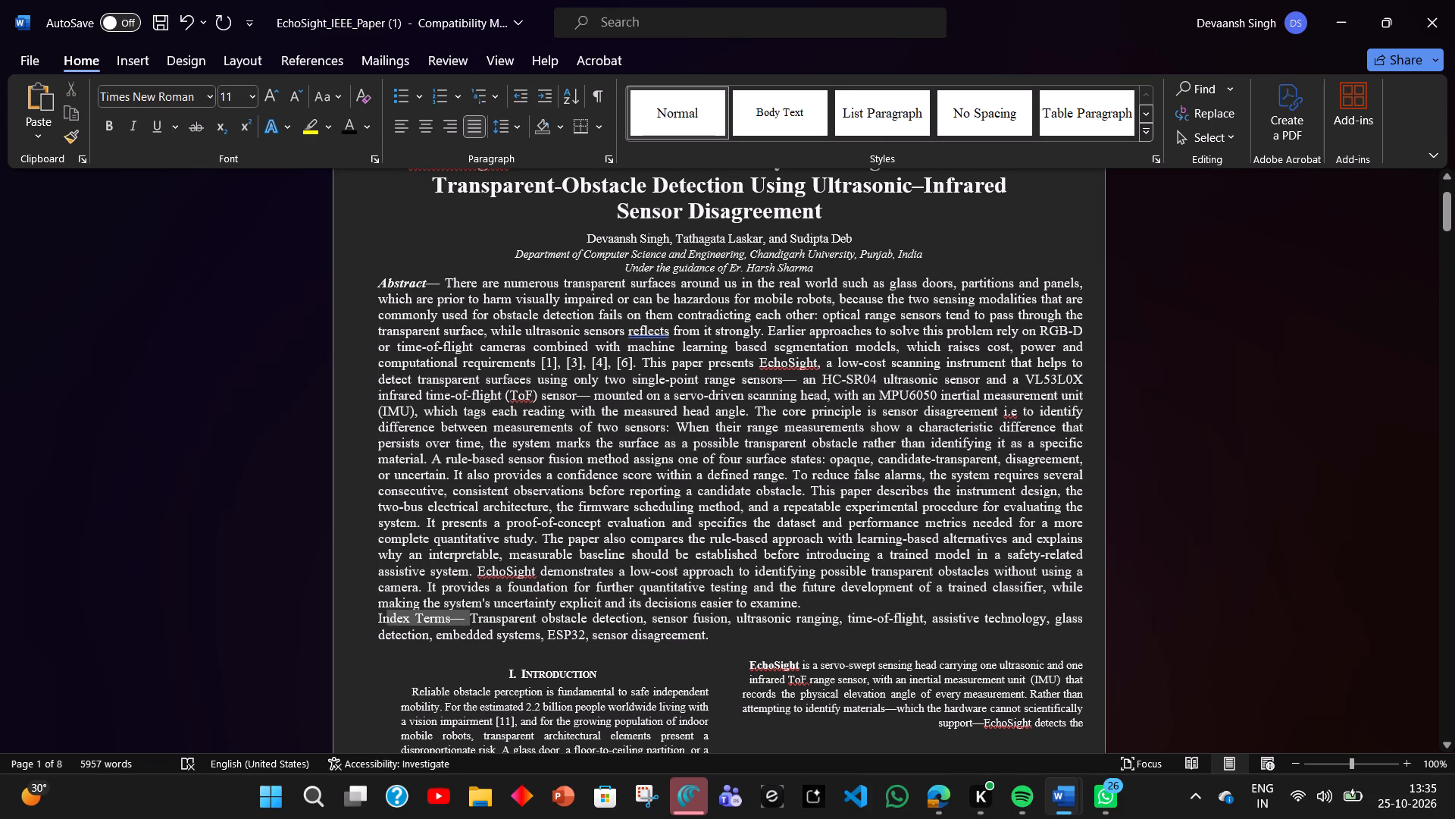
{"action": "left_click_drag", "start_coordinate": [402, 622], "coordinate": [393, 622]}
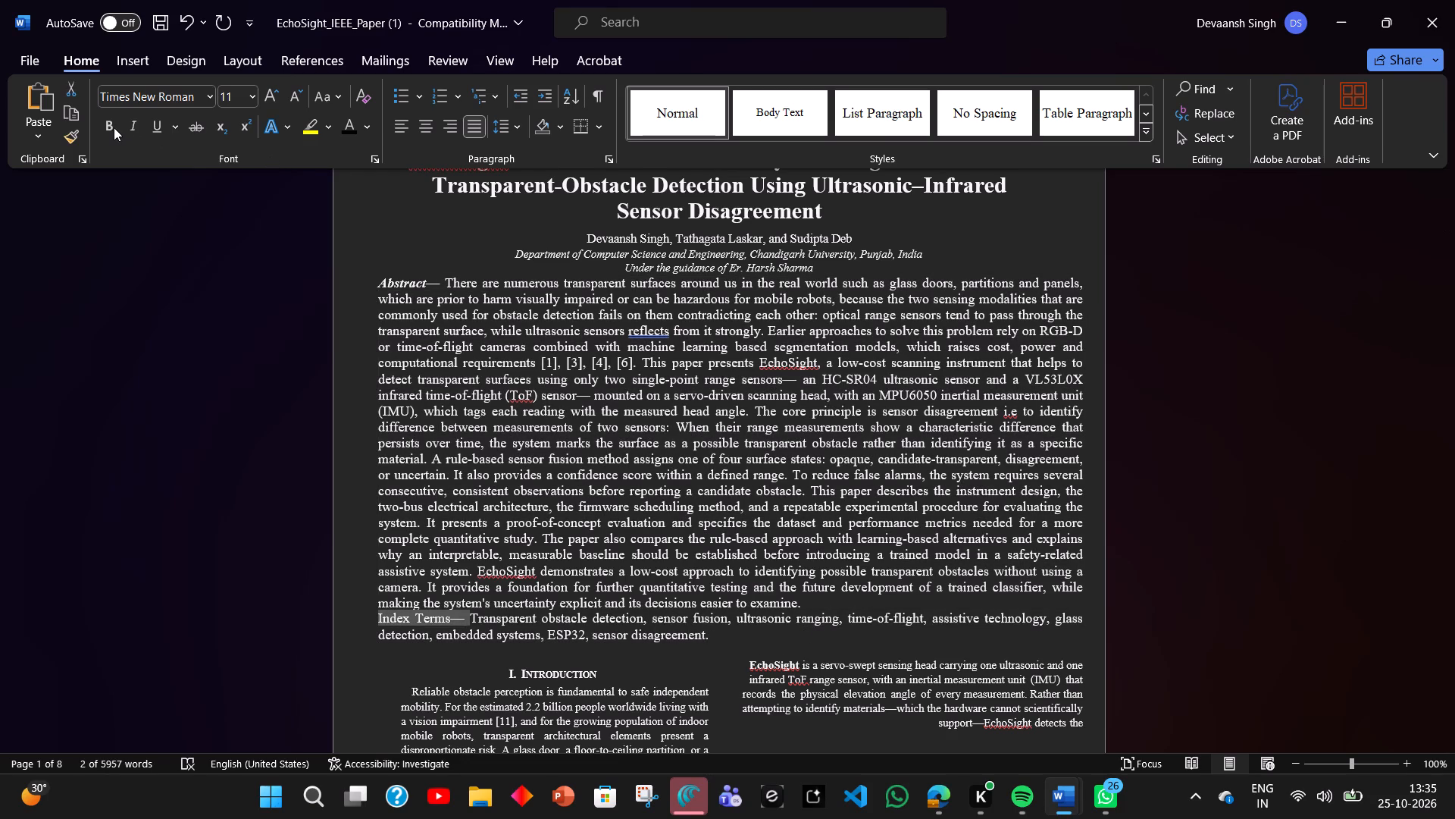
{"action": "left_click", "coordinate": [114, 127]}
{"action": "left_click", "coordinate": [224, 377]}
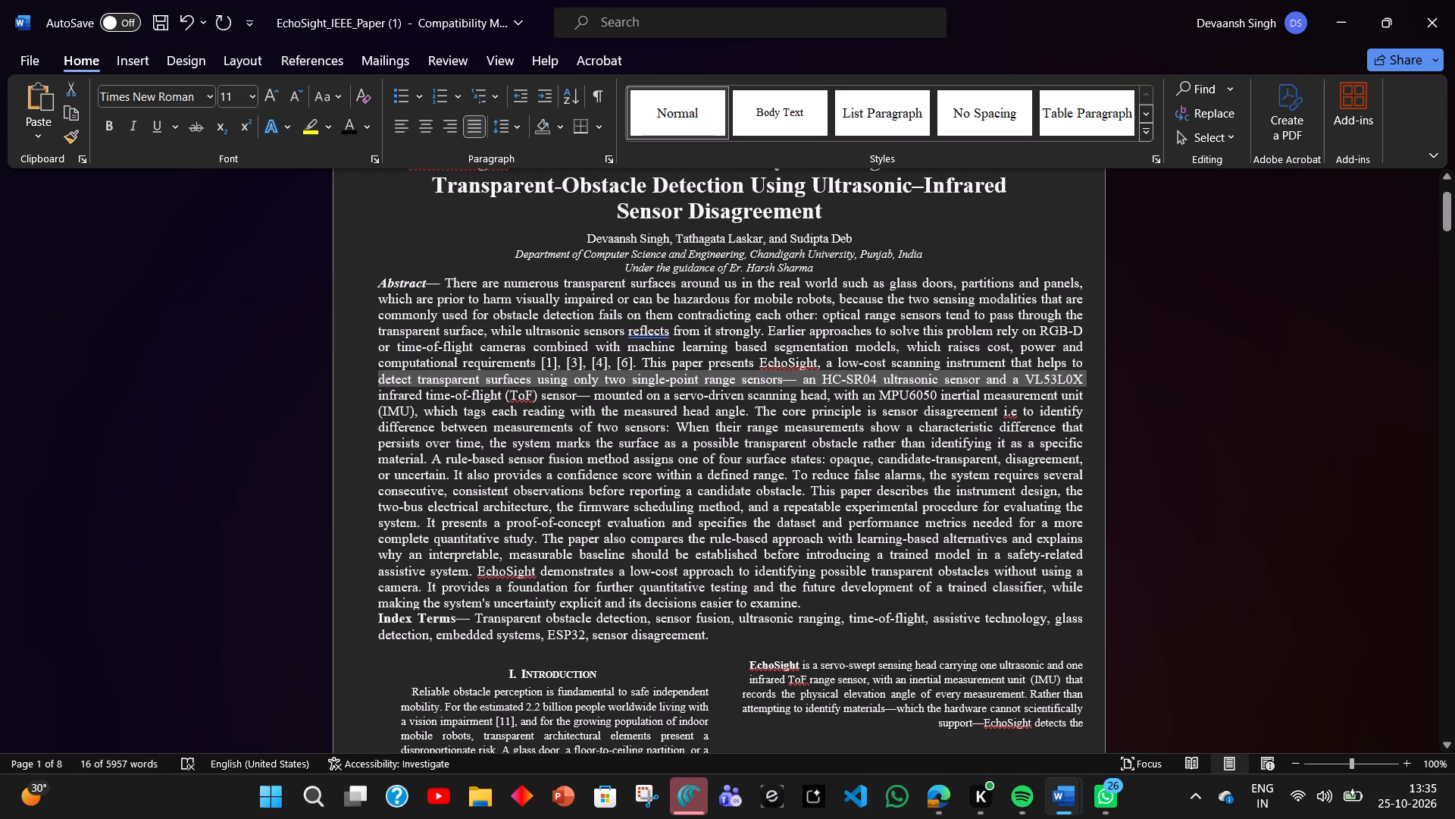
{"action": "left_click", "coordinate": [1272, 489]}
Insert two blank lines between the "Under the guidance of" line and the abstract.
{"action": "scroll", "coordinate": [1272, 489], "scroll_direction": "up", "scroll_amount": 1}
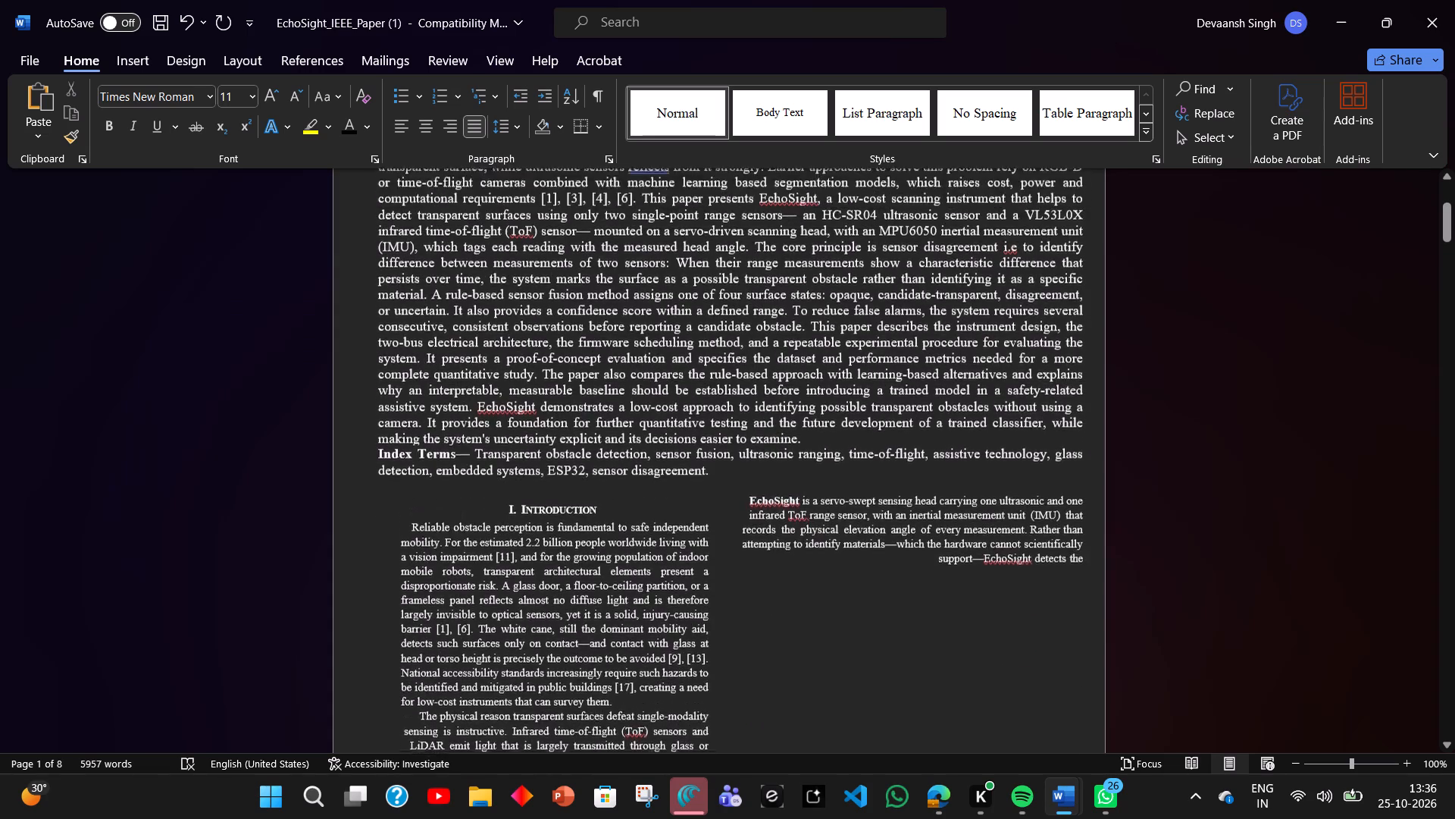
{"action": "scroll", "coordinate": [1272, 489], "scroll_direction": "up", "scroll_amount": 1}
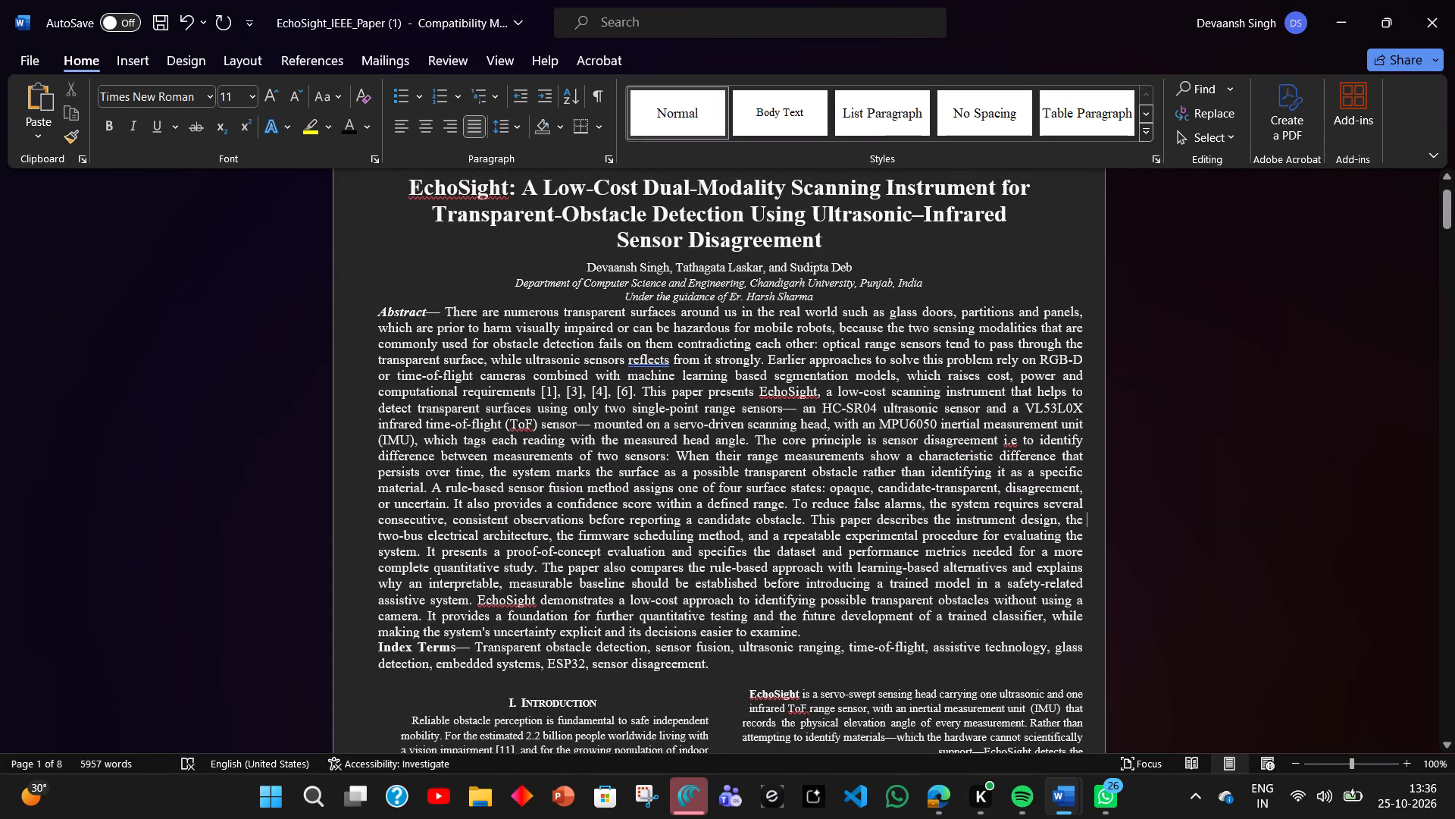
{"action": "left_click", "coordinate": [1034, 298]}
{"action": "key", "text": "Return"}
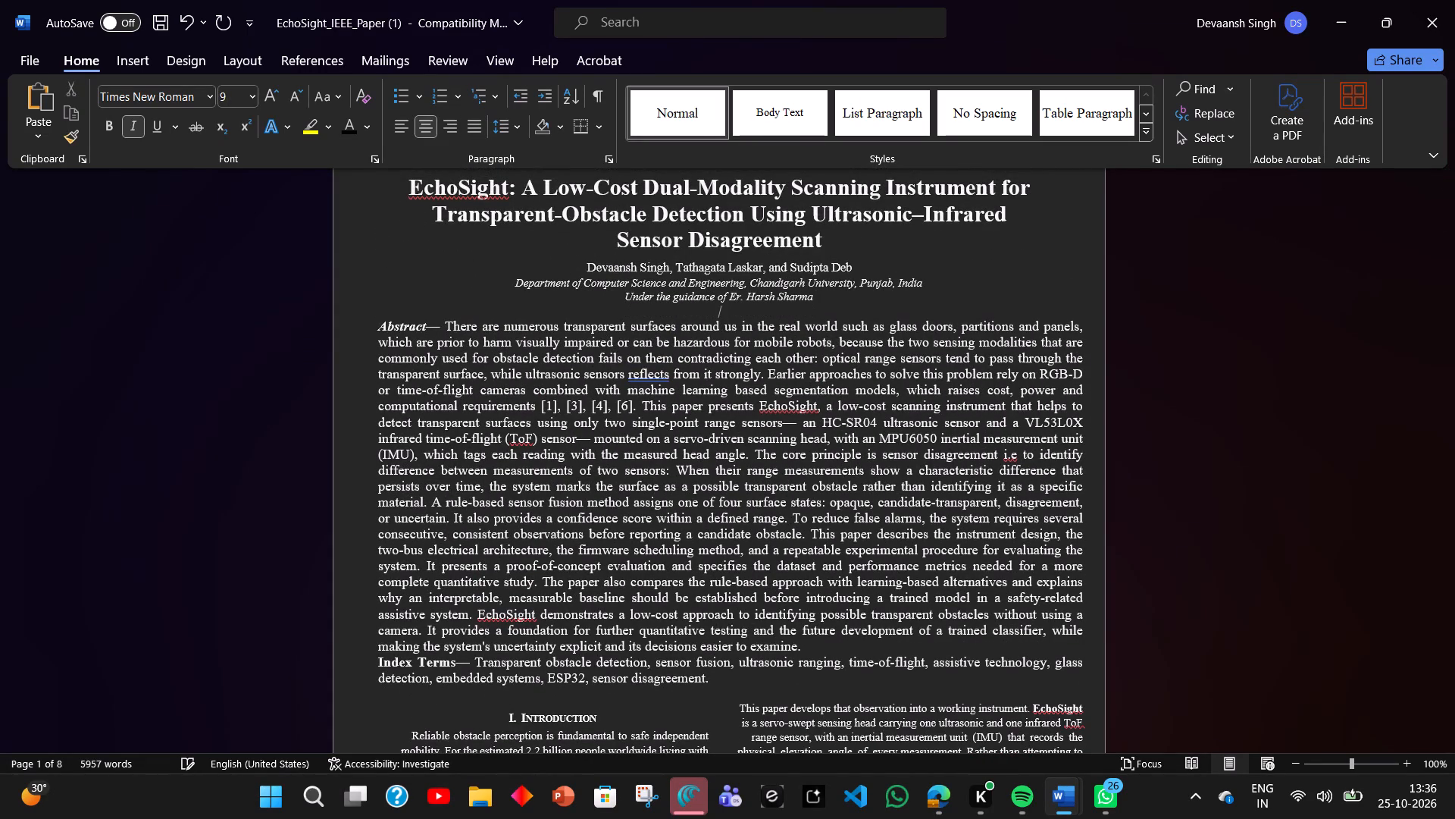
{"action": "key", "text": "Return"}
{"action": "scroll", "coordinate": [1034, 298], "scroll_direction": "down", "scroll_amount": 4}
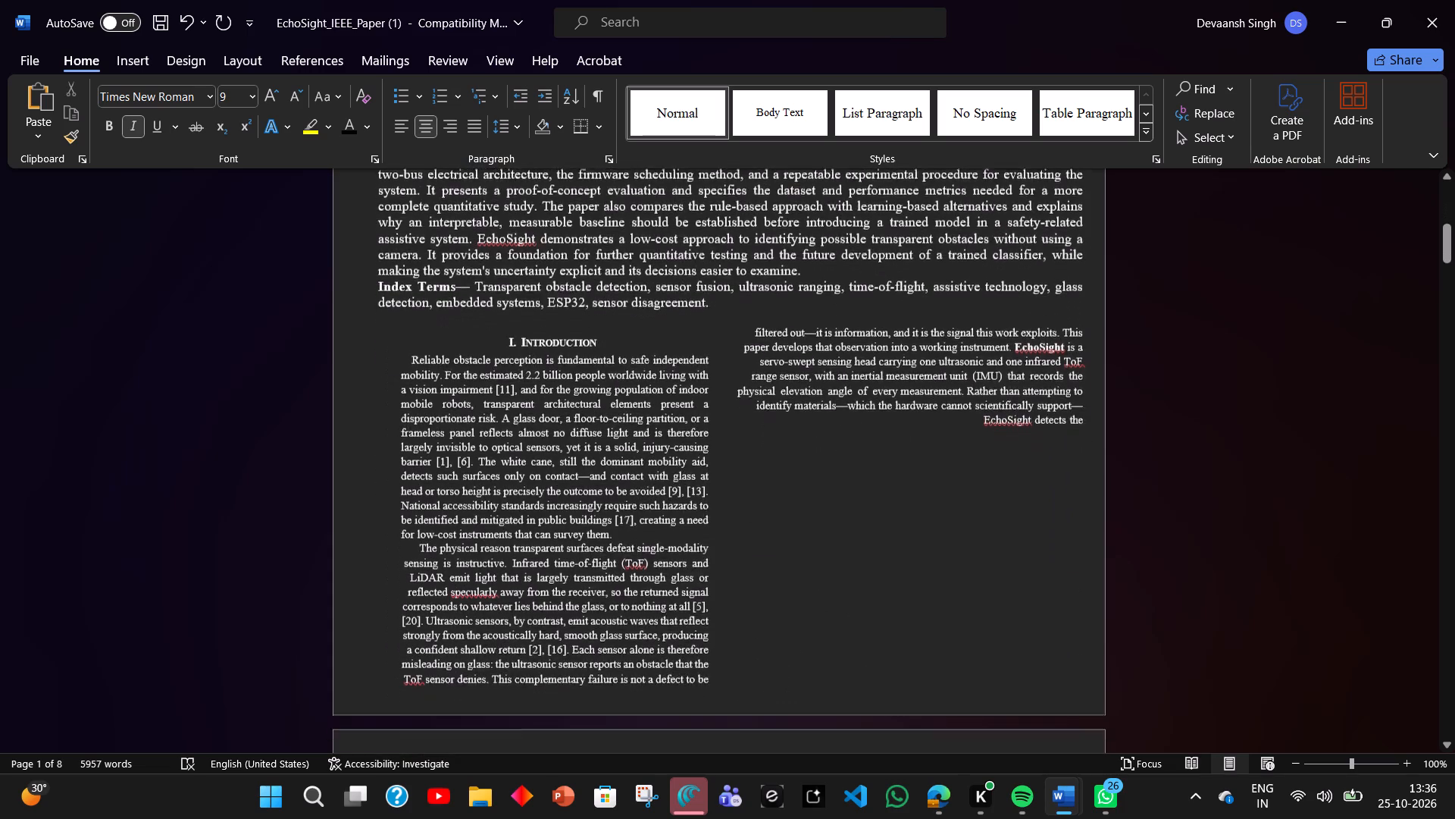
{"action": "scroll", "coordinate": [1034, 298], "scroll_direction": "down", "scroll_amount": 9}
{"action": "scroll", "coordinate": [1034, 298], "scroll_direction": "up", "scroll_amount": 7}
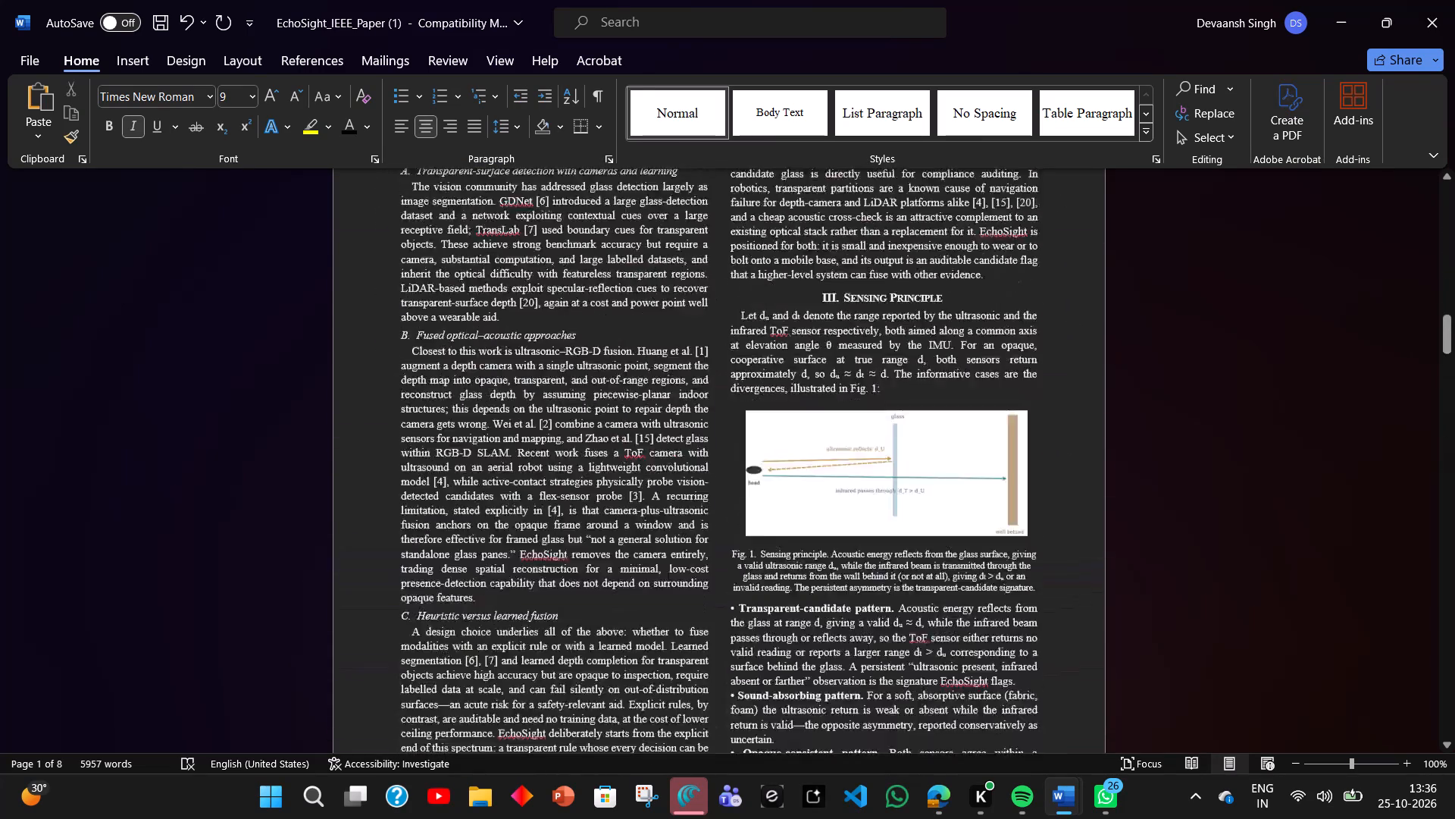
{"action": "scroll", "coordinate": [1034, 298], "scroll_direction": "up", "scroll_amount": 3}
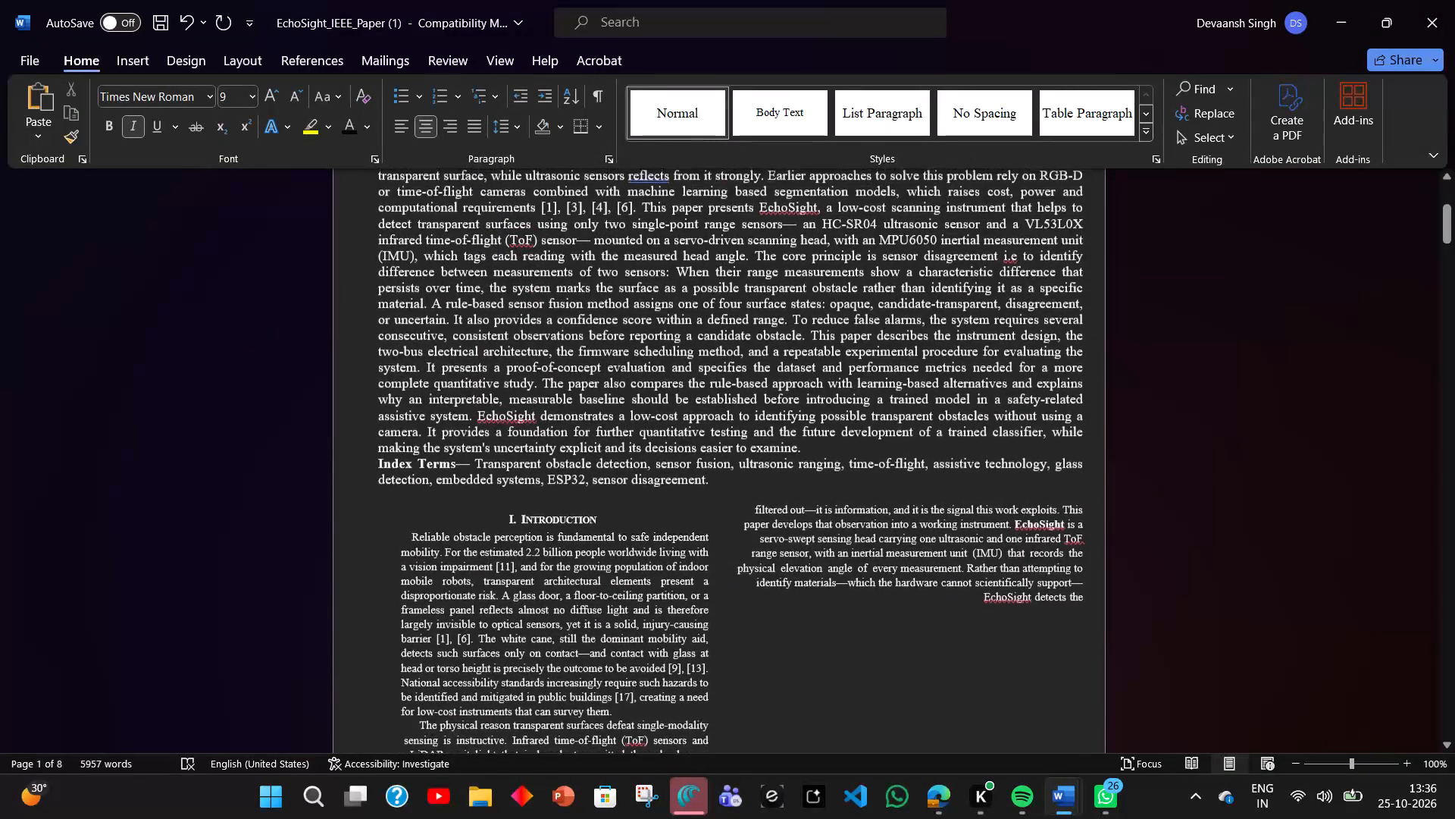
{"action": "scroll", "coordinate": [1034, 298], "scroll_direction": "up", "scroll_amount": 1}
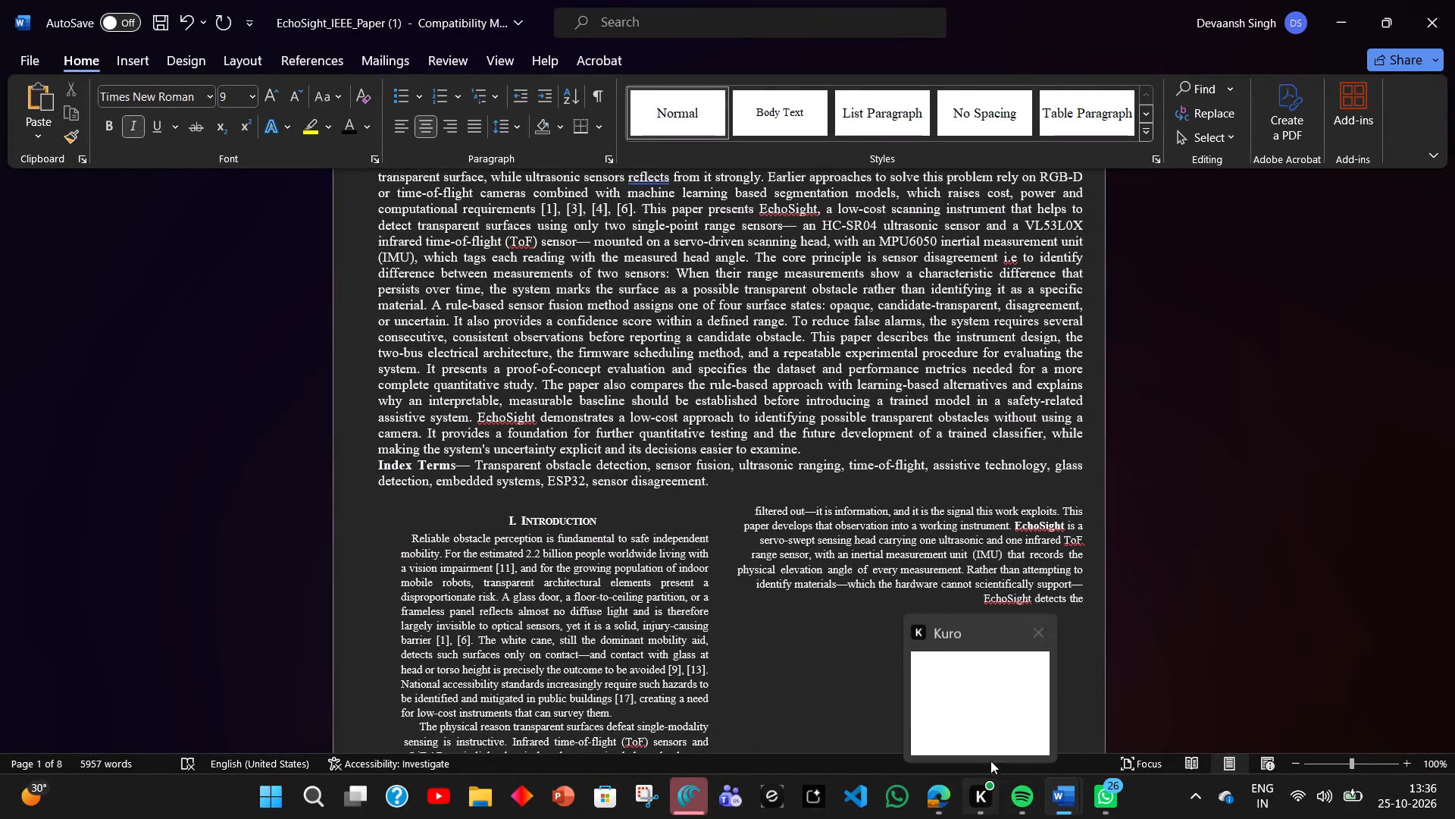
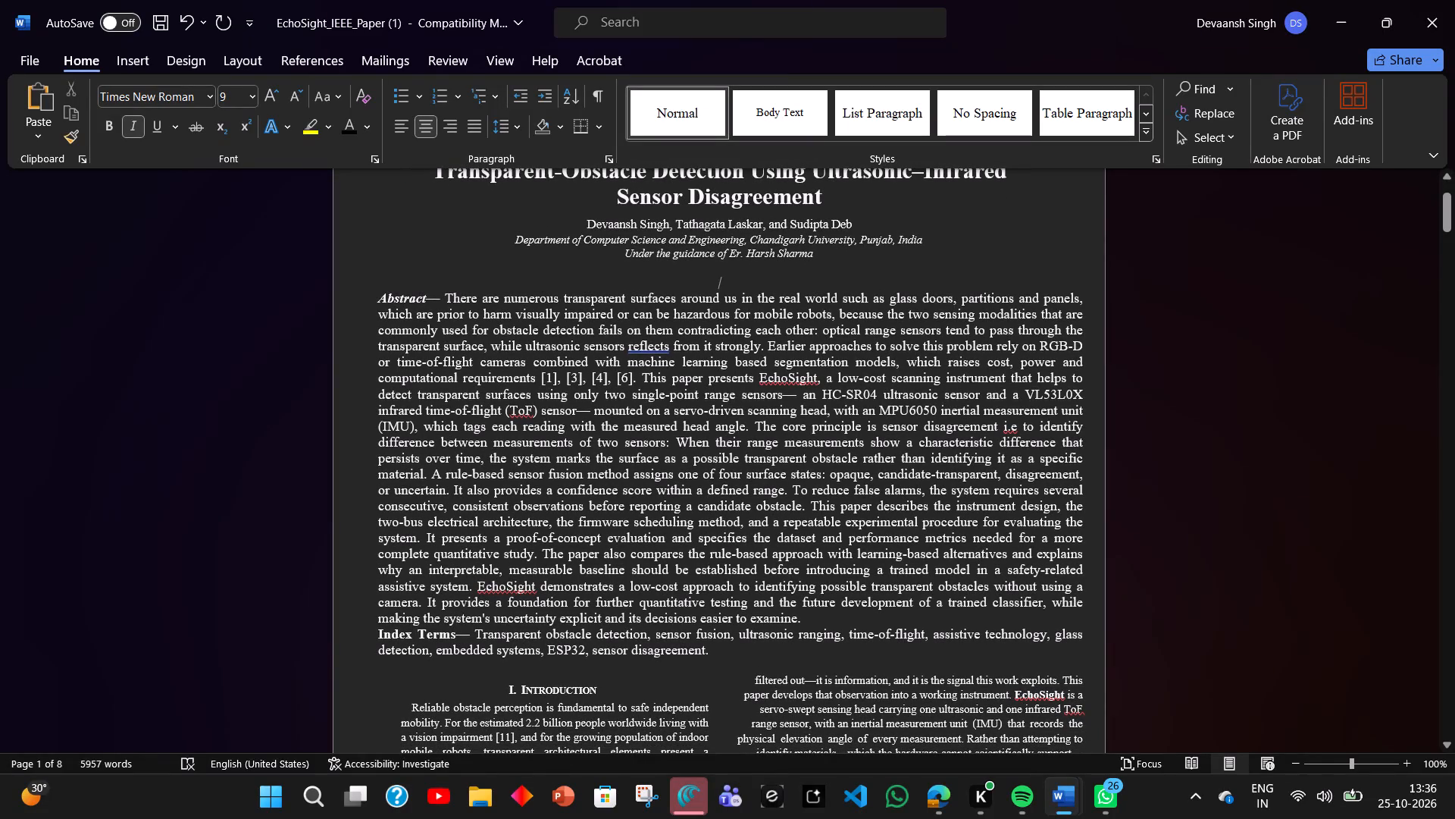
Copy the formatted abstract and Index Terms text from the paper.
{"action": "left_click_drag", "start_coordinate": [720, 651], "coordinate": [443, 287]}
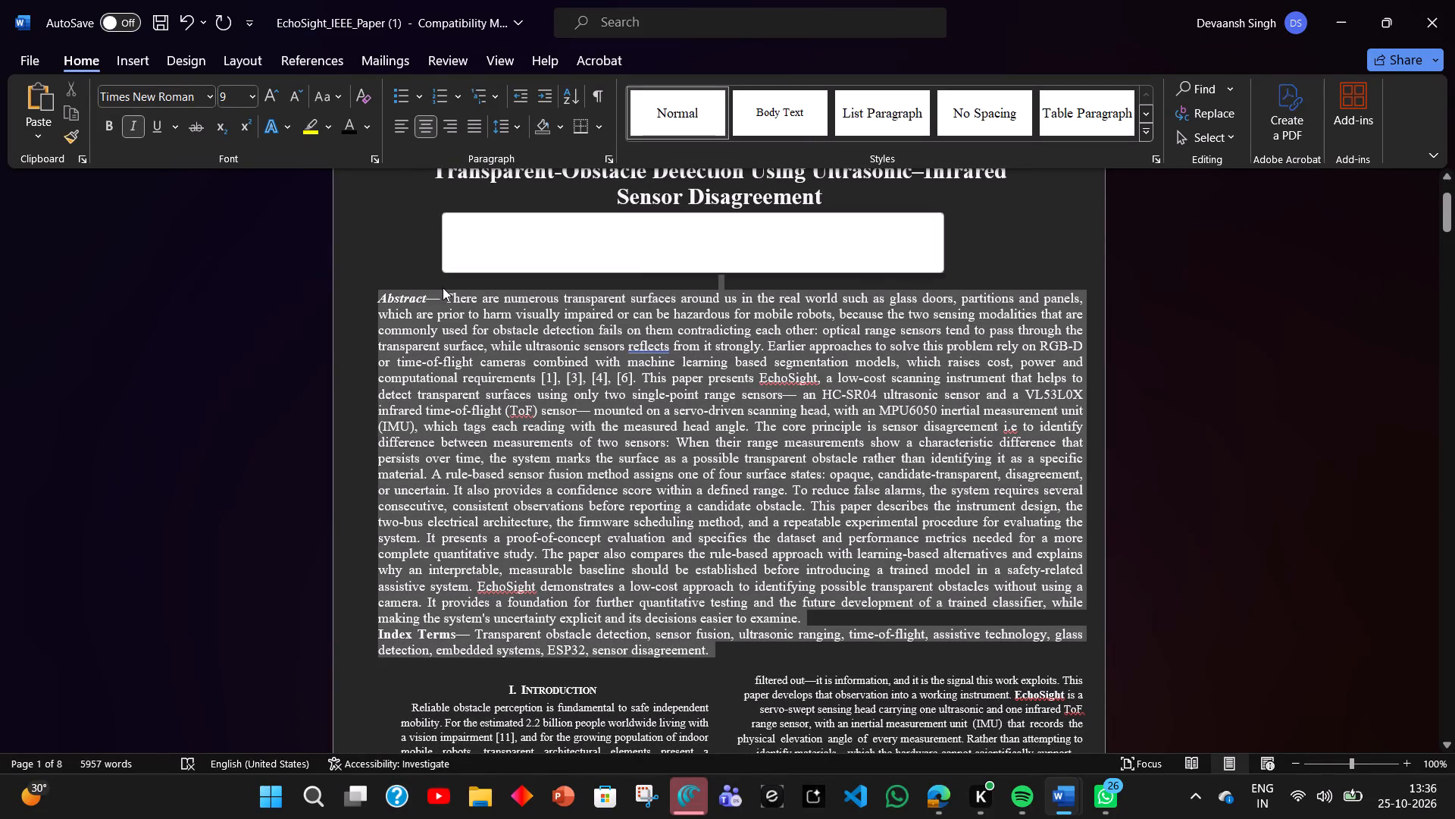
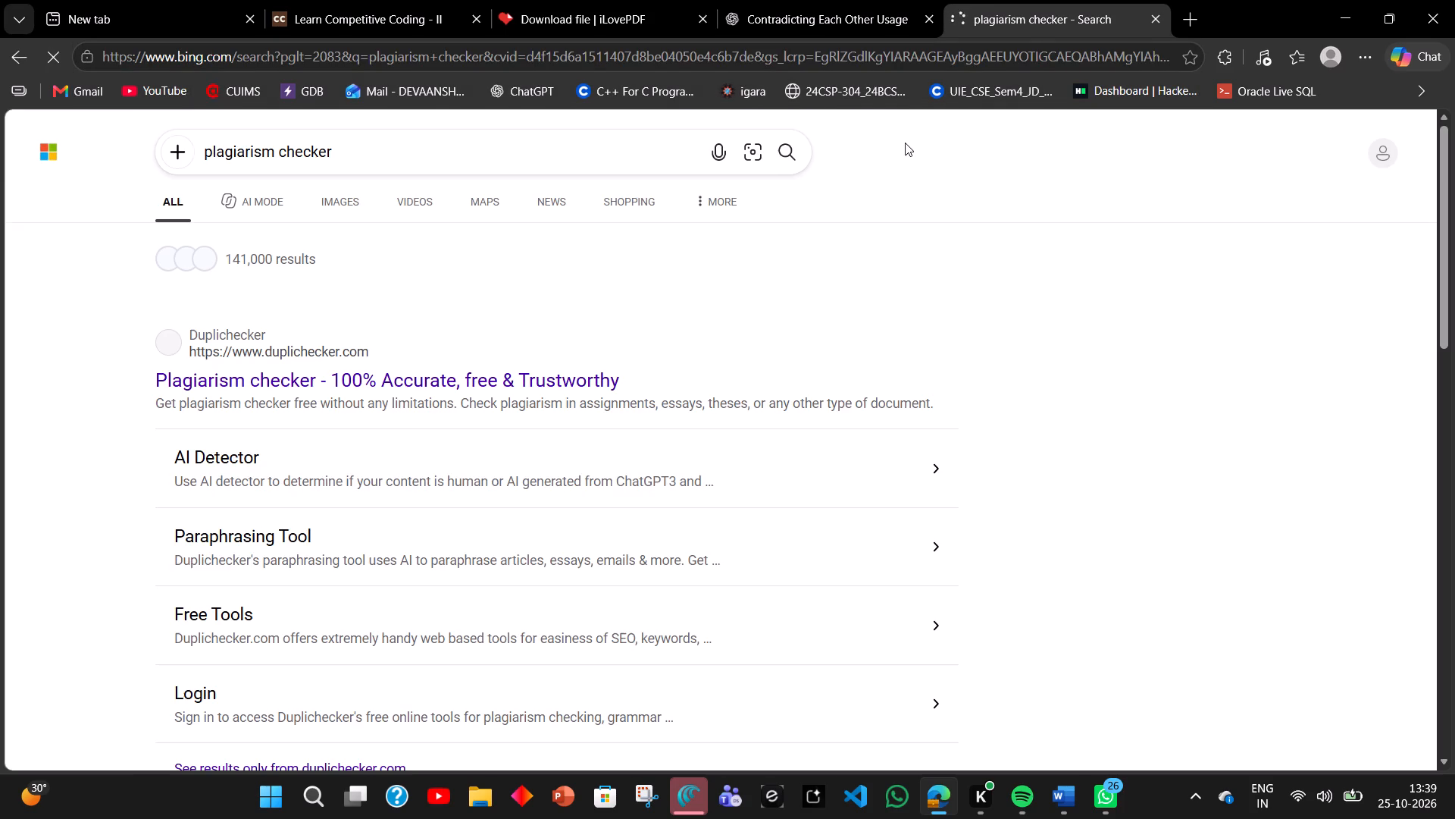
Open the DupliChecker plagiarism checker from the search results and close the search results tab.
{"action": "left_click", "coordinate": [368, 381]}
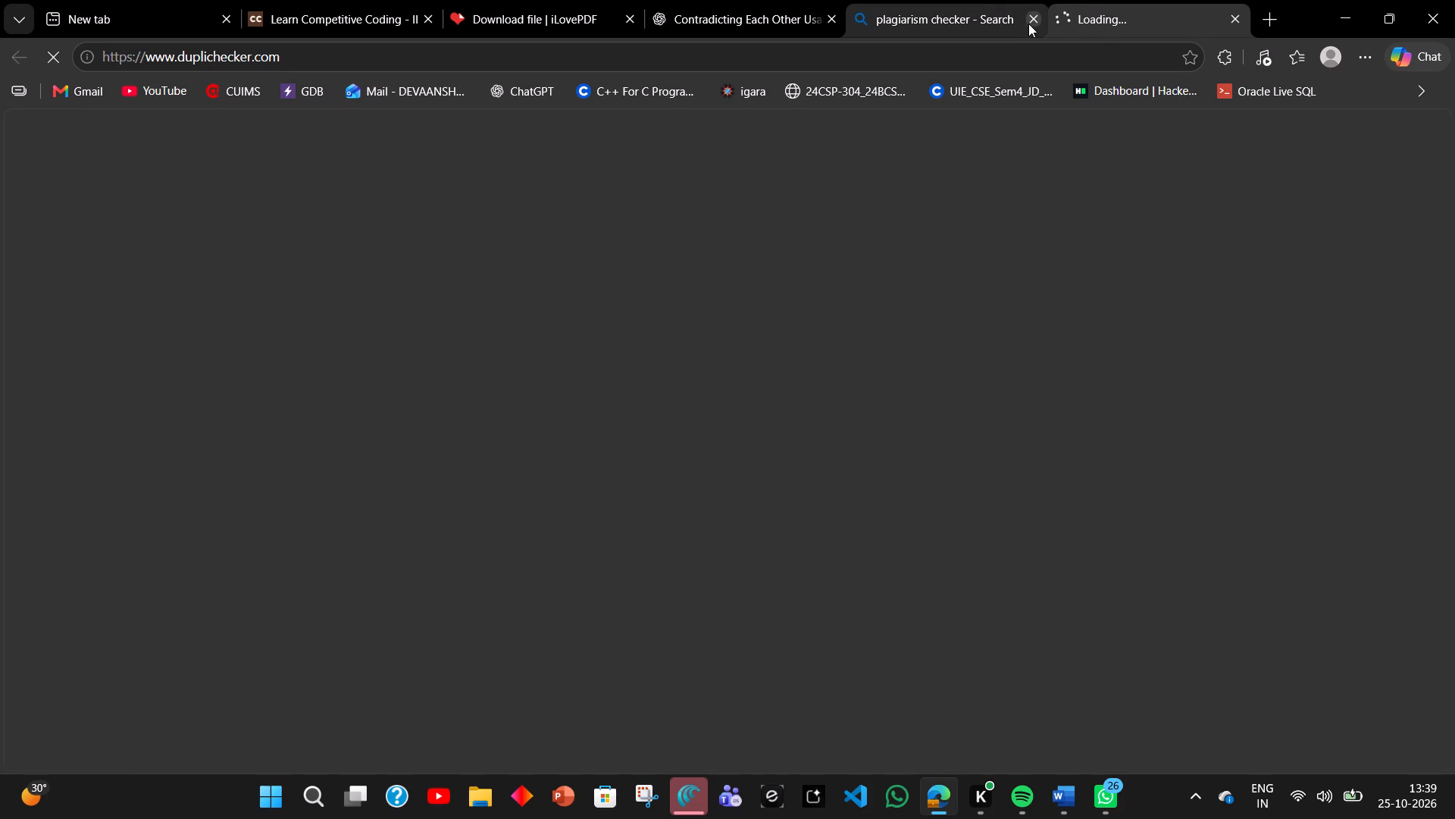
{"action": "left_click", "coordinate": [1028, 22]}
Paste the copied abstract and Index Terms into DupliChecker's text area and start the plagiarism check.
{"action": "left_click", "coordinate": [712, 477]}
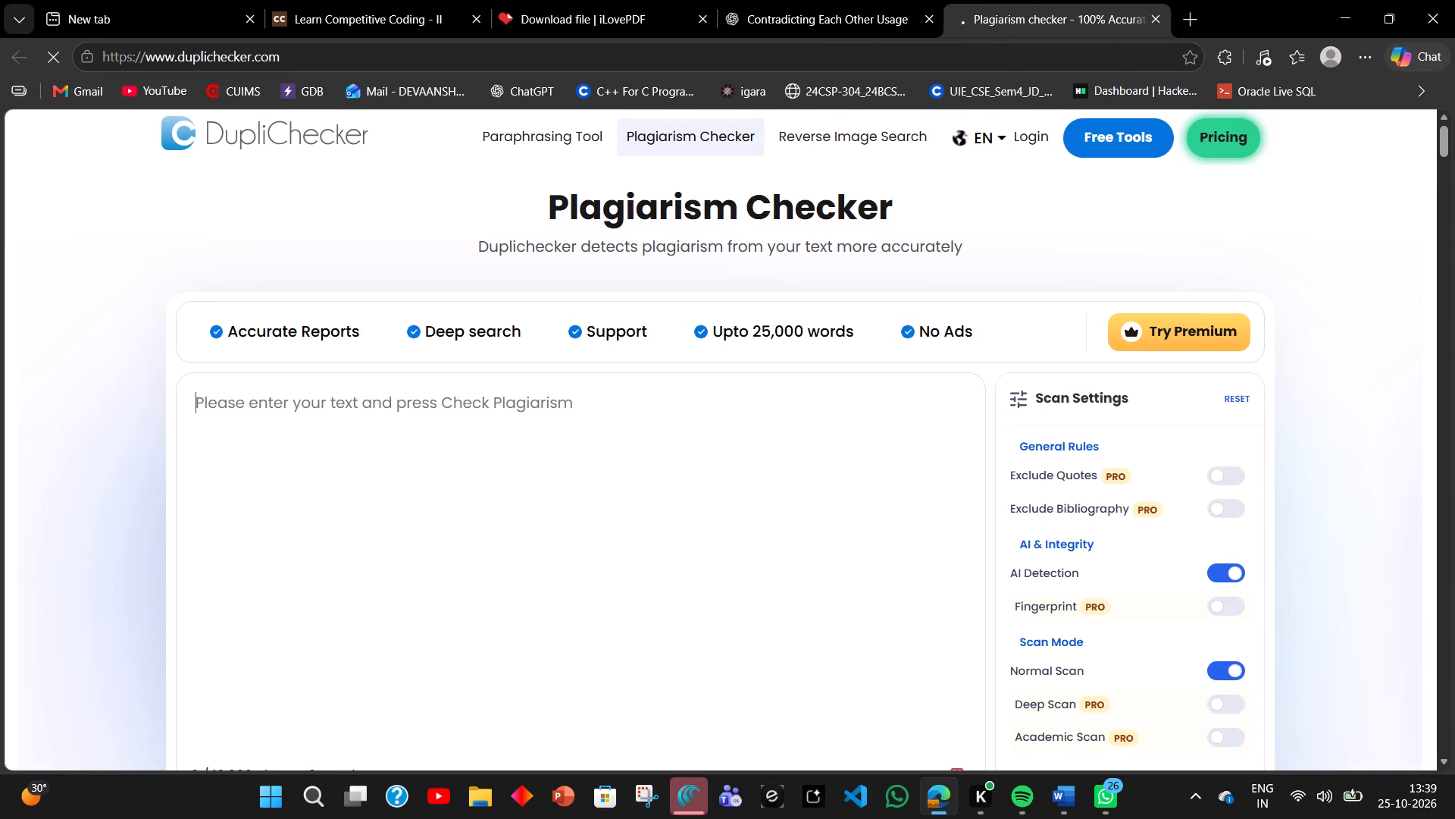
{"action": "key", "text": "ctrl+v"}
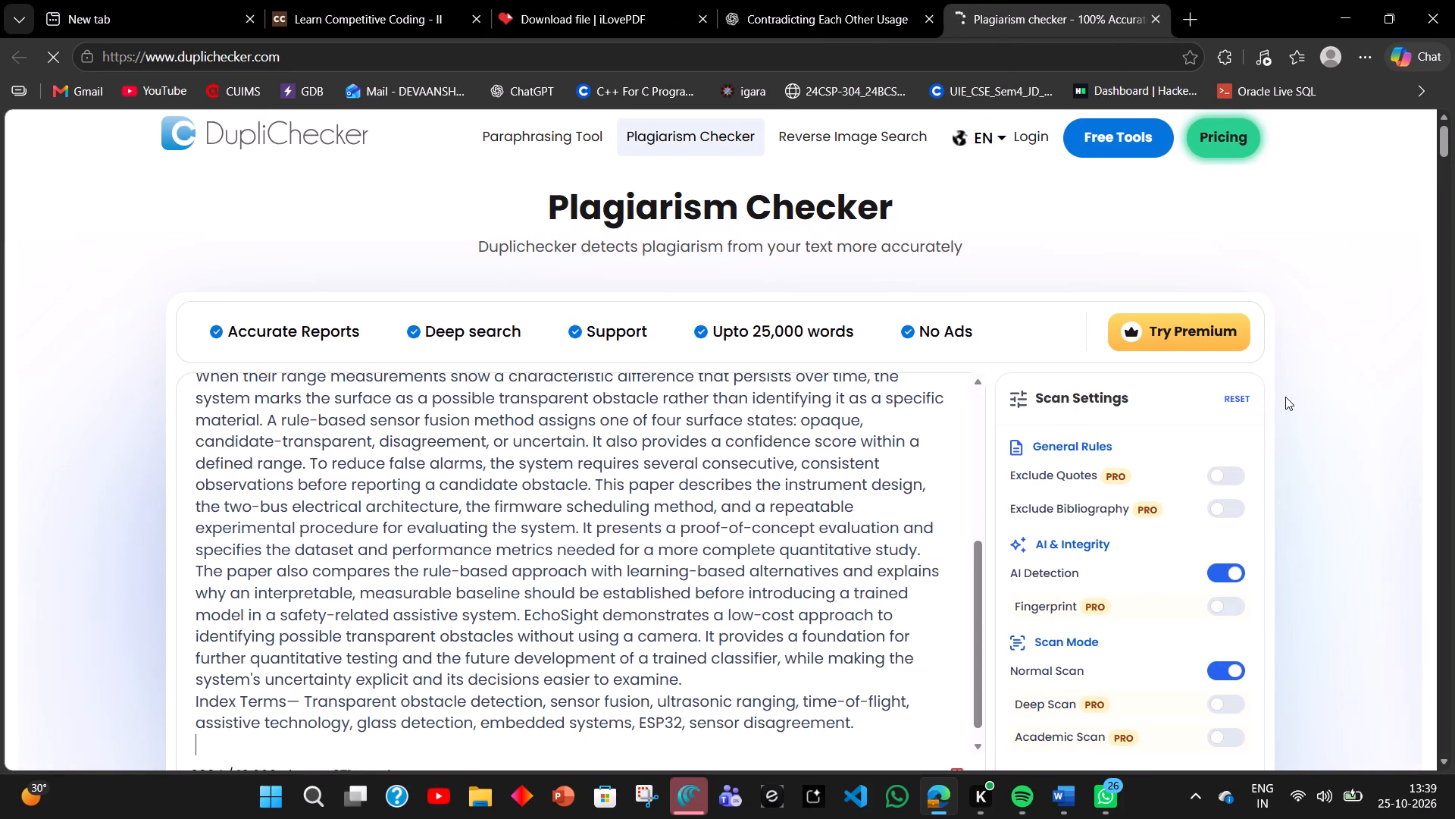
{"action": "scroll", "coordinate": [955, 406], "scroll_direction": "down", "scroll_amount": 1}
{"action": "scroll", "coordinate": [955, 406], "scroll_direction": "up", "scroll_amount": 3}
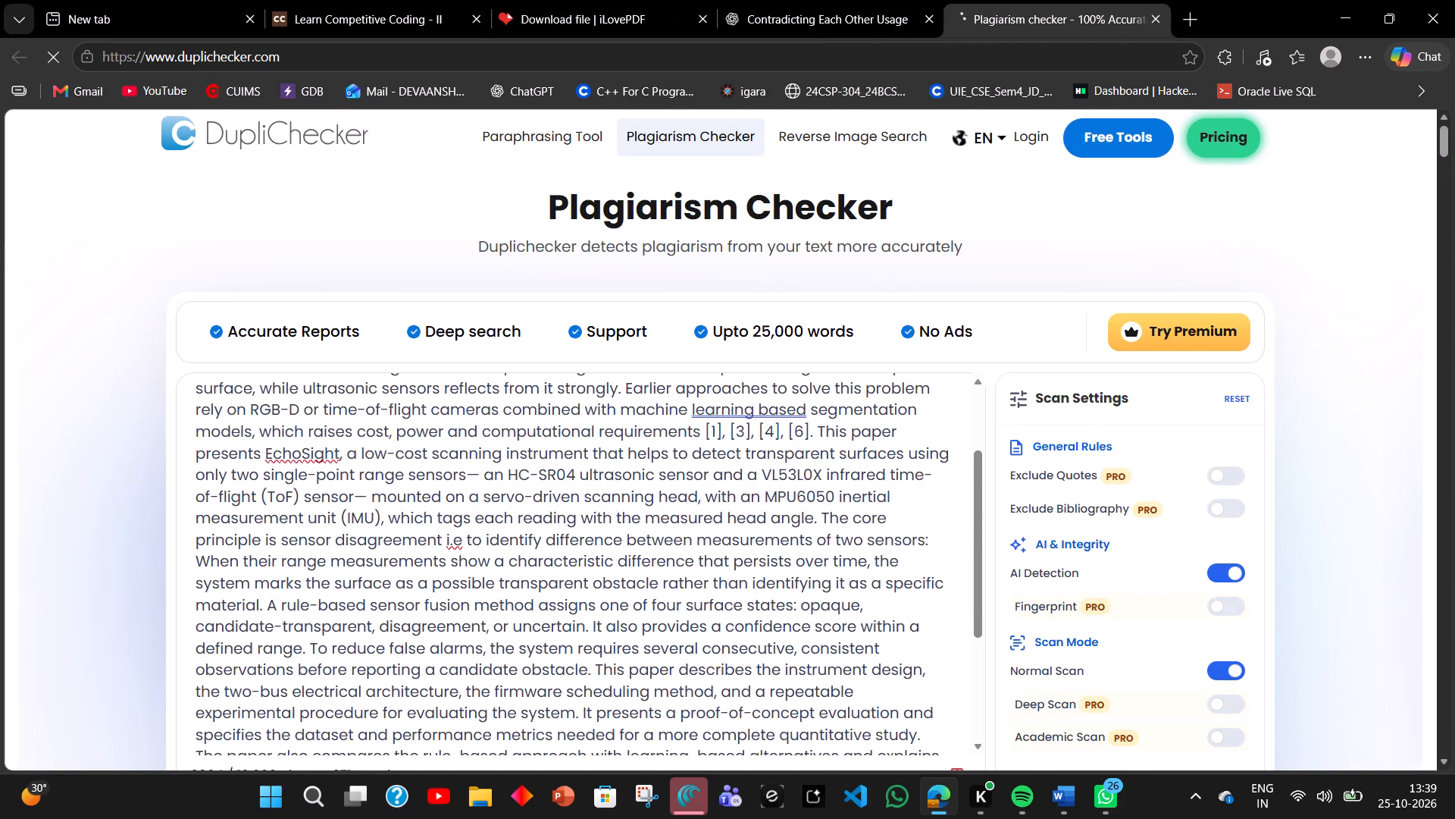
{"action": "scroll", "coordinate": [955, 406], "scroll_direction": "up", "scroll_amount": 5}
{"action": "scroll", "coordinate": [955, 406], "scroll_direction": "down", "scroll_amount": 1}
{"action": "scroll", "coordinate": [1073, 229], "scroll_direction": "down", "scroll_amount": 2}
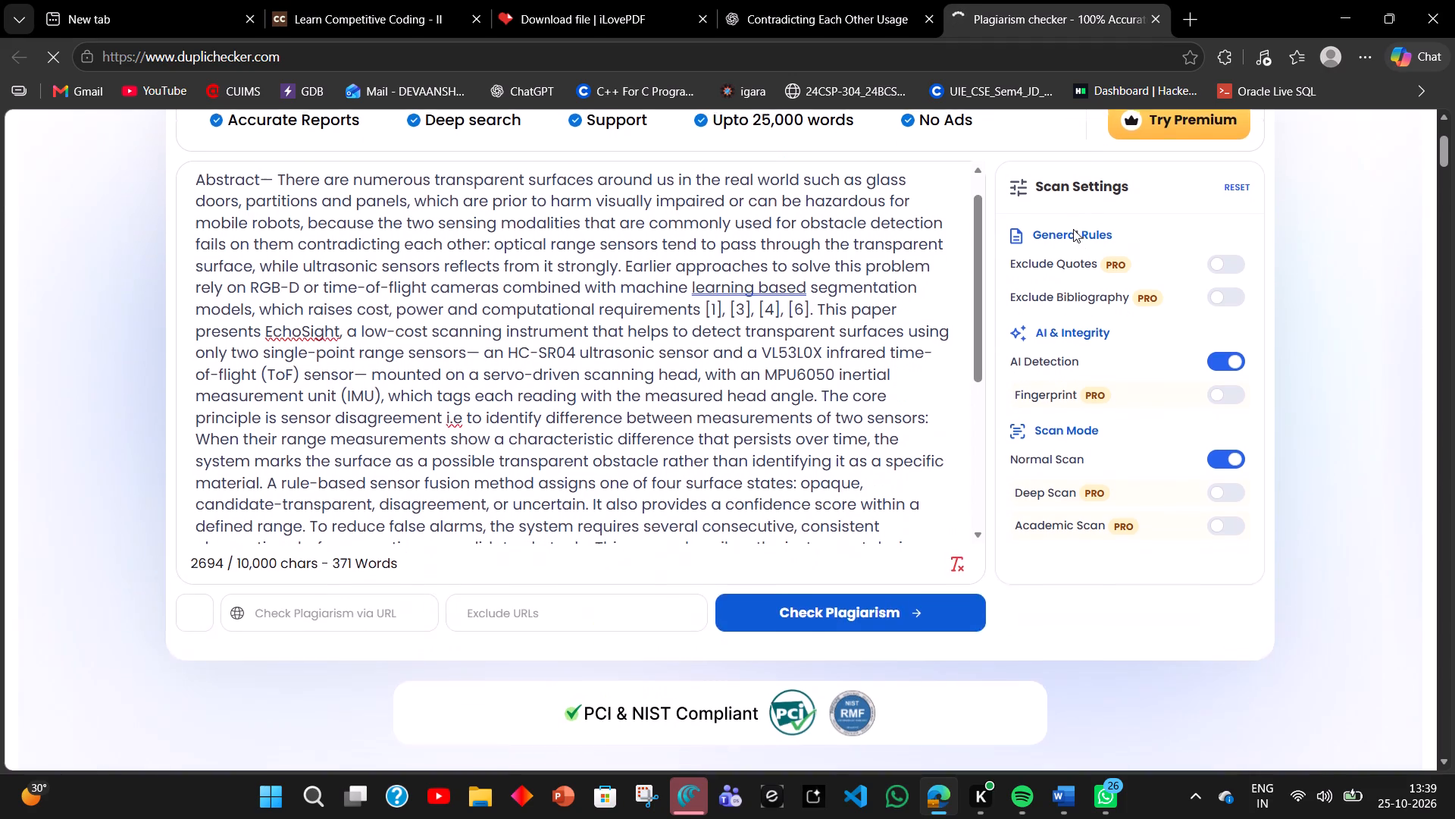
{"action": "scroll", "coordinate": [1073, 229], "scroll_direction": "down", "scroll_amount": 1}
{"action": "left_click", "coordinate": [865, 579]}
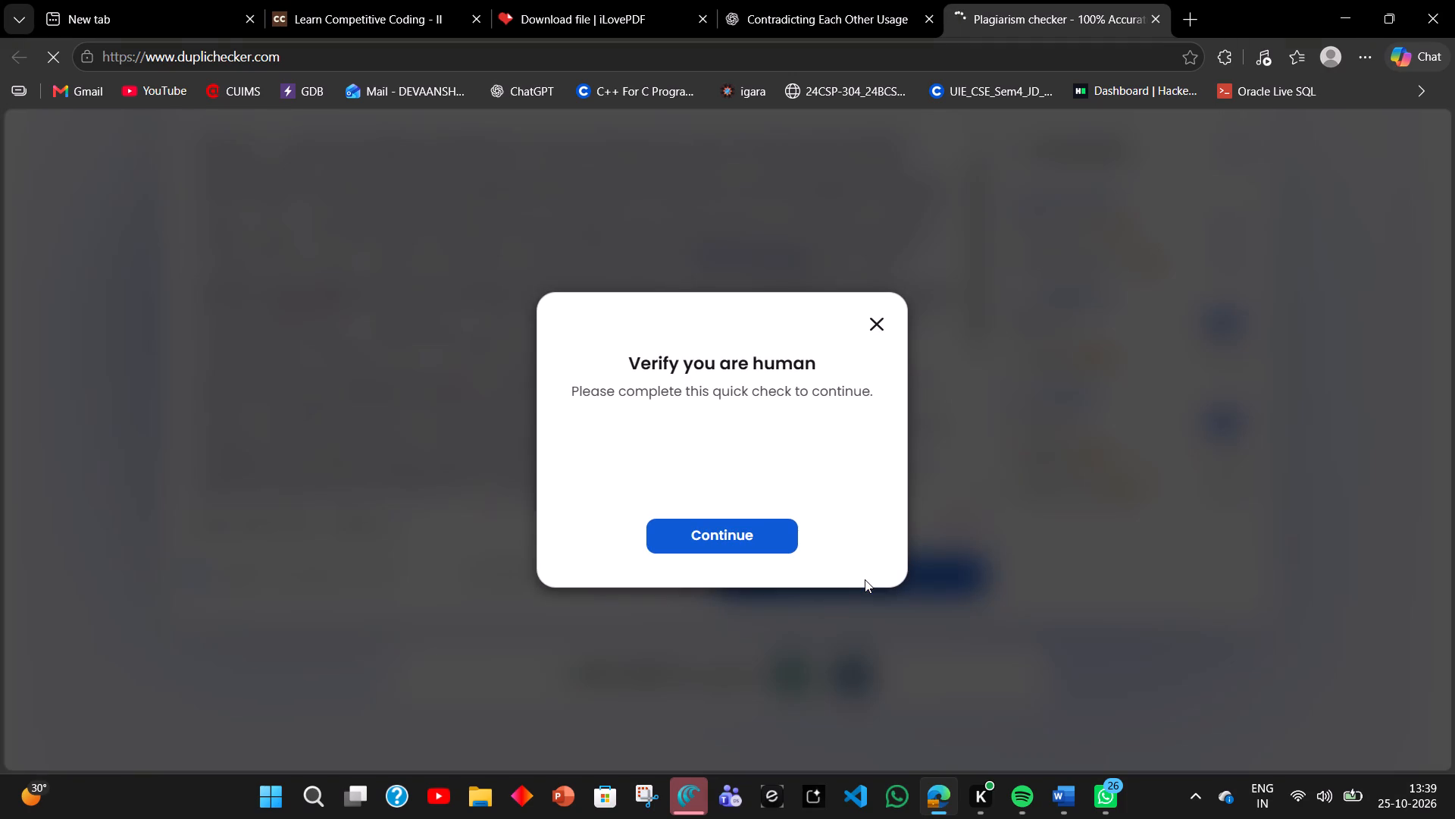
Complete the human verification and continue to the plagiarism scan.
{"action": "left_click", "coordinate": [782, 536]}
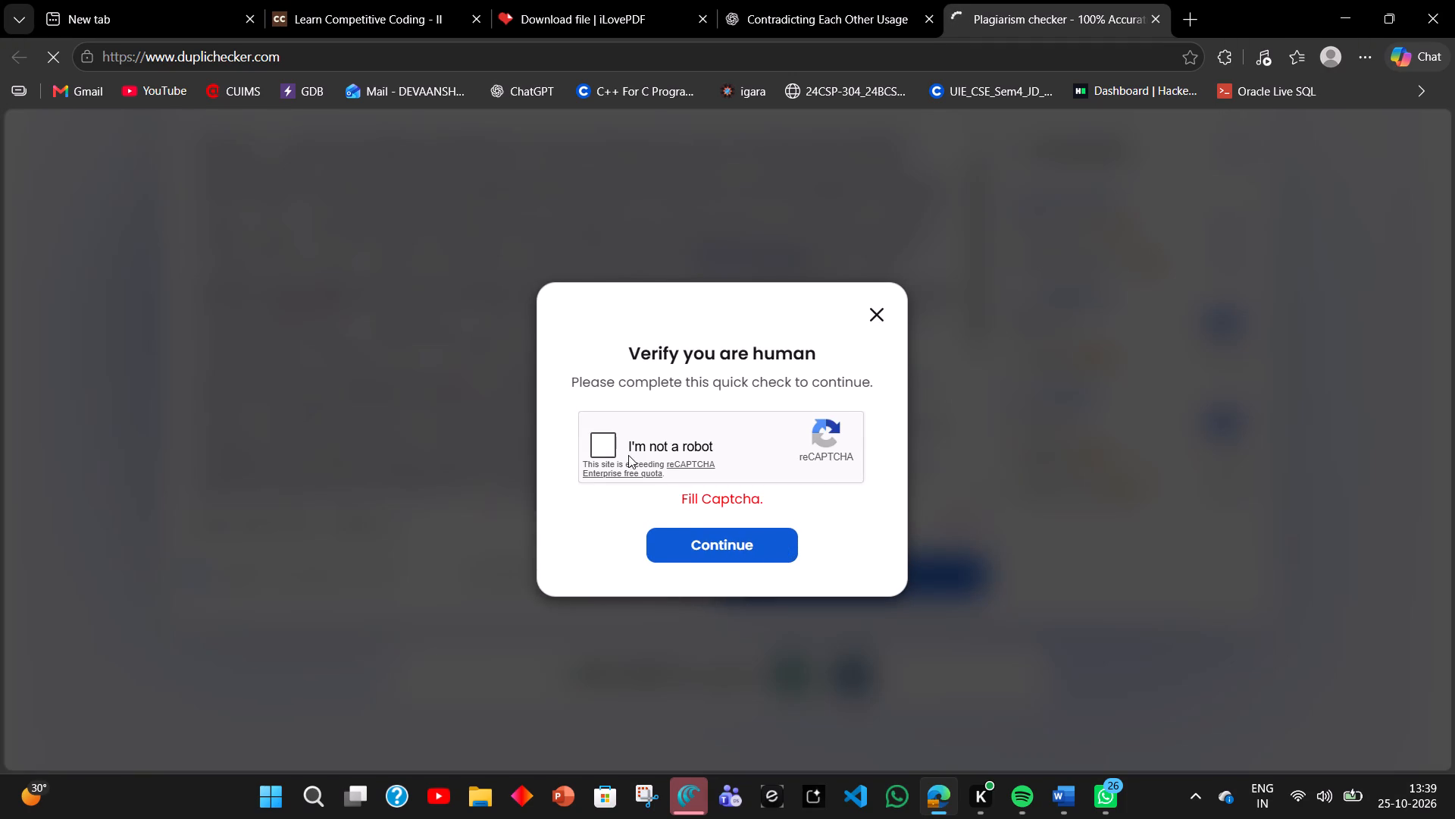
{"action": "left_click", "coordinate": [606, 447]}
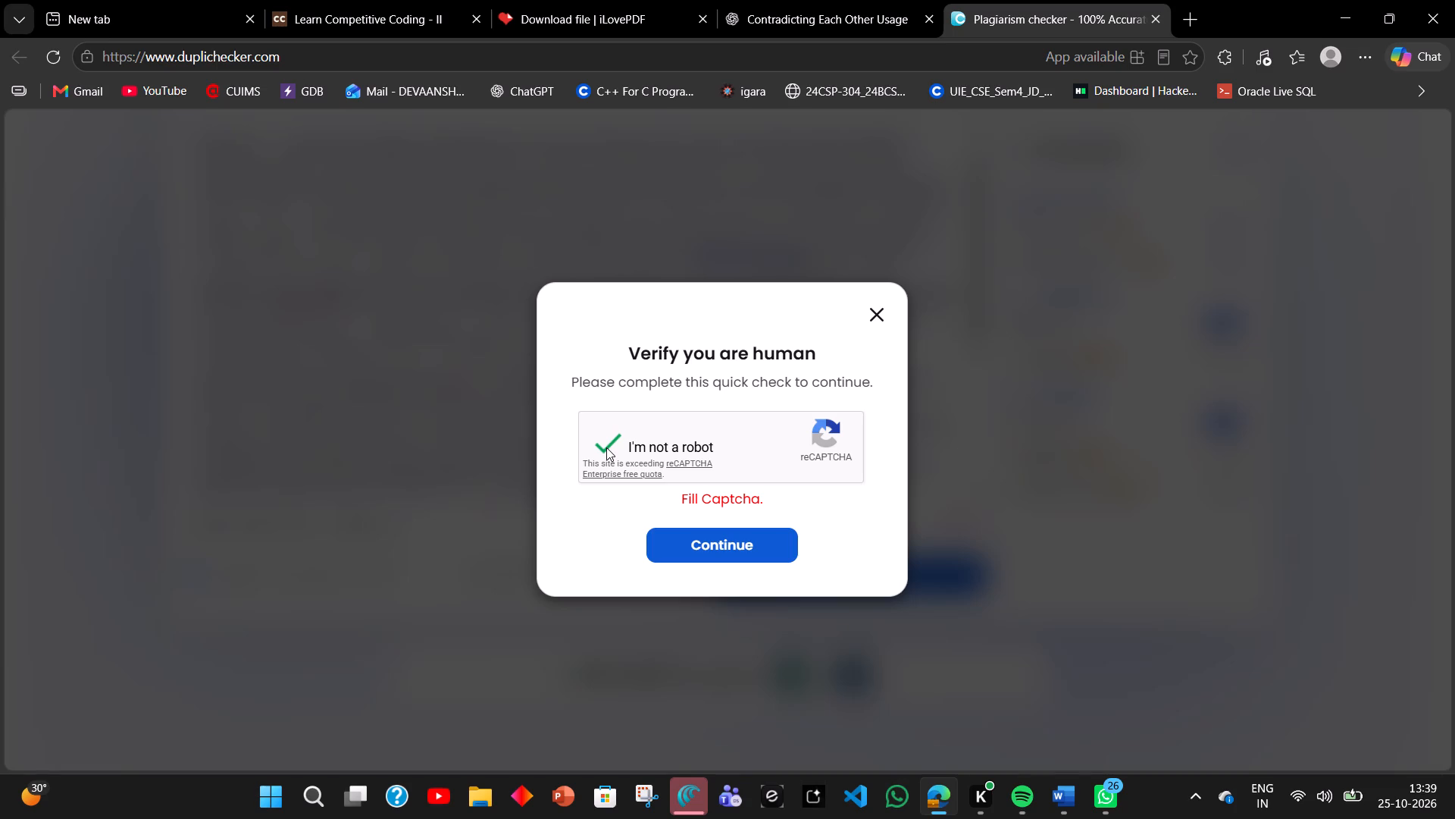
{"action": "left_click", "coordinate": [701, 538]}
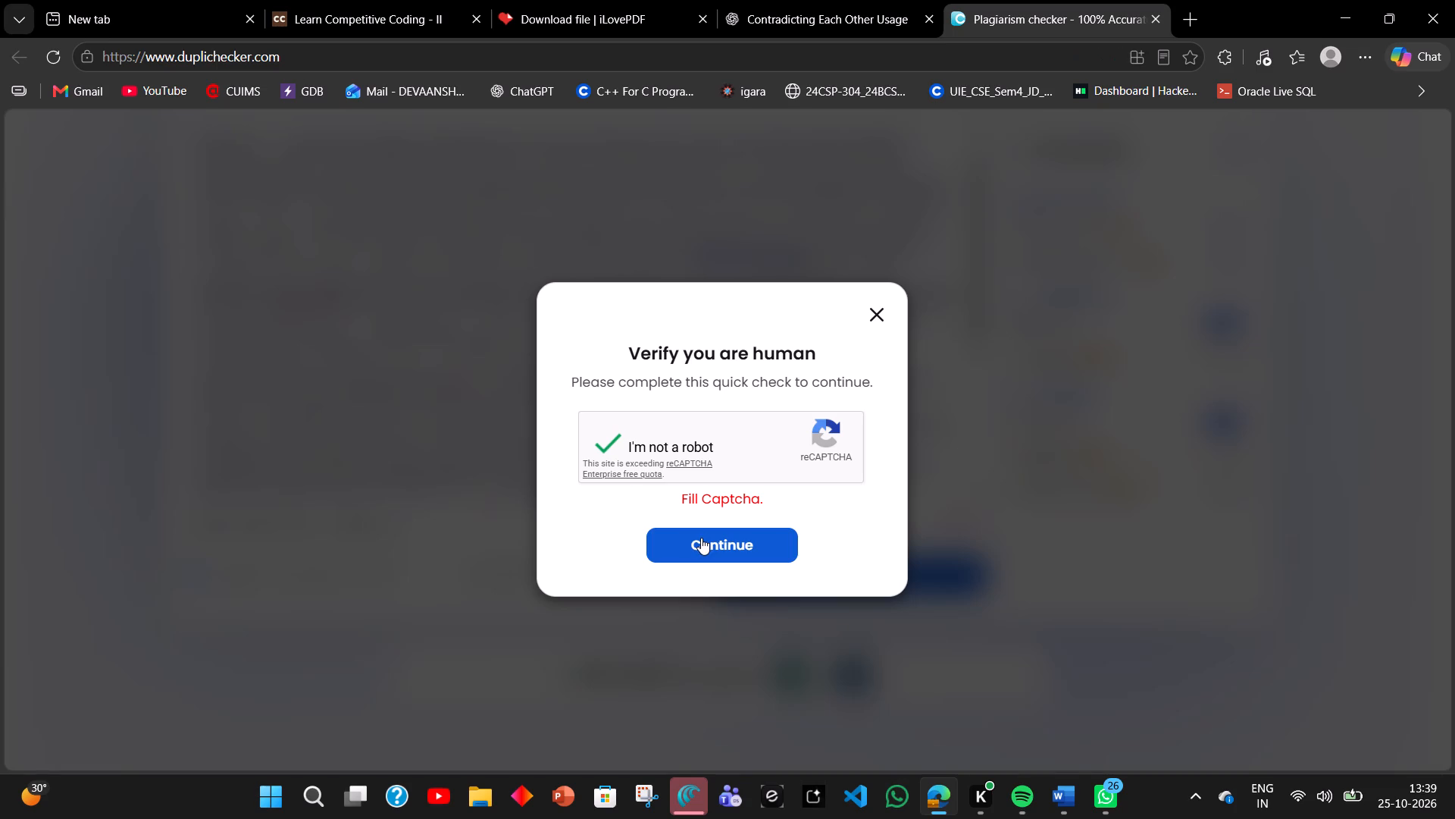
{"action": "left_click", "coordinate": [701, 538]}
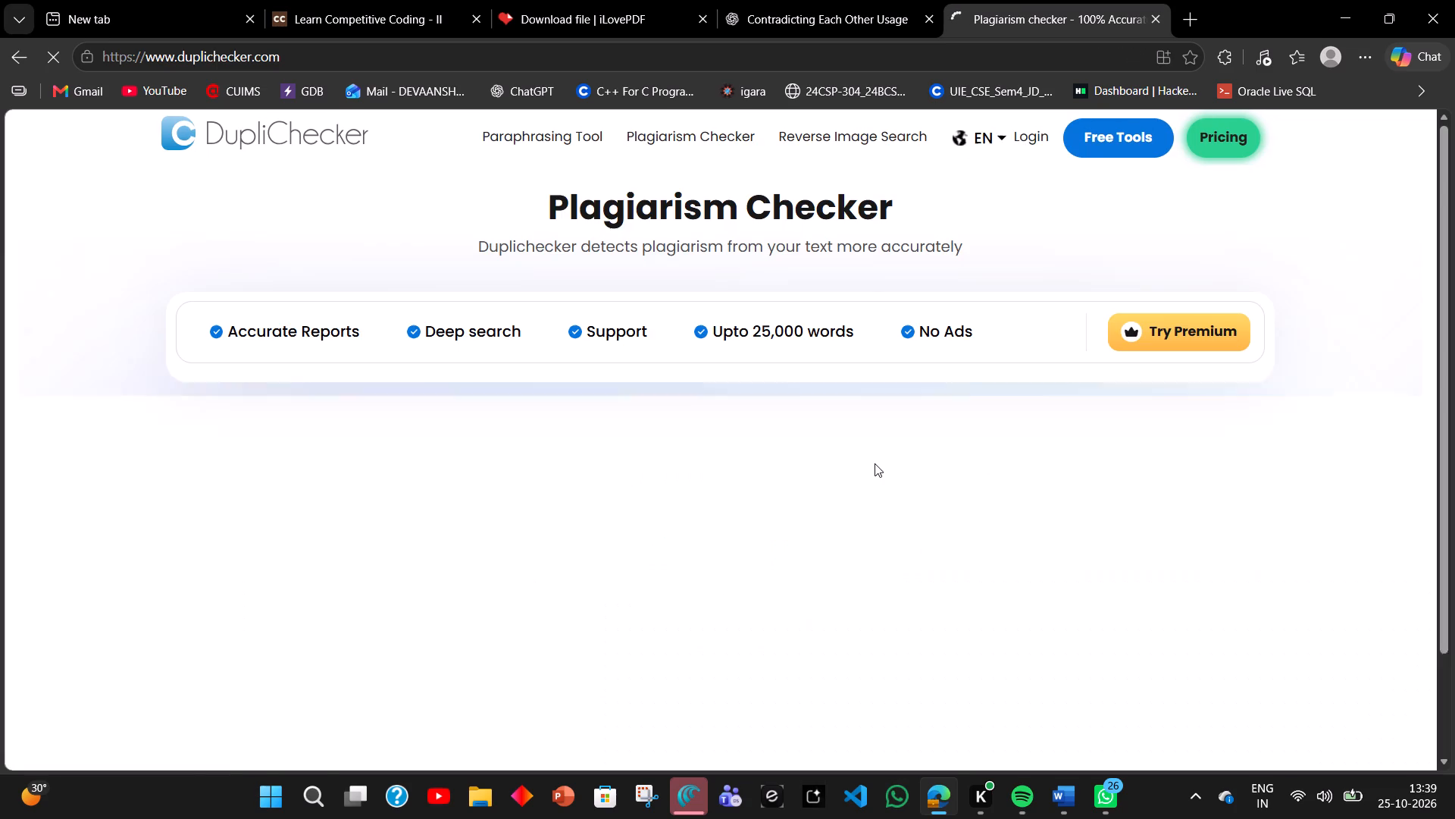
Follow the scan and examine the plagiarism report's match percentages, source breakdown and flagged text in the document preview.
{"action": "scroll", "coordinate": [875, 463], "scroll_direction": "down", "scroll_amount": 2}
{"action": "scroll", "coordinate": [1015, 285], "scroll_direction": "down", "scroll_amount": 4}
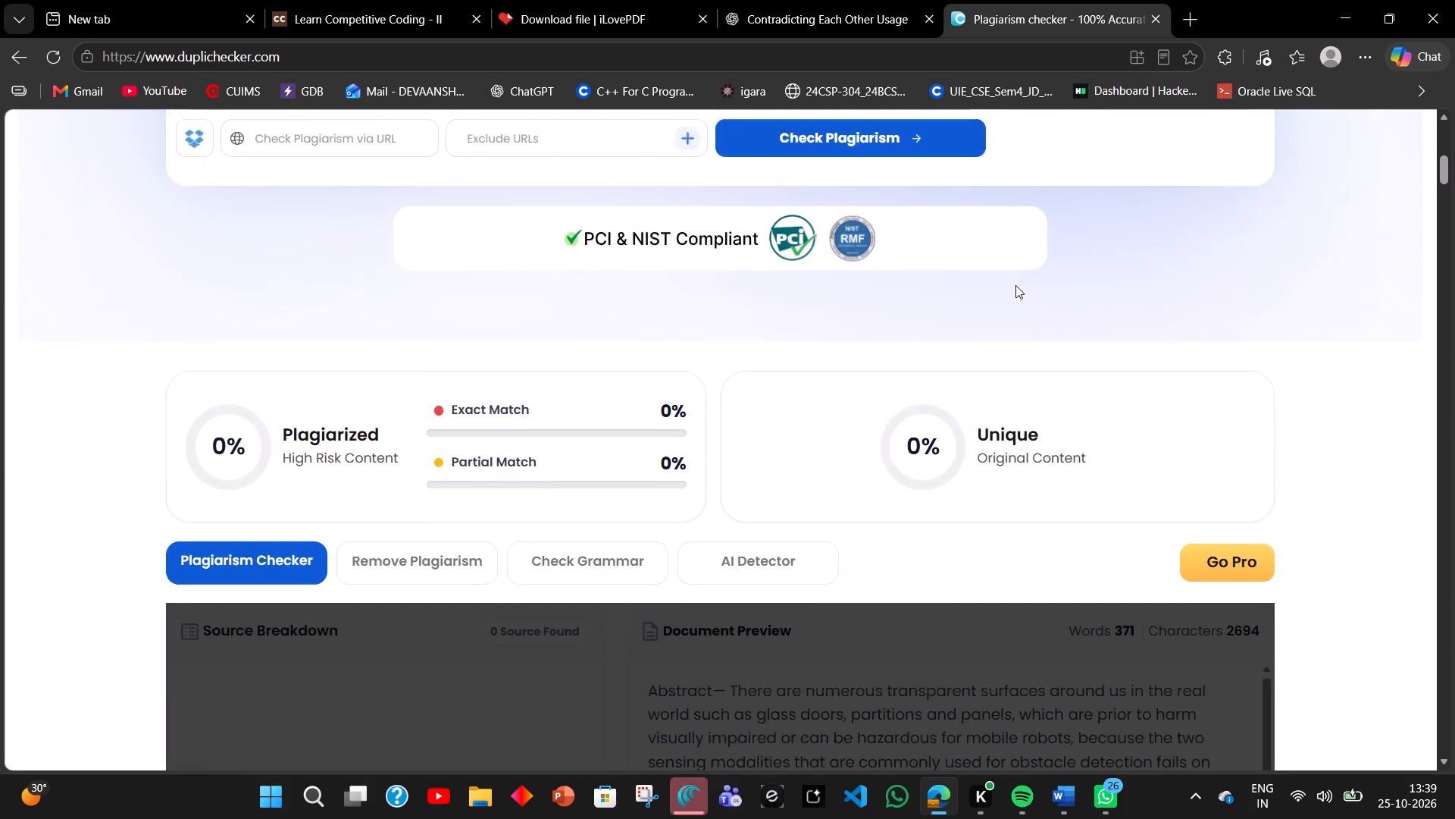
{"action": "scroll", "coordinate": [1015, 285], "scroll_direction": "up", "scroll_amount": 4}
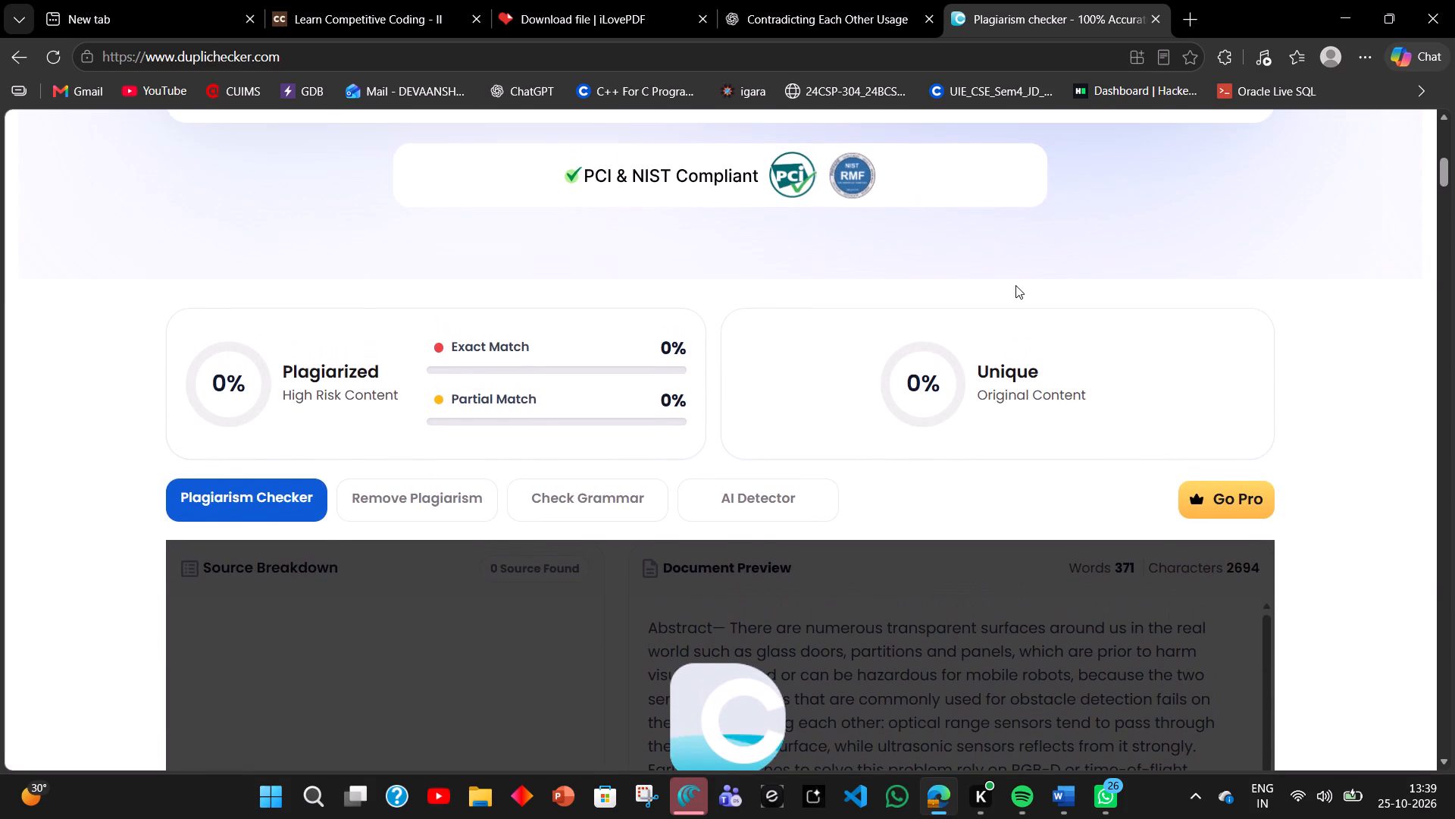
{"action": "scroll", "coordinate": [1015, 285], "scroll_direction": "down", "scroll_amount": 4}
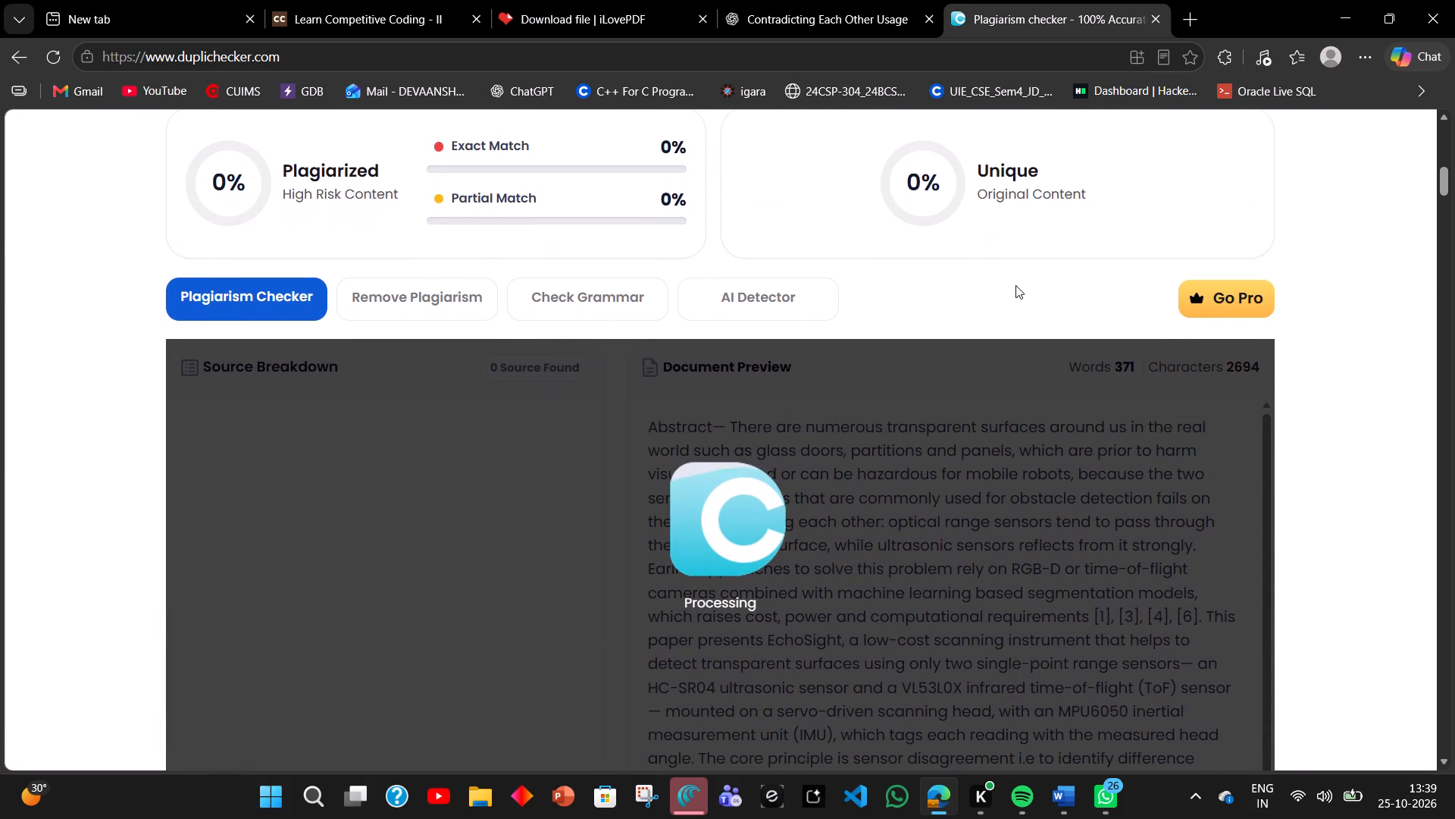
{"action": "scroll", "coordinate": [1015, 285], "scroll_direction": "down", "scroll_amount": 2}
{"action": "scroll", "coordinate": [1015, 285], "scroll_direction": "right", "scroll_amount": 1}
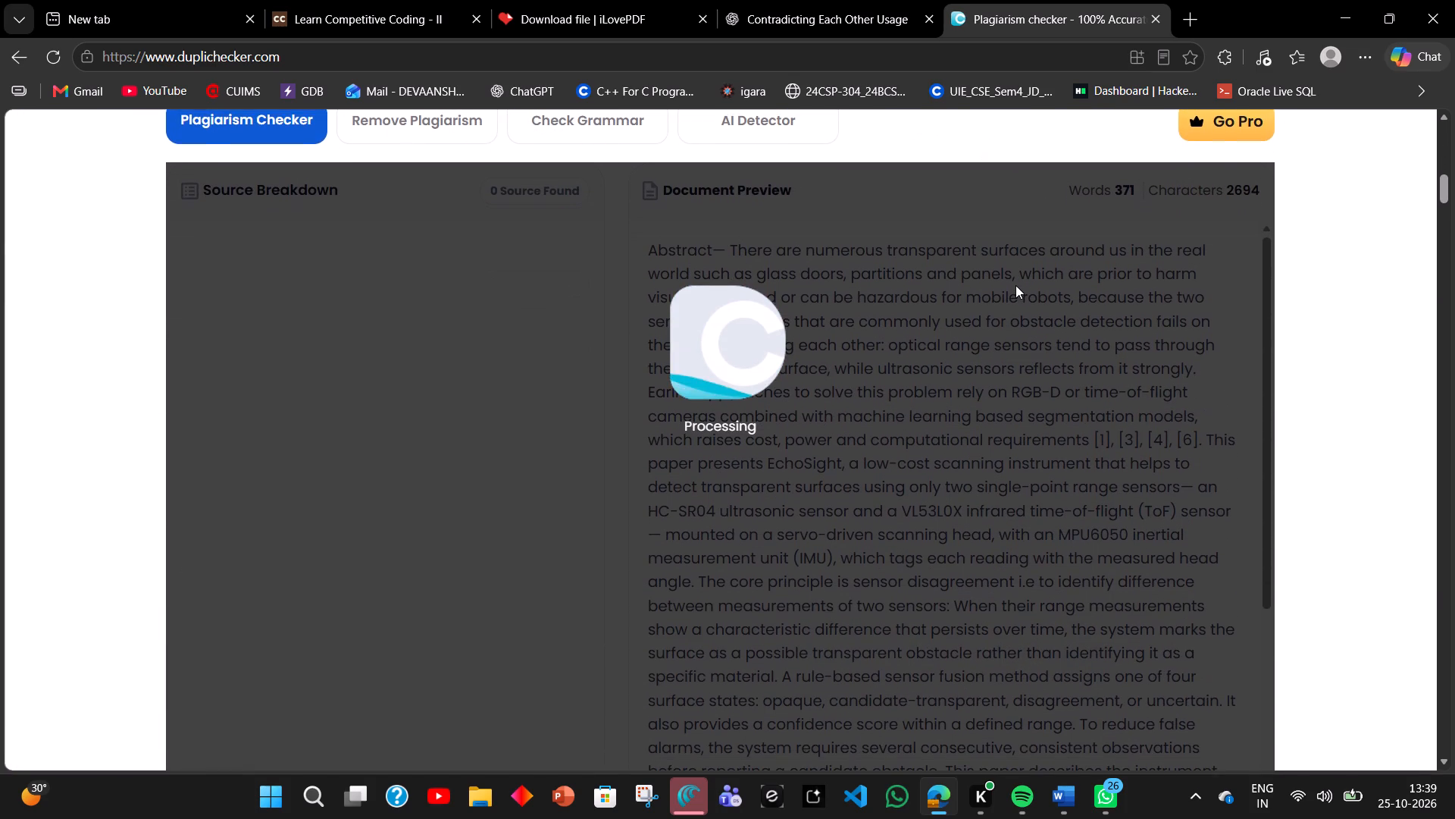
{"action": "scroll", "coordinate": [1015, 285], "scroll_direction": "right", "scroll_amount": 1}
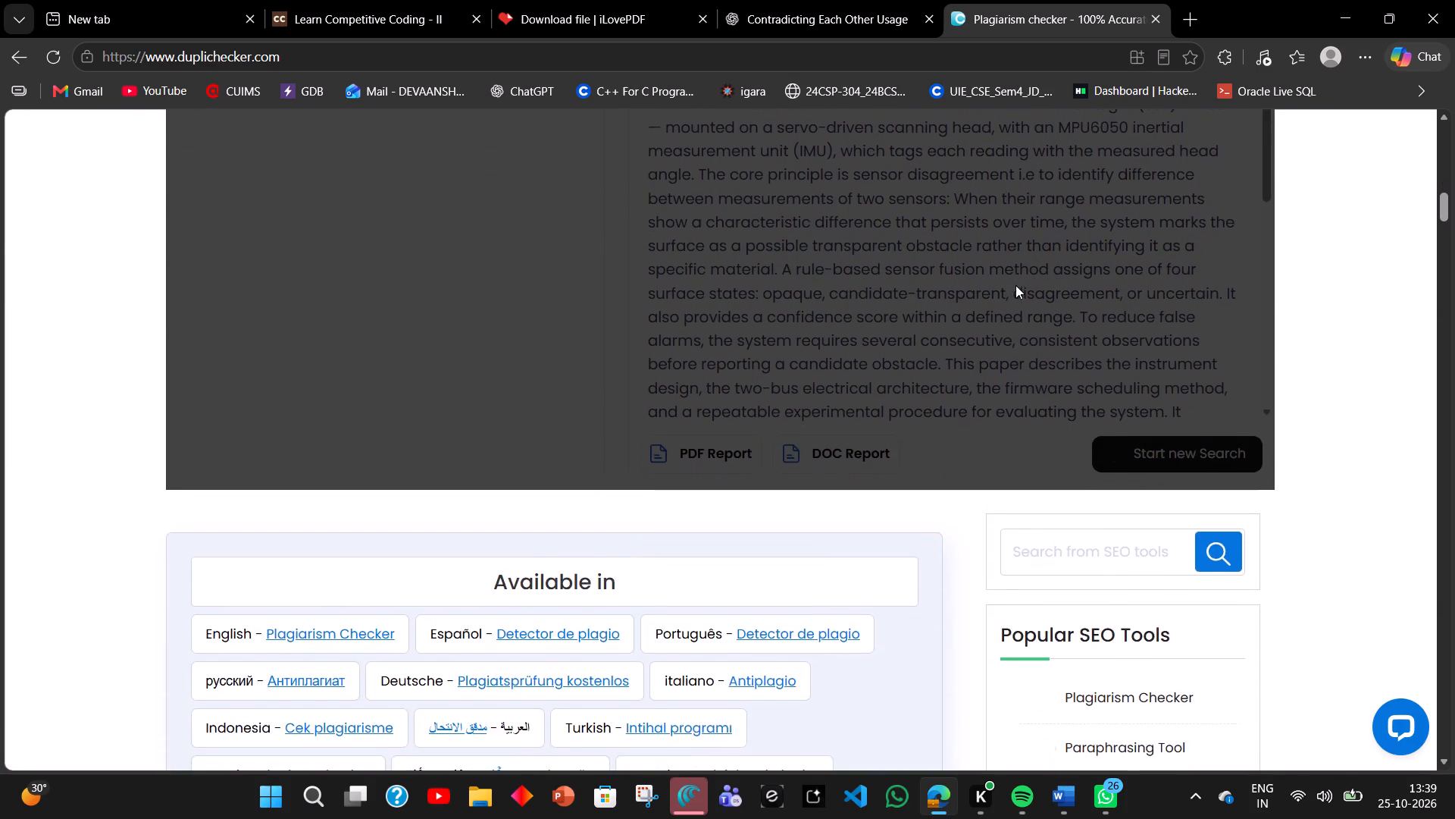
{"action": "scroll", "coordinate": [1015, 285], "scroll_direction": "up", "scroll_amount": 6}
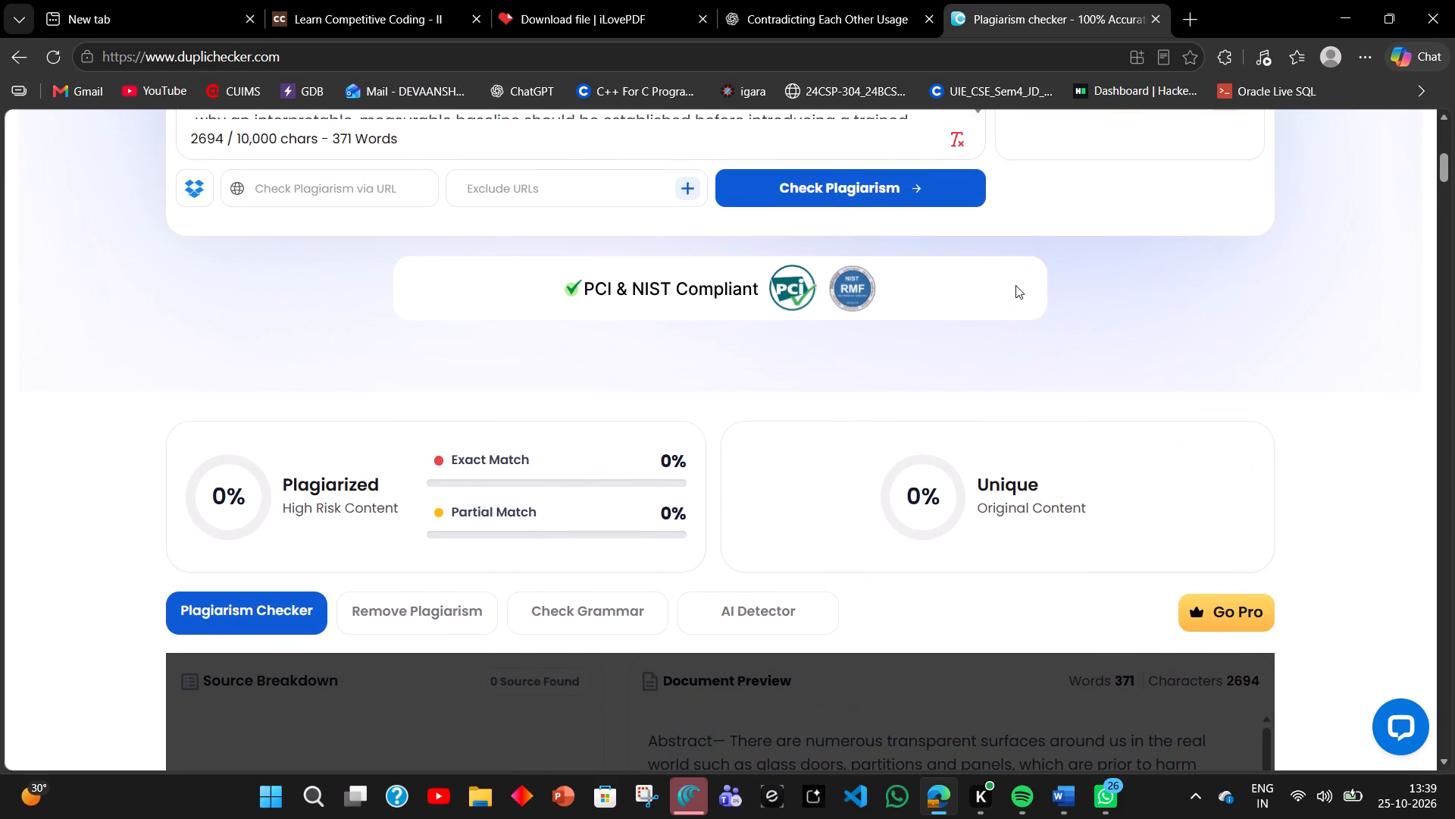
{"action": "scroll", "coordinate": [948, 508], "scroll_direction": "up", "scroll_amount": 2}
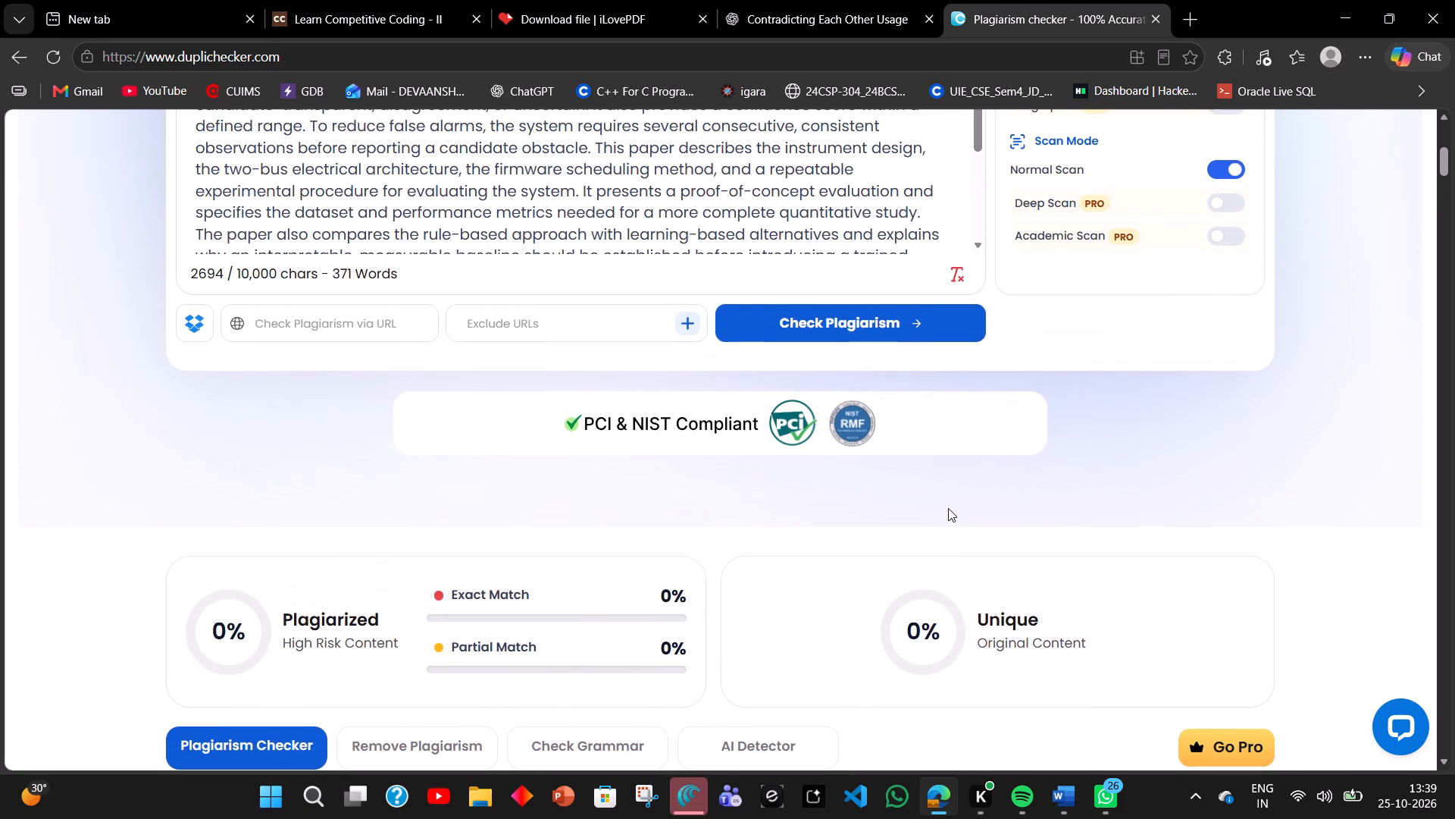
{"action": "scroll", "coordinate": [948, 508], "scroll_direction": "down", "scroll_amount": 6}
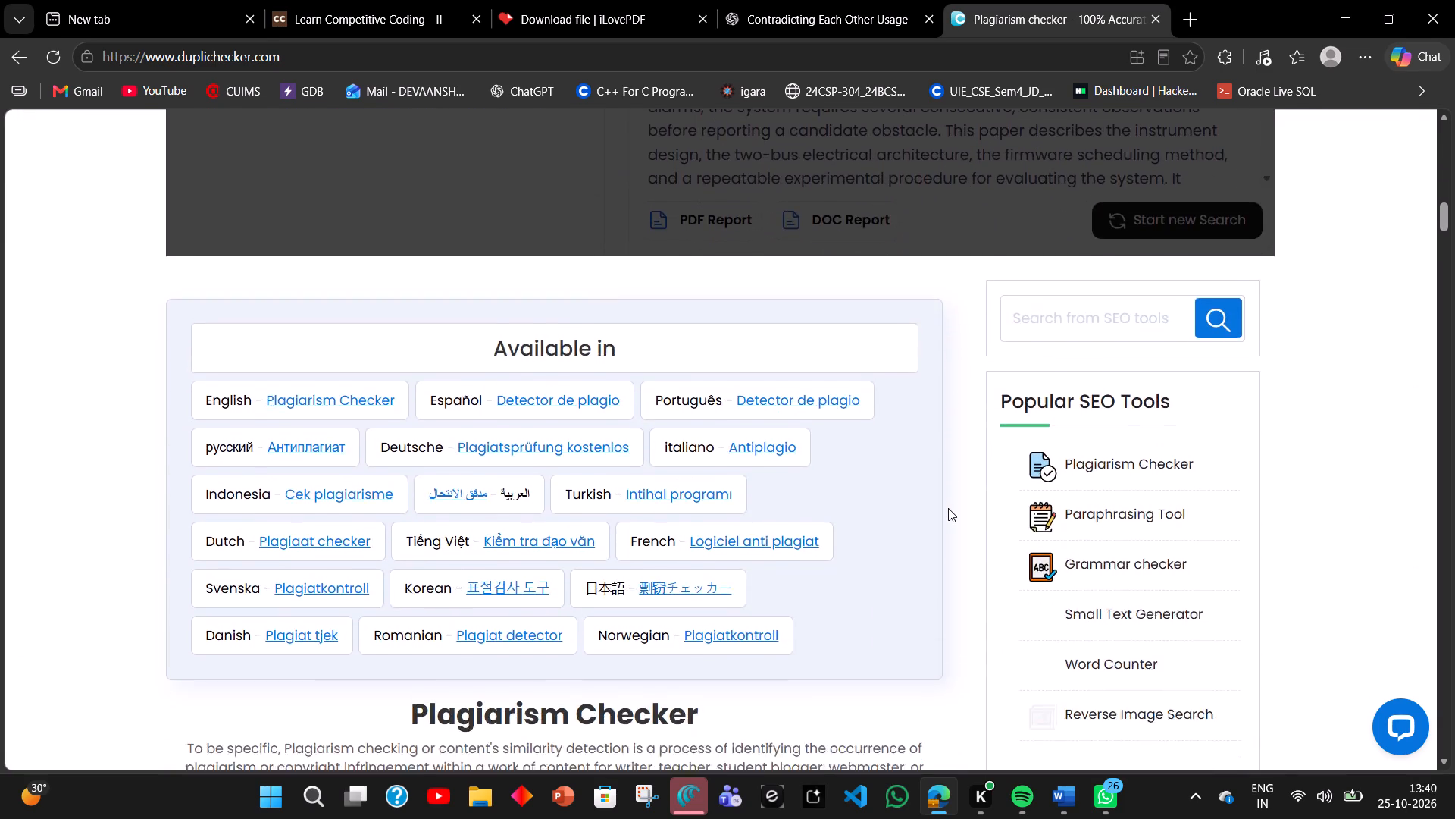
{"action": "scroll", "coordinate": [948, 508], "scroll_direction": "down", "scroll_amount": 4}
{"action": "scroll", "coordinate": [948, 508], "scroll_direction": "up", "scroll_amount": 5}
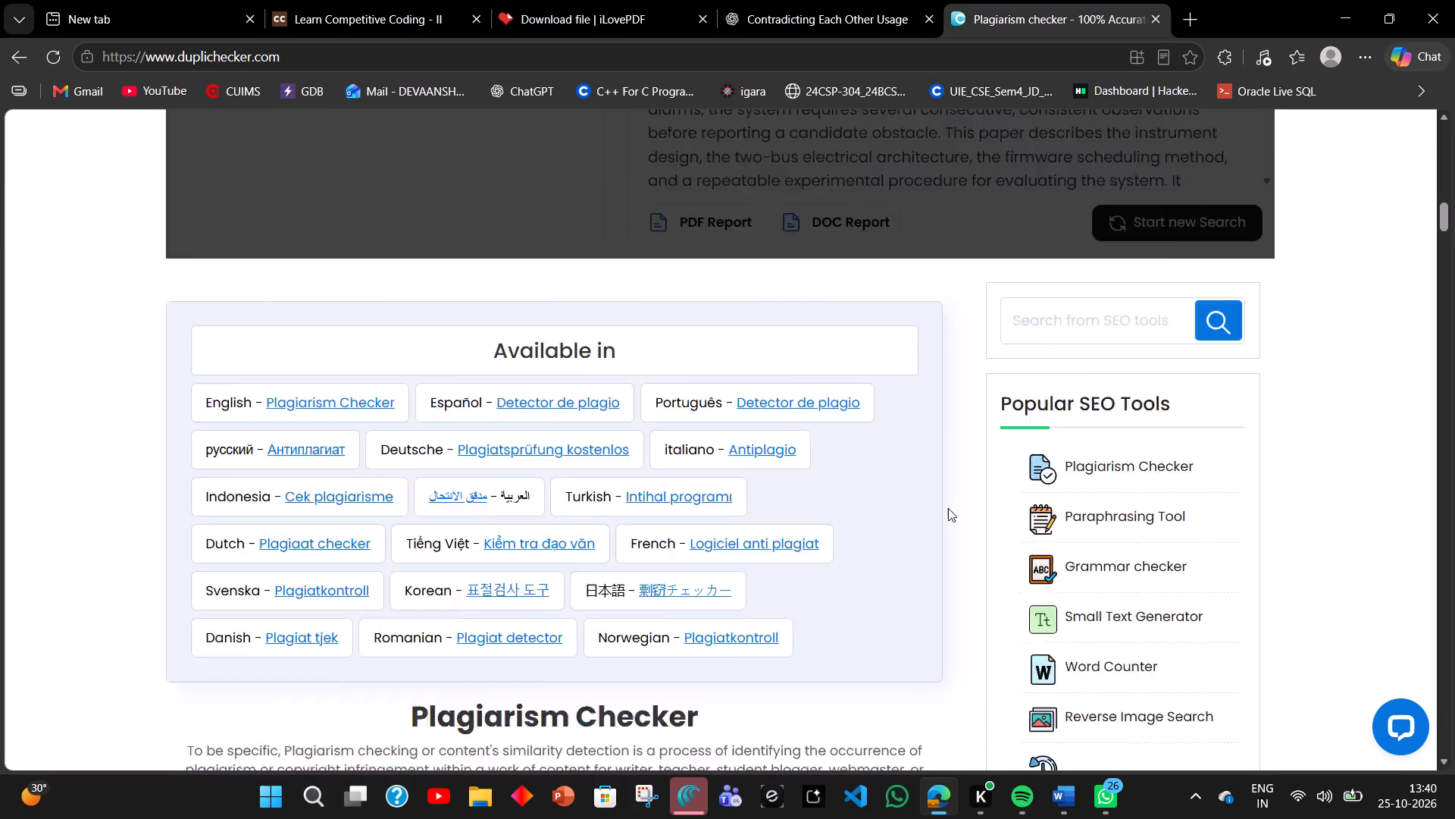
{"action": "scroll", "coordinate": [948, 508], "scroll_direction": "up", "scroll_amount": 1}
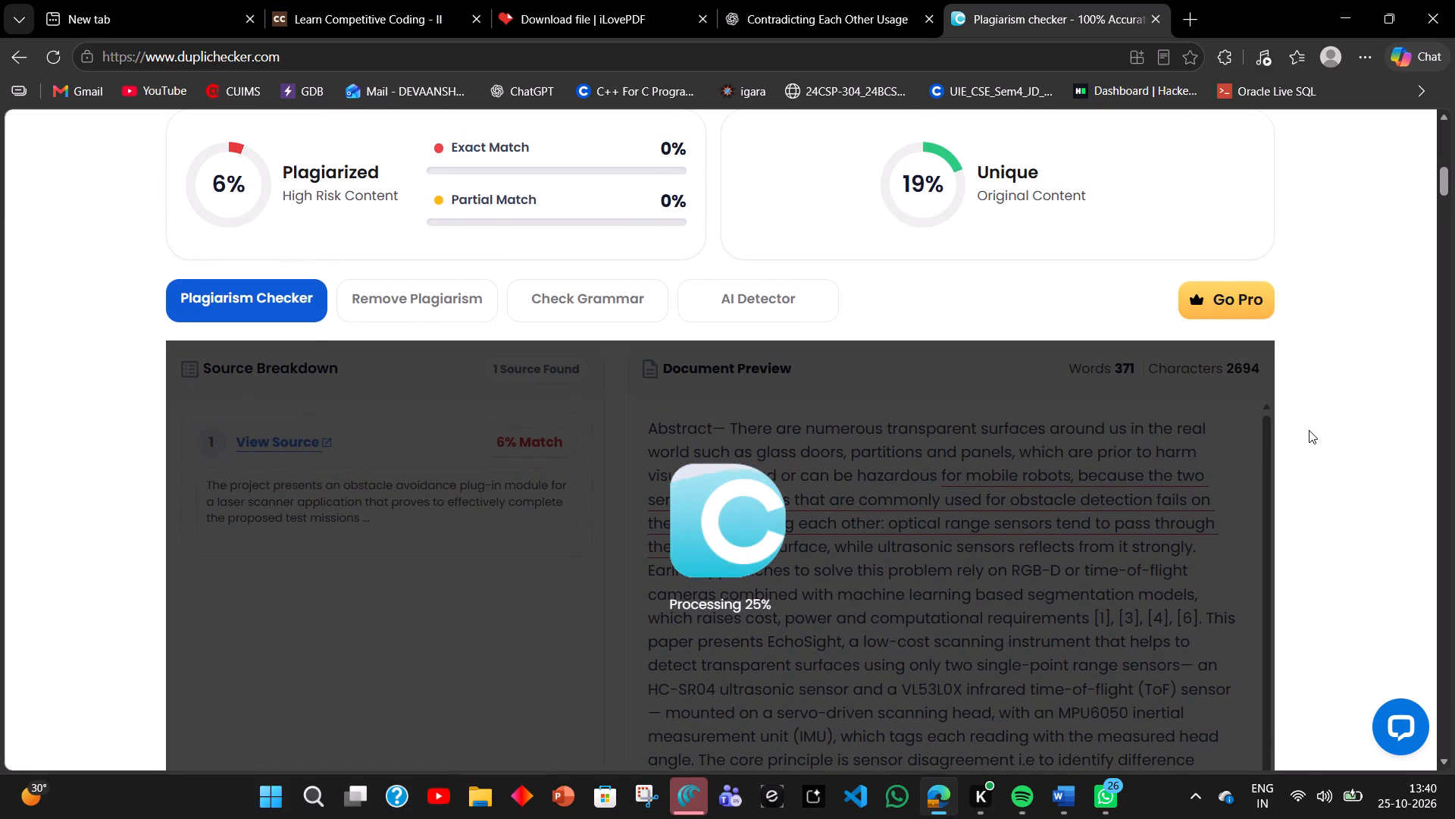
{"action": "scroll", "coordinate": [1311, 480], "scroll_direction": "up", "scroll_amount": 3}
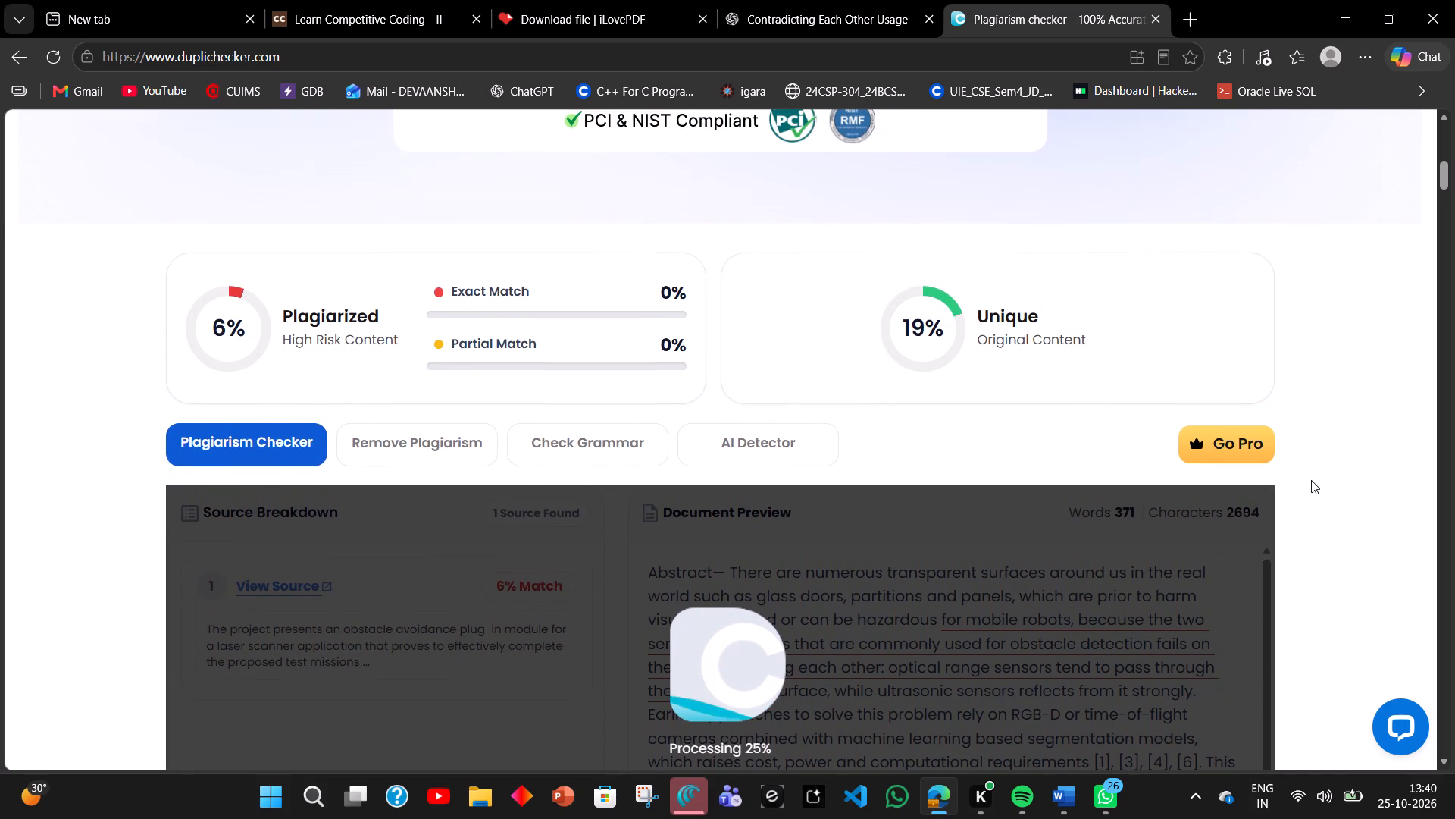
{"action": "scroll", "coordinate": [1311, 480], "scroll_direction": "up", "scroll_amount": 2}
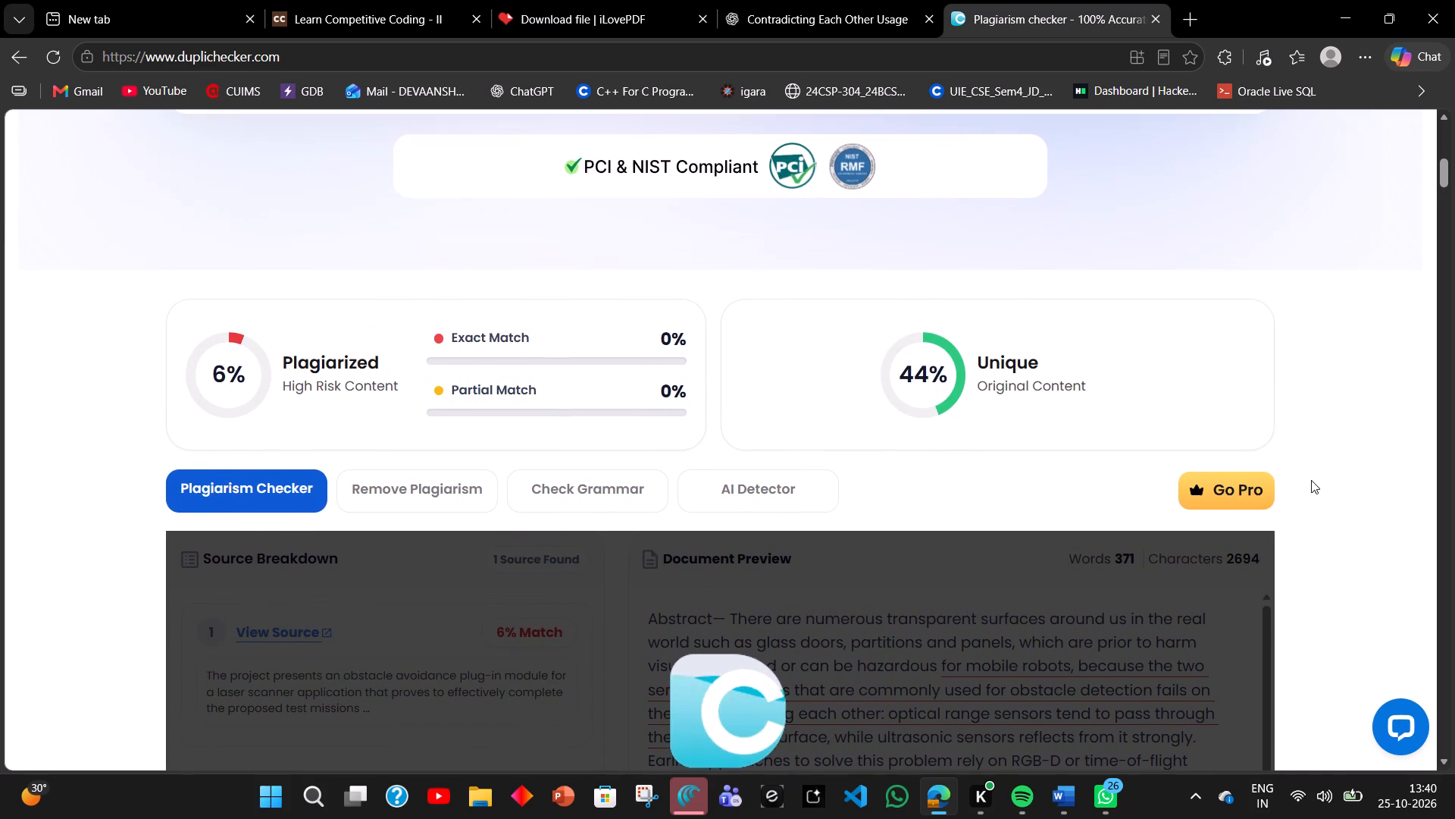
{"action": "scroll", "coordinate": [1311, 480], "scroll_direction": "up", "scroll_amount": 2}
{"action": "scroll", "coordinate": [1311, 480], "scroll_direction": "down", "scroll_amount": 1}
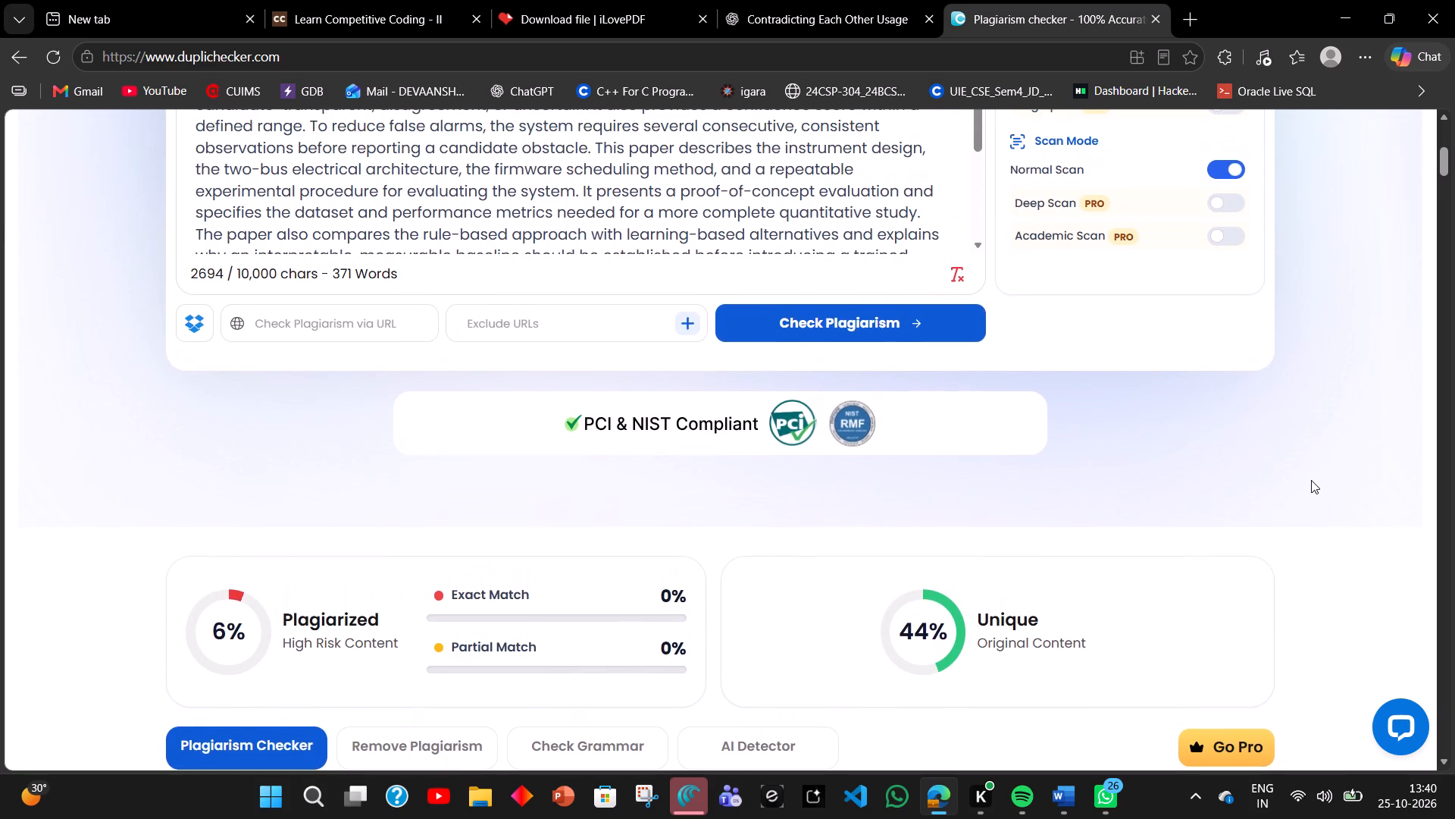
{"action": "scroll", "coordinate": [1311, 480], "scroll_direction": "down", "scroll_amount": 3}
{"action": "scroll", "coordinate": [1311, 480], "scroll_direction": "up", "scroll_amount": 1}
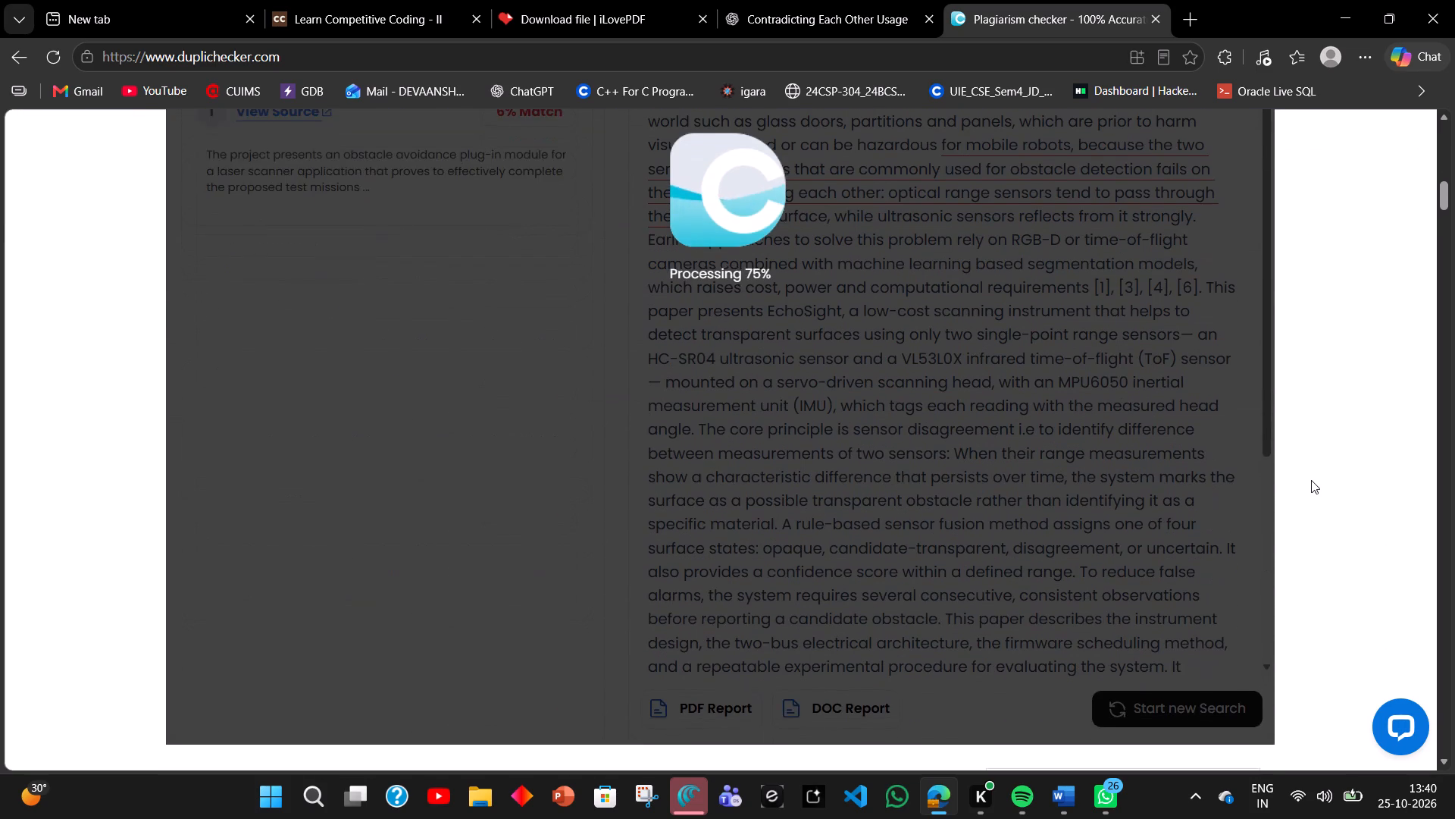
{"action": "scroll", "coordinate": [1311, 480], "scroll_direction": "up", "scroll_amount": 2}
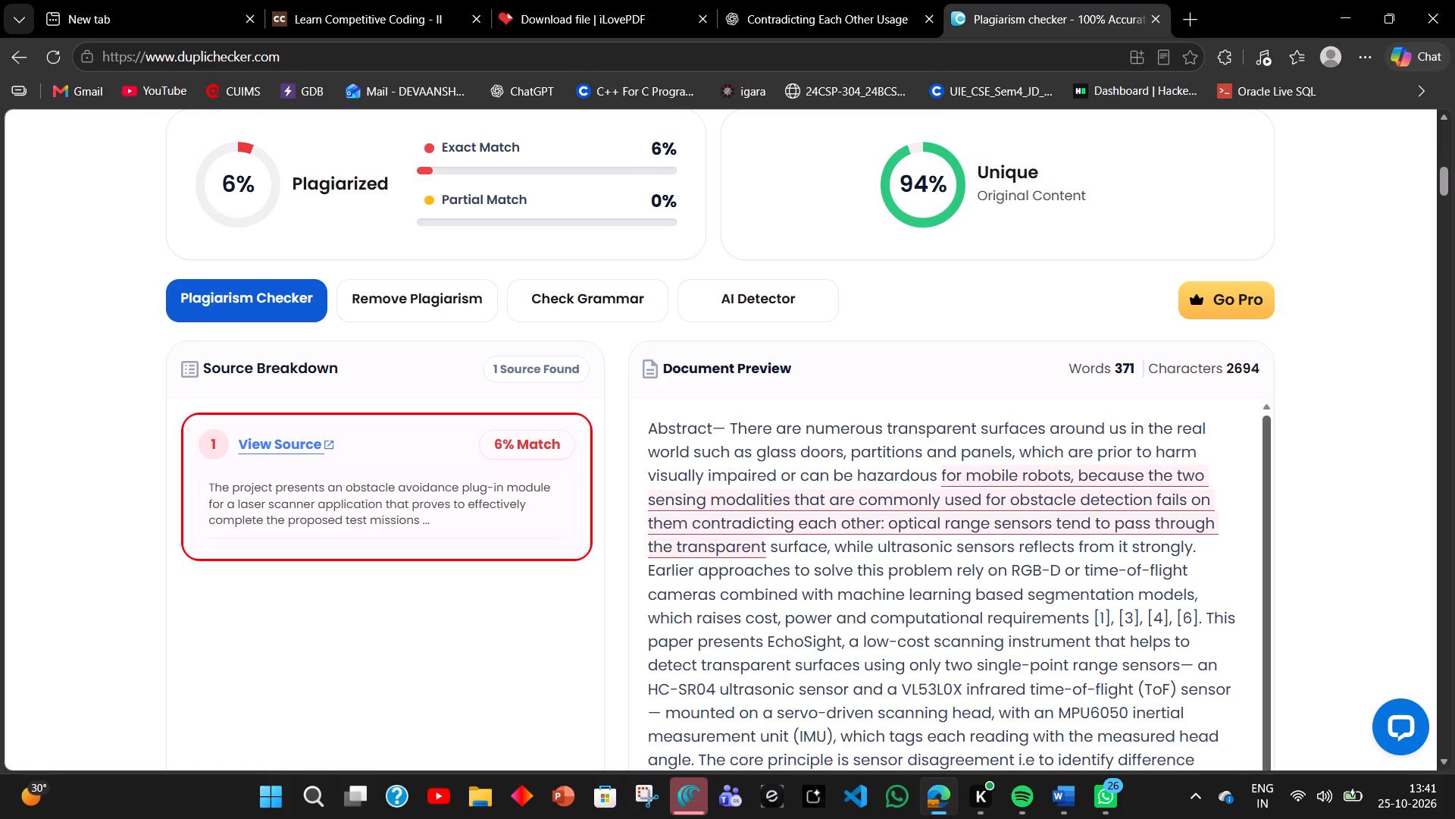
{"action": "scroll", "coordinate": [405, 500], "scroll_direction": "down", "scroll_amount": 1}
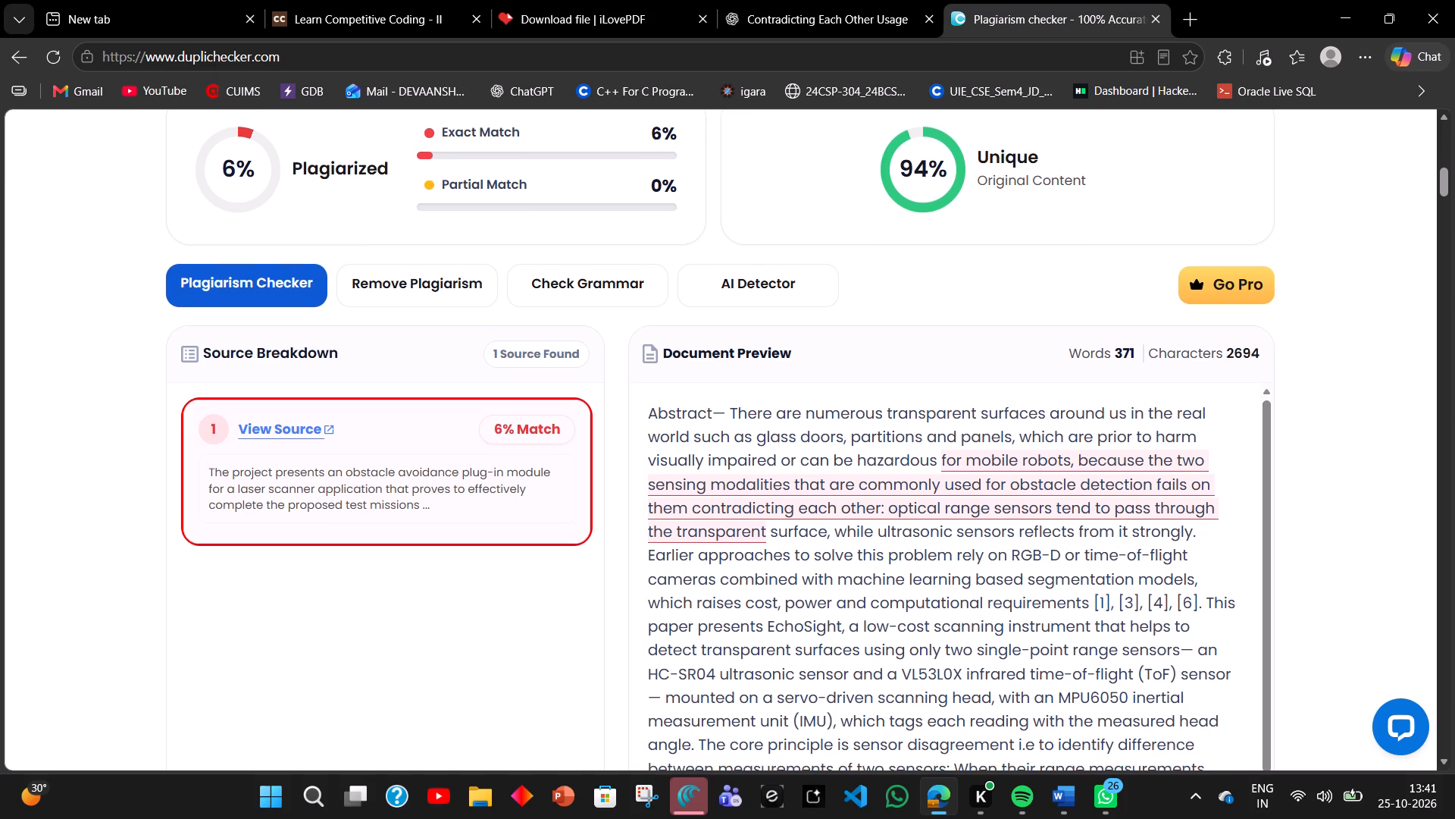
{"action": "scroll", "coordinate": [405, 500], "scroll_direction": "down", "scroll_amount": 1}
{"action": "scroll", "coordinate": [405, 500], "scroll_direction": "up", "scroll_amount": 3}
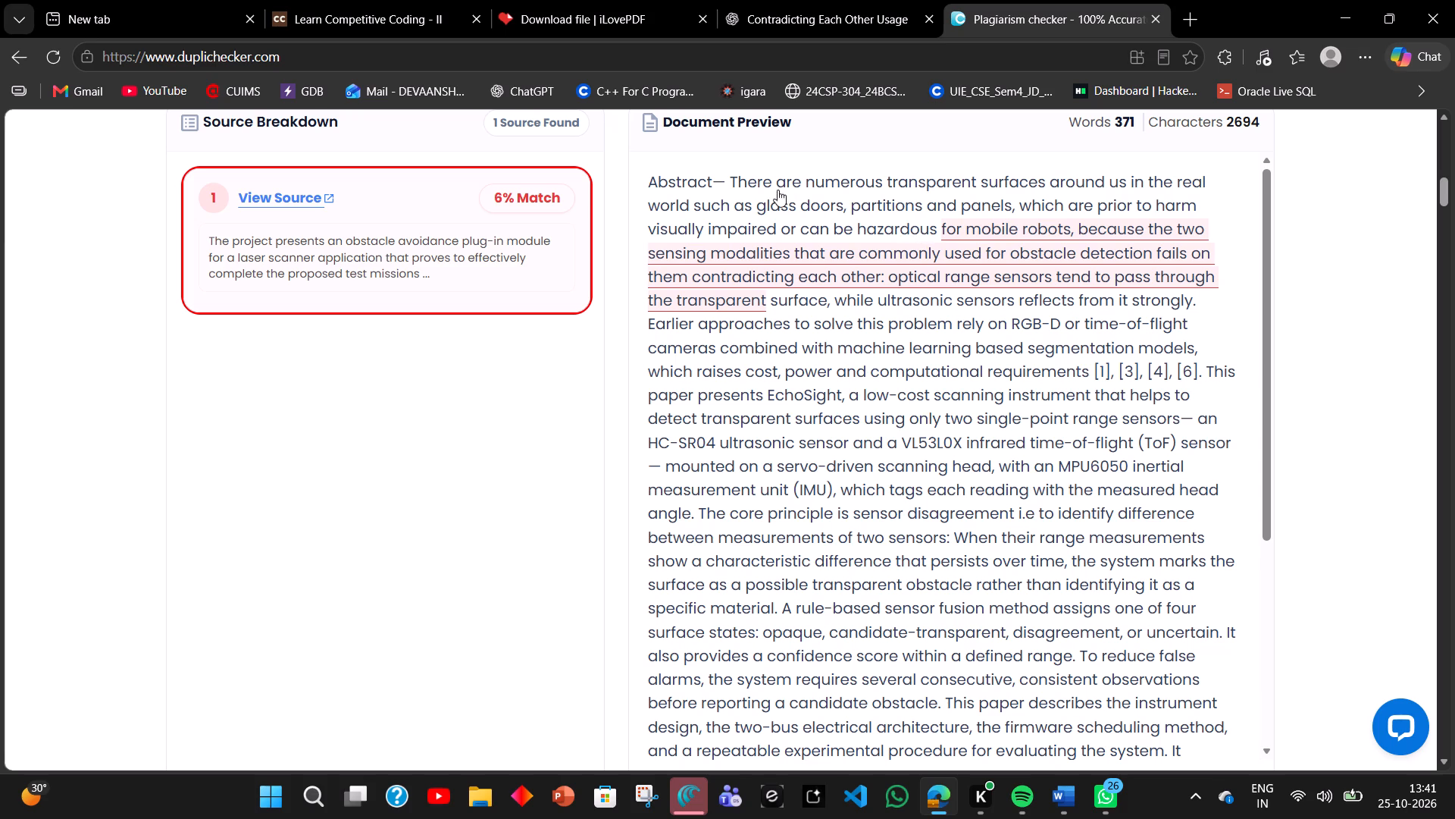
{"action": "left_click_drag", "start_coordinate": [733, 177], "coordinate": [850, 291]}
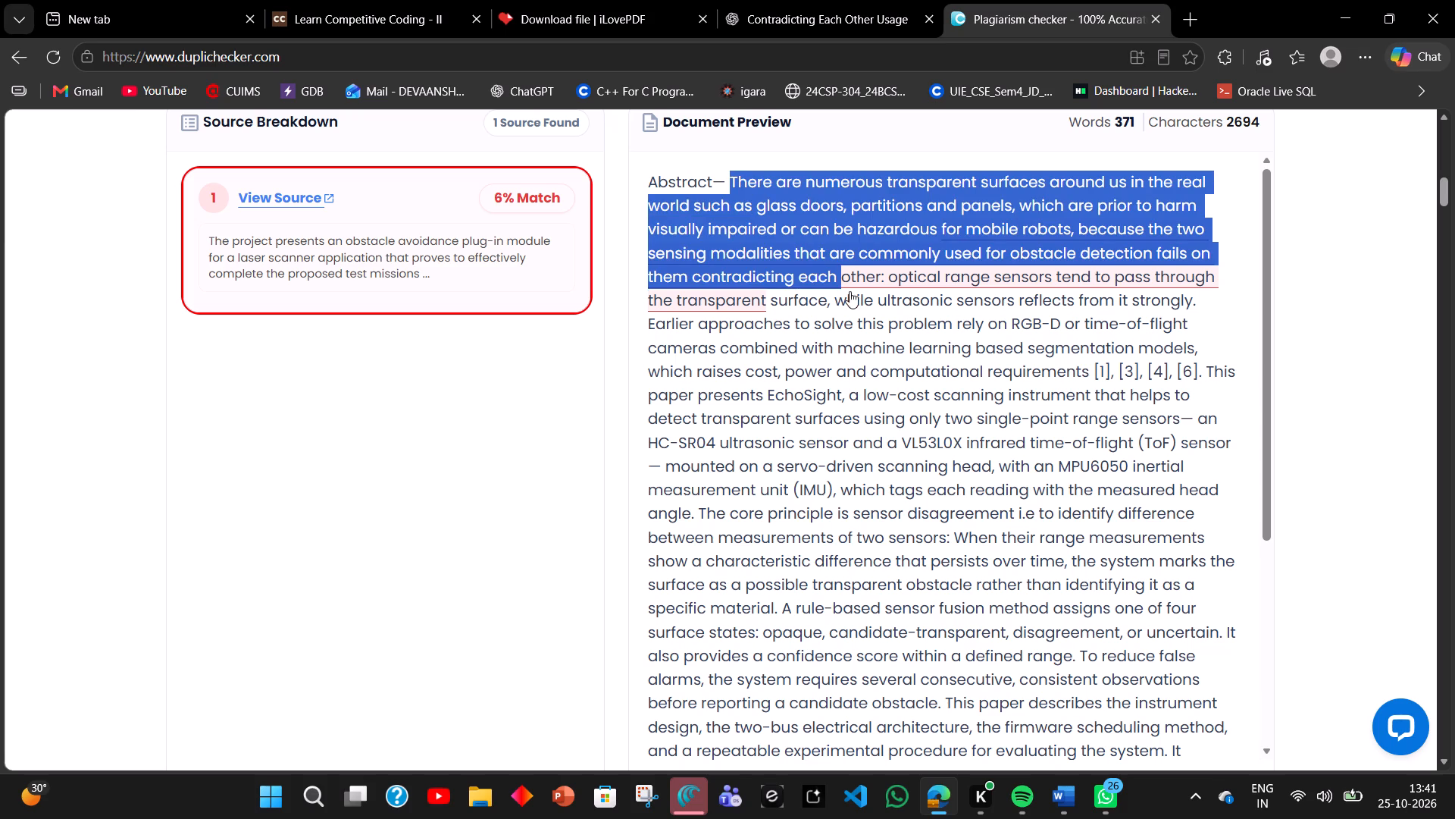
{"action": "left_click_drag", "start_coordinate": [850, 291], "coordinate": [827, 303]}
{"action": "key", "text": "ctrl+c"}
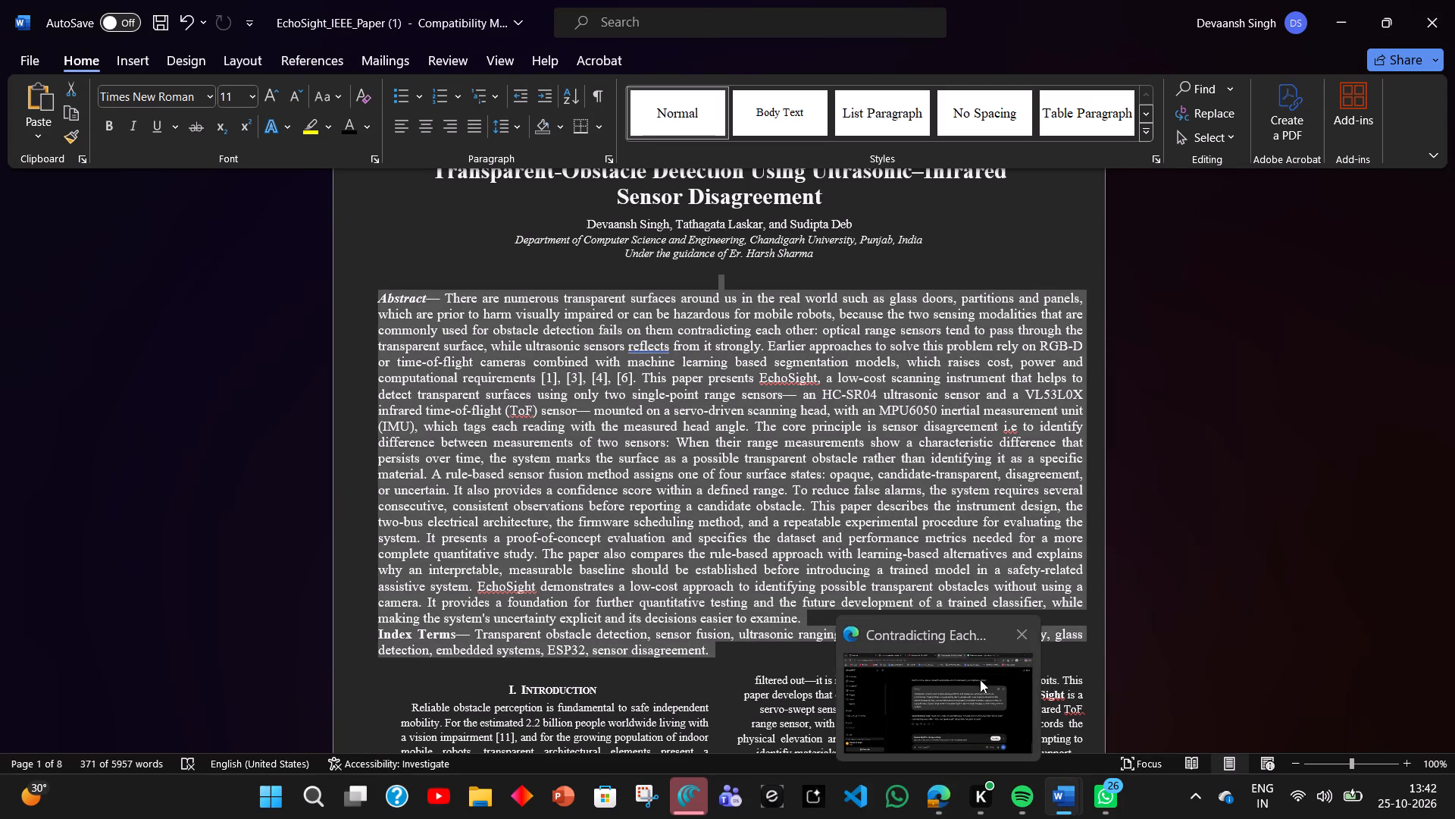
{"action": "left_click", "coordinate": [981, 678]}
{"action": "left_click", "coordinate": [1015, 0]}
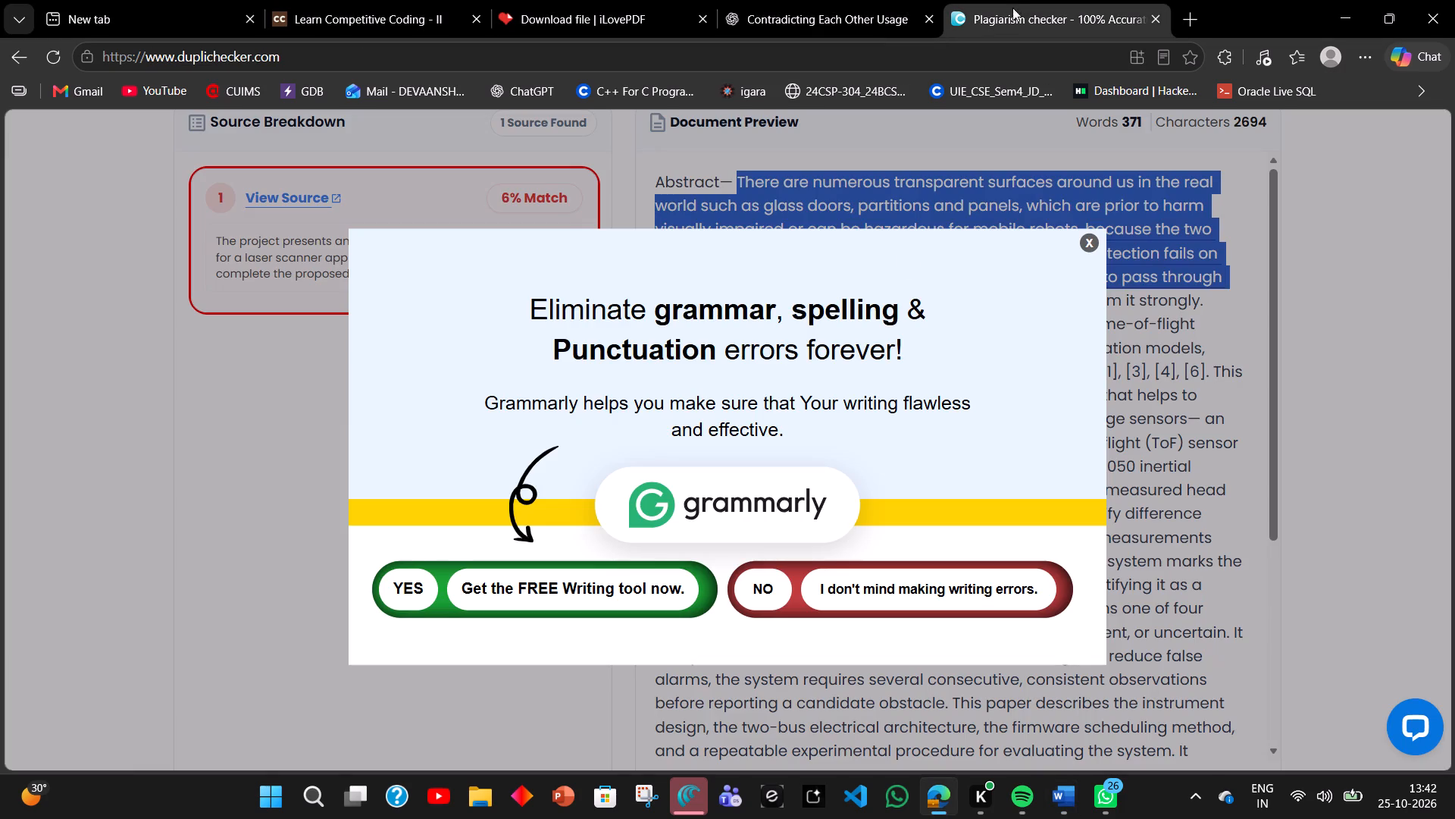
{"action": "left_click", "coordinate": [1084, 240]}
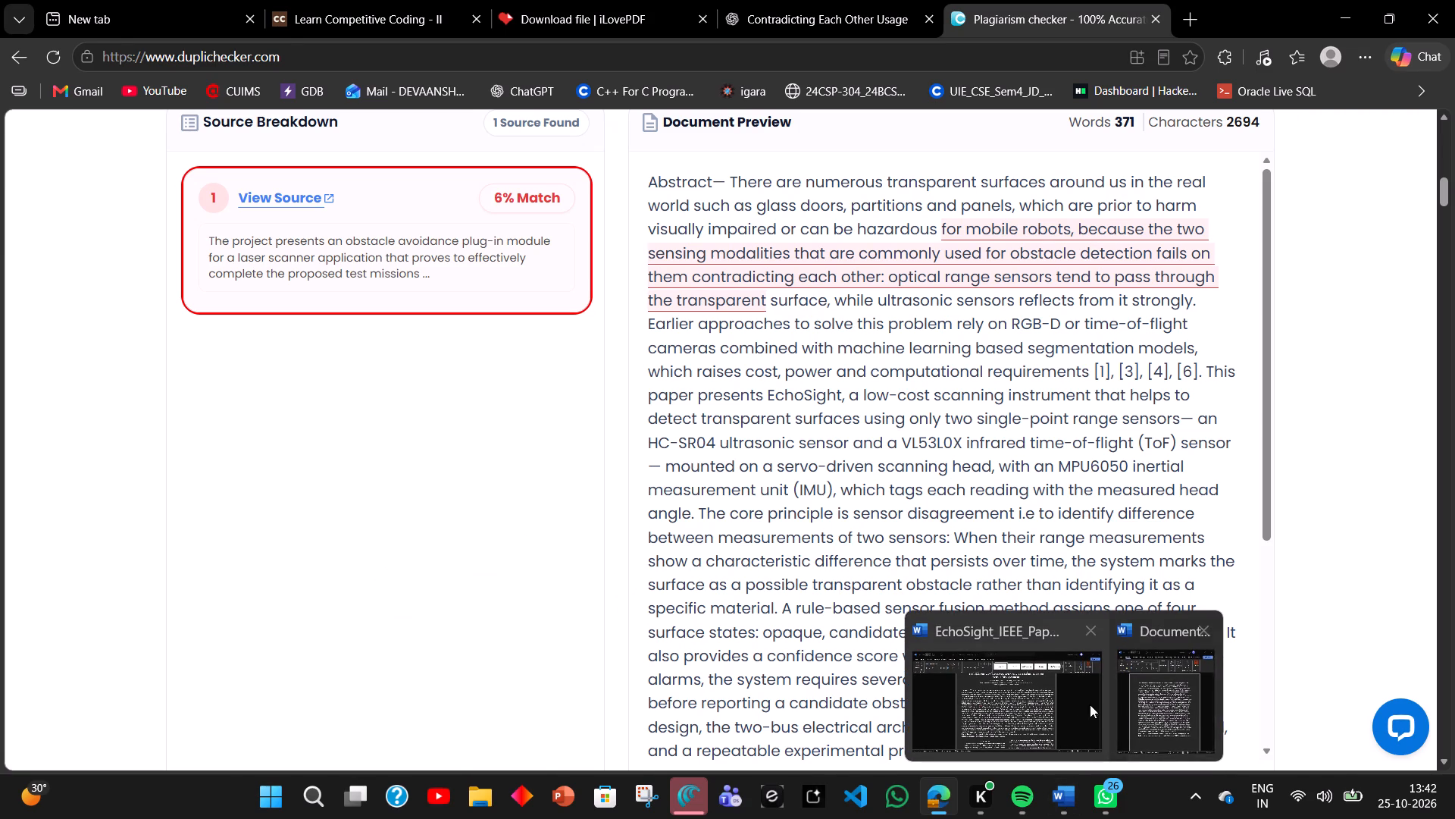
{"action": "left_click", "coordinate": [1057, 700]}
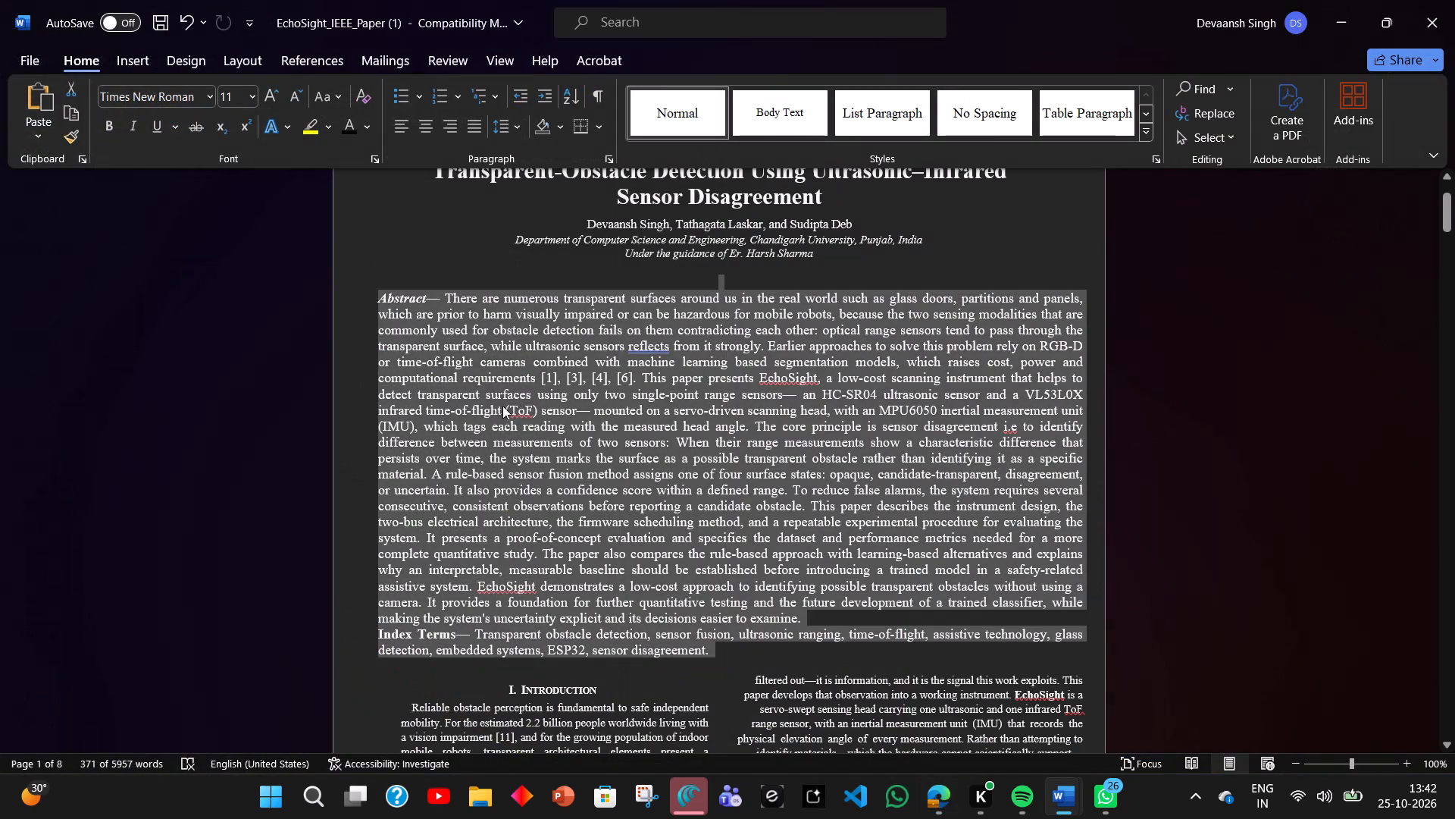
{"action": "left_click", "coordinate": [482, 344]}
{"action": "left_click_drag", "start_coordinate": [482, 344], "coordinate": [450, 292]}
{"action": "key", "text": "ctrl+v"}
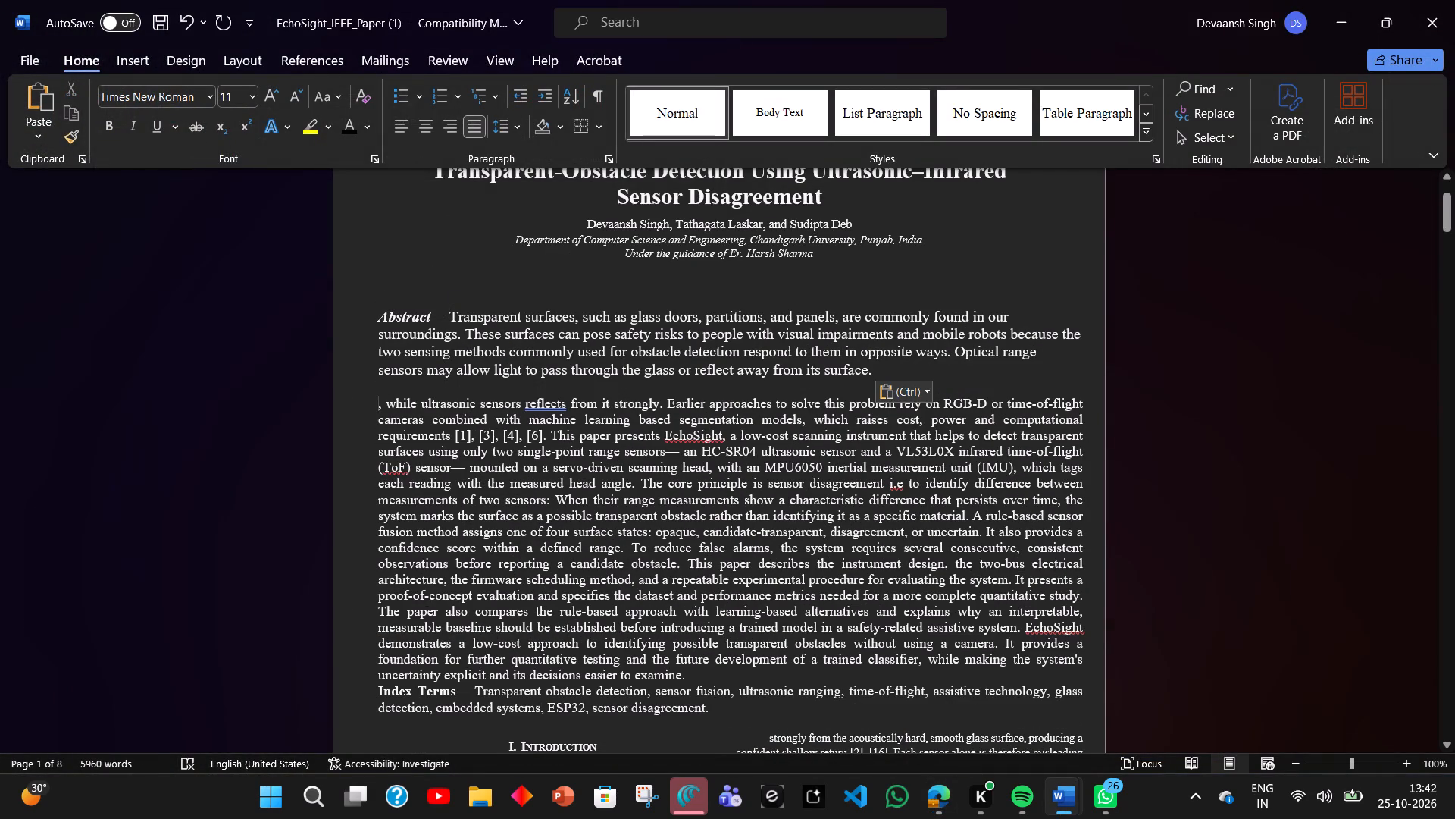
{"action": "key", "text": "BackSpace"}
{"action": "key", "text": "BackSpace"}
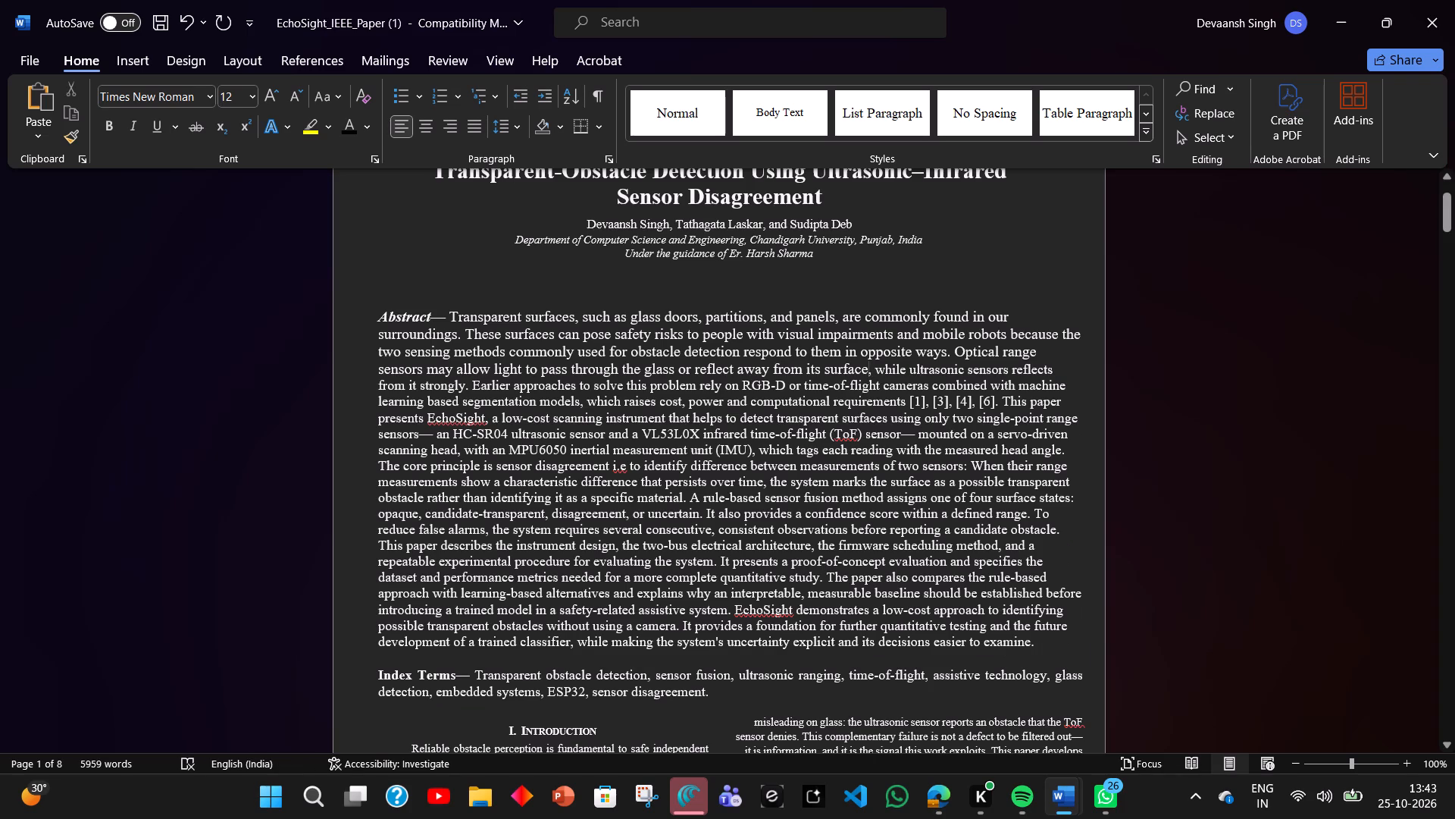
Justify the abstract paragraph and set the newly pasted opening passage to font size 11.
{"action": "left_click_drag", "start_coordinate": [867, 371], "coordinate": [487, 320]}
{"action": "left_click", "coordinate": [474, 123]}
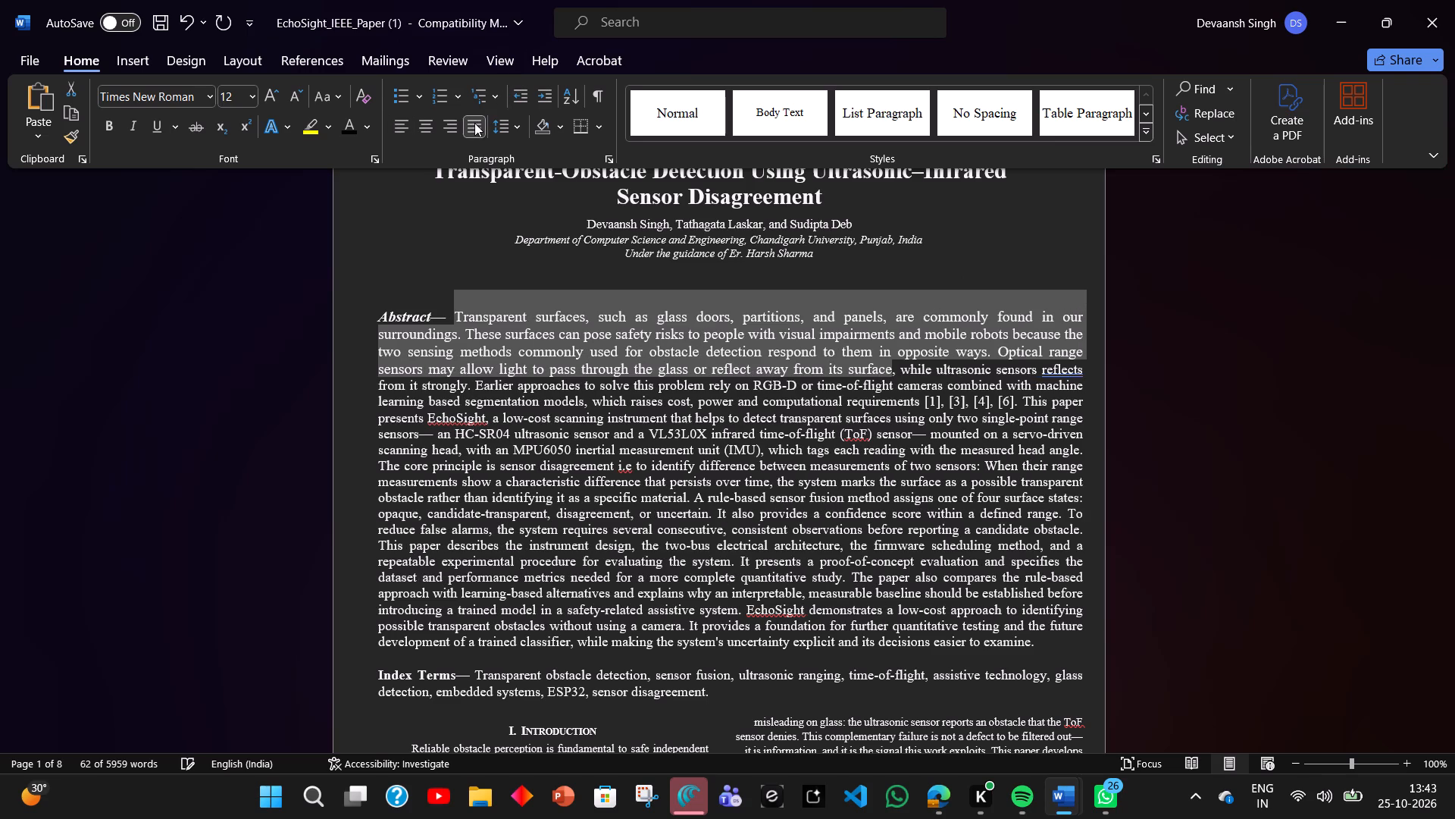
{"action": "left_click", "coordinate": [250, 101]}
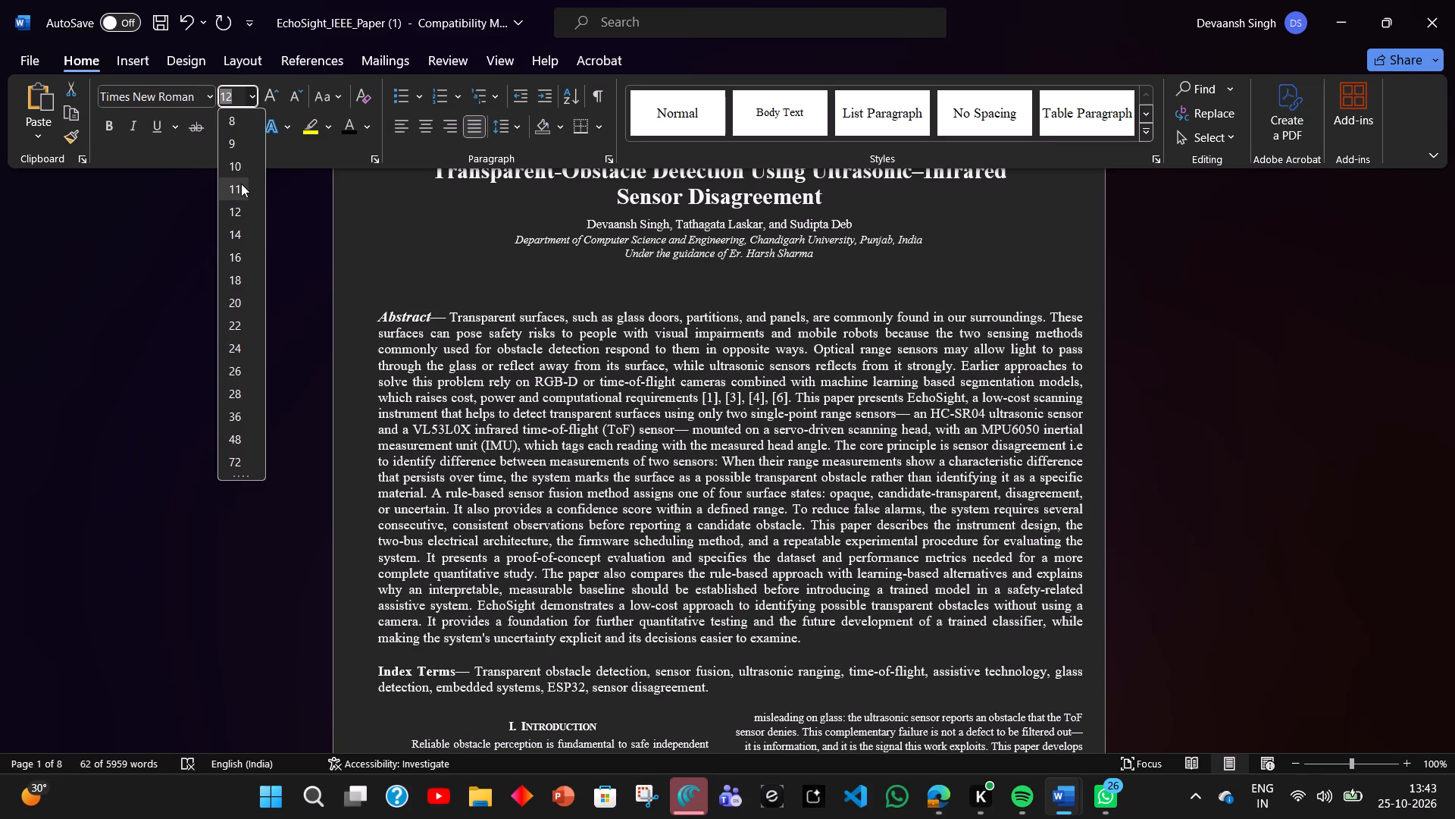
{"action": "left_click", "coordinate": [241, 184]}
{"action": "left_click", "coordinate": [1191, 413]}
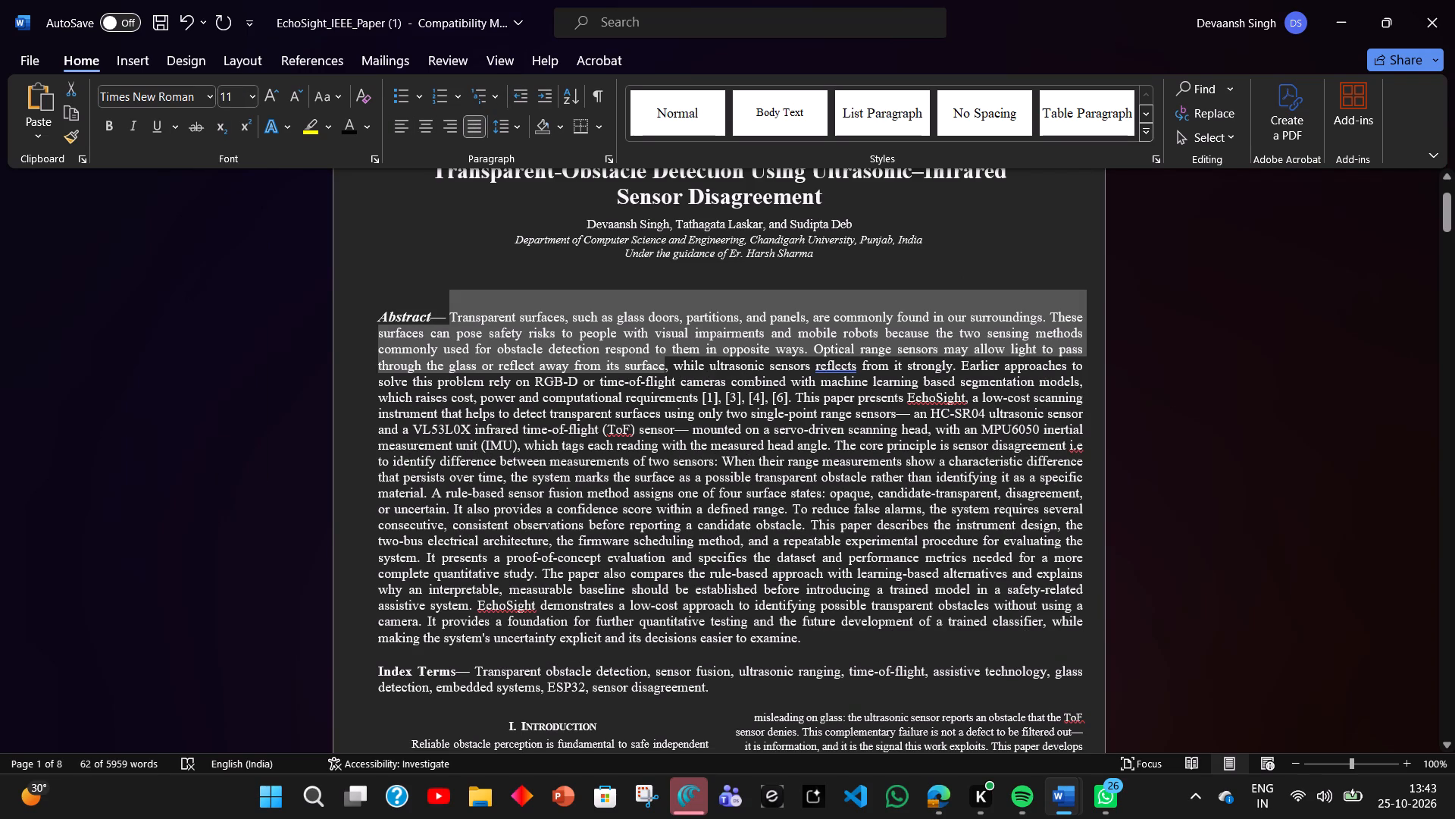
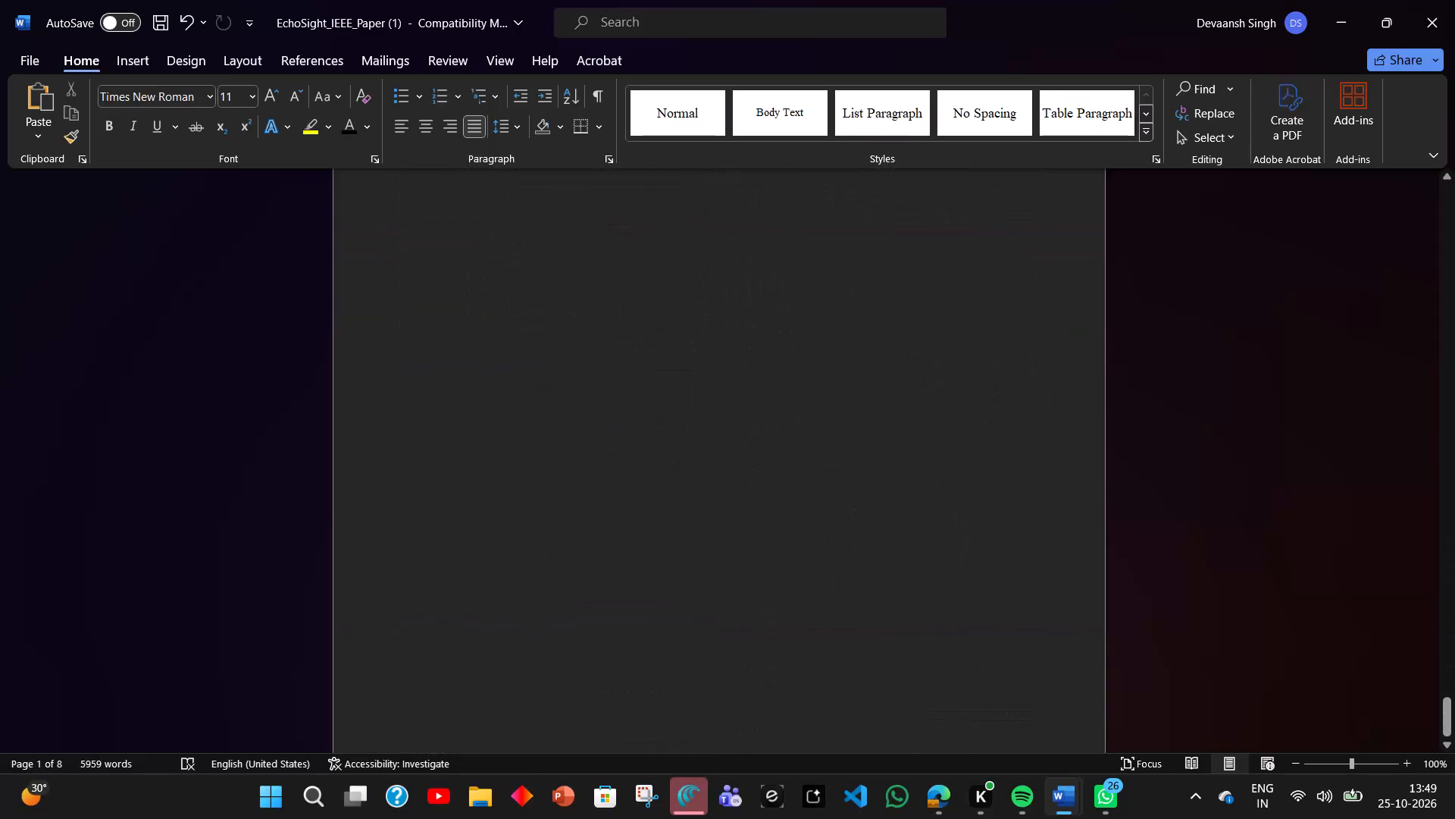
Review the paper's page layout from the later sections back to the abstract, including the column gaps on the Introduction pages.
{"action": "scroll", "coordinate": [681, 350], "scroll_direction": "up", "scroll_amount": 16}
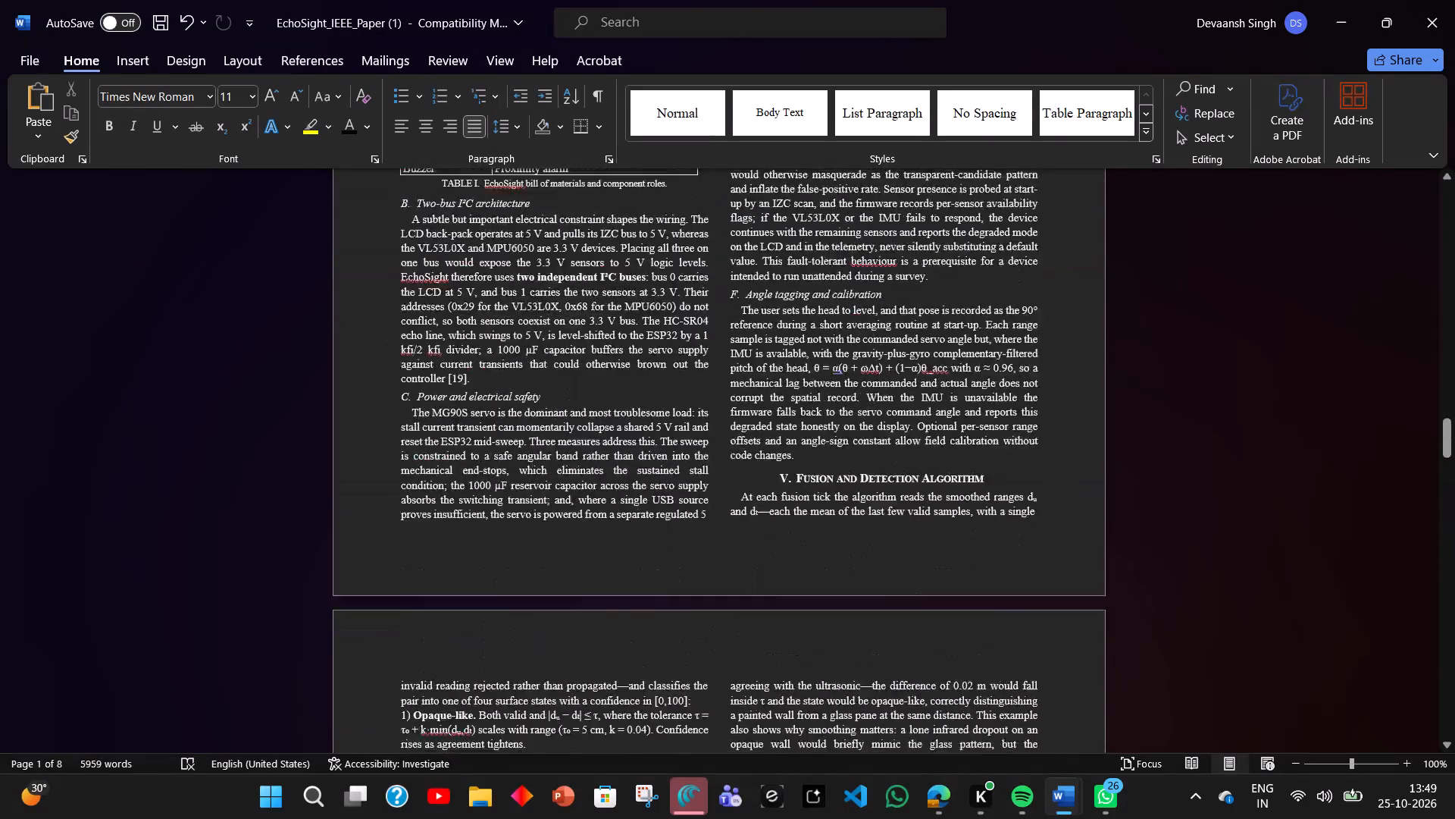
{"action": "scroll", "coordinate": [681, 350], "scroll_direction": "up", "scroll_amount": 13}
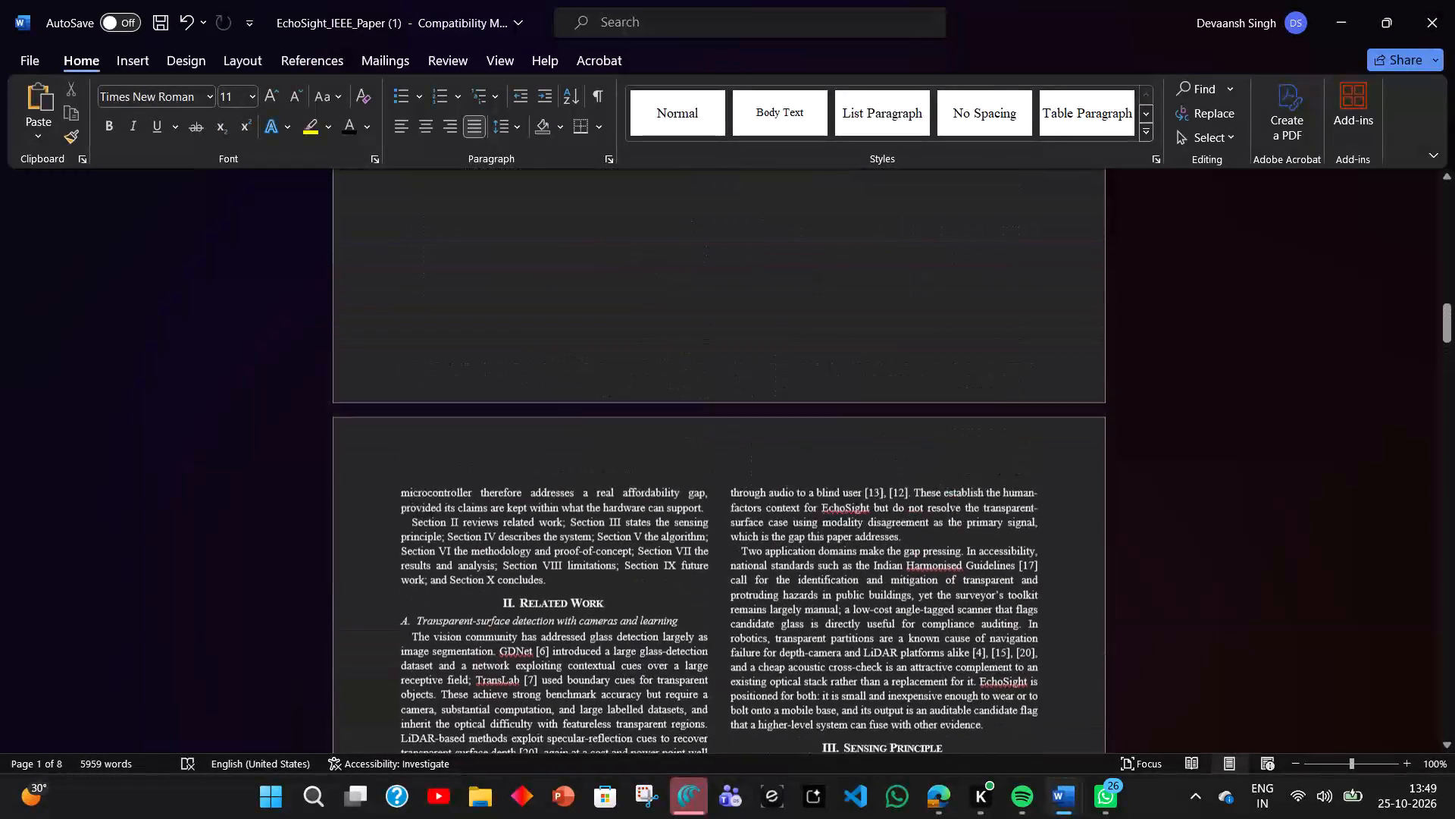
{"action": "scroll", "coordinate": [681, 350], "scroll_direction": "up", "scroll_amount": 4}
{"action": "scroll", "coordinate": [681, 350], "scroll_direction": "left", "scroll_amount": 1}
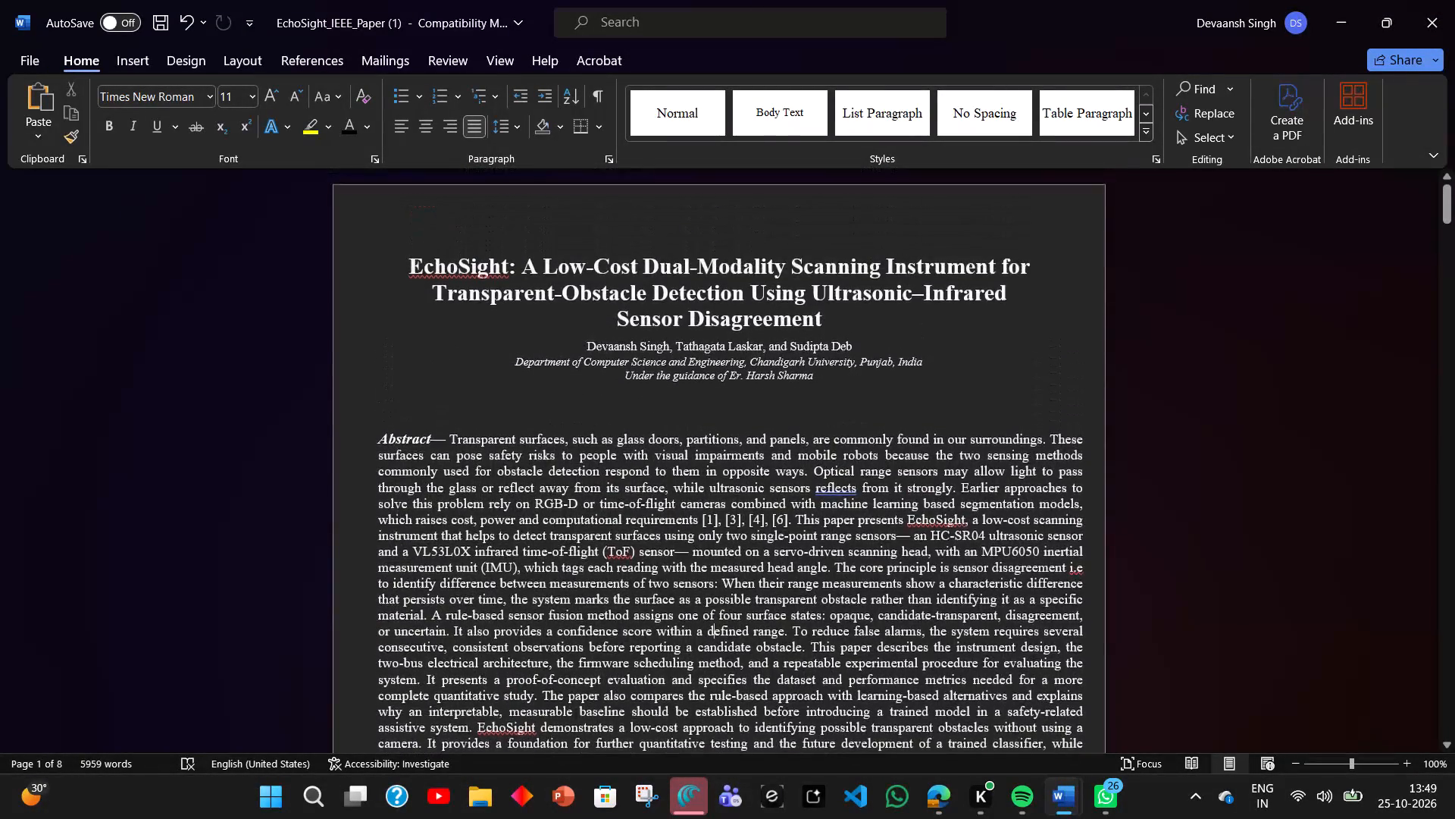
{"action": "scroll", "coordinate": [681, 350], "scroll_direction": "left", "scroll_amount": 1}
{"action": "scroll", "coordinate": [695, 384], "scroll_direction": "up", "scroll_amount": 4}
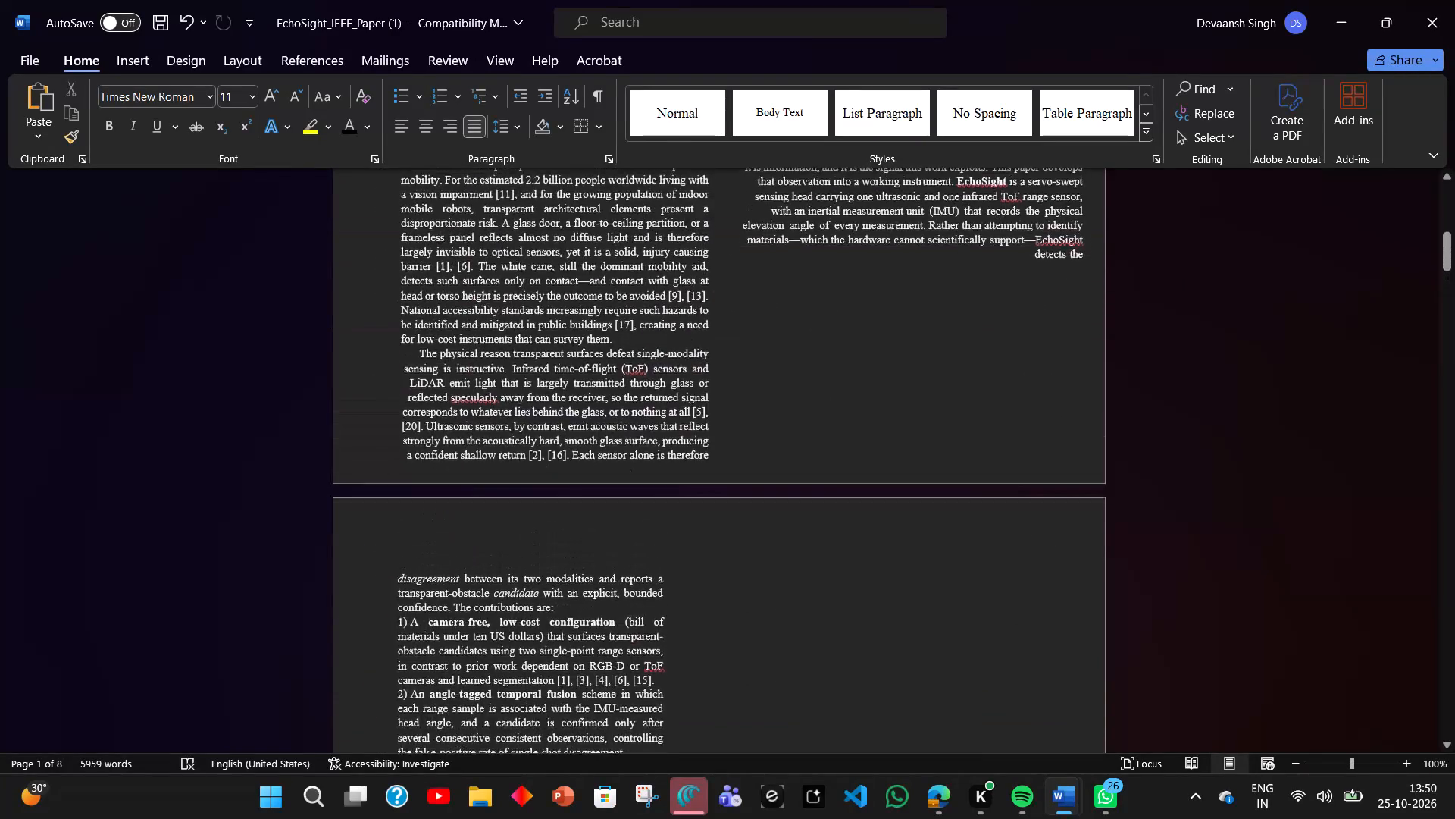
{"action": "scroll", "coordinate": [695, 384], "scroll_direction": "down", "scroll_amount": 2}
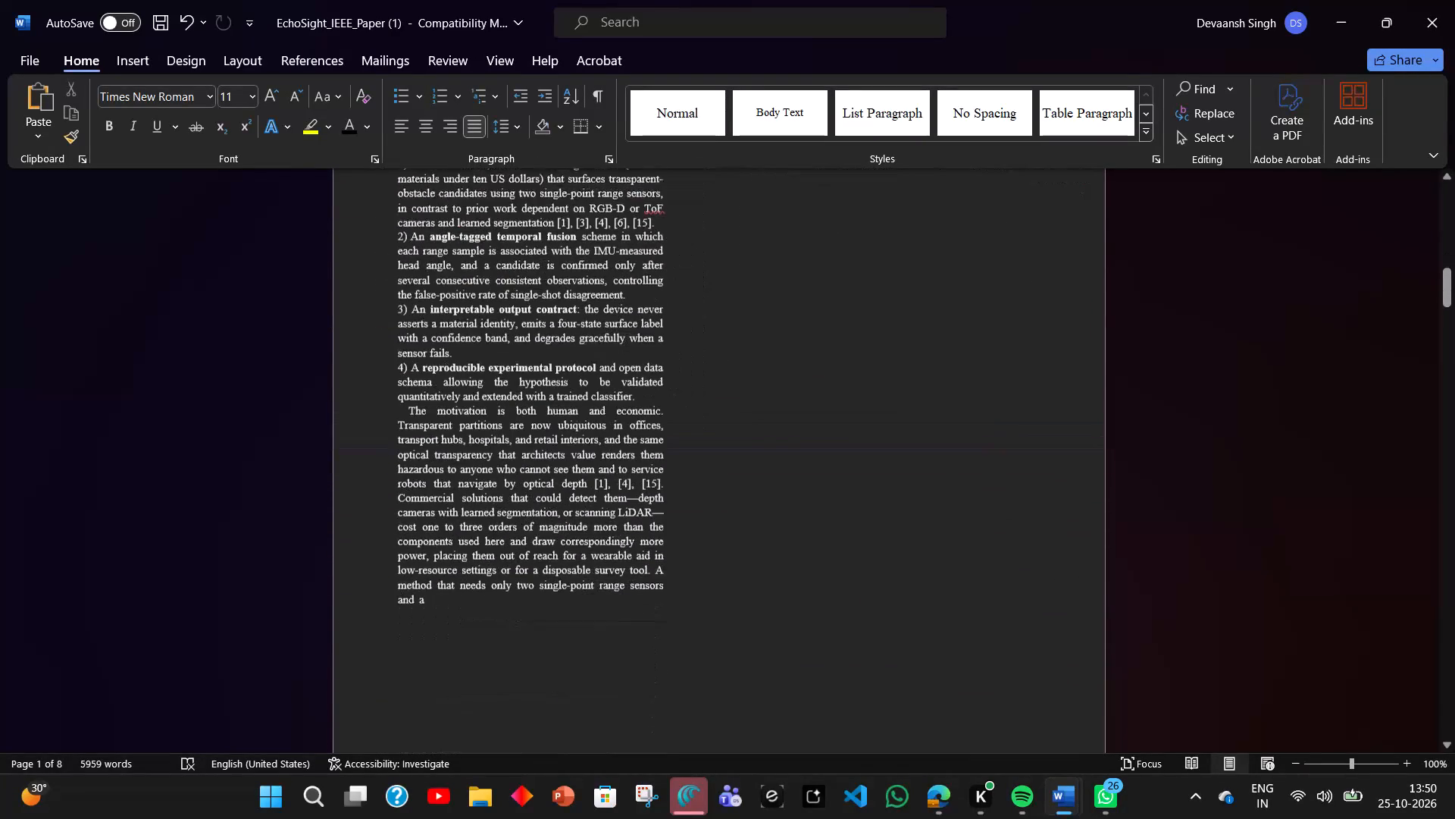
{"action": "scroll", "coordinate": [695, 384], "scroll_direction": "up", "scroll_amount": 1}
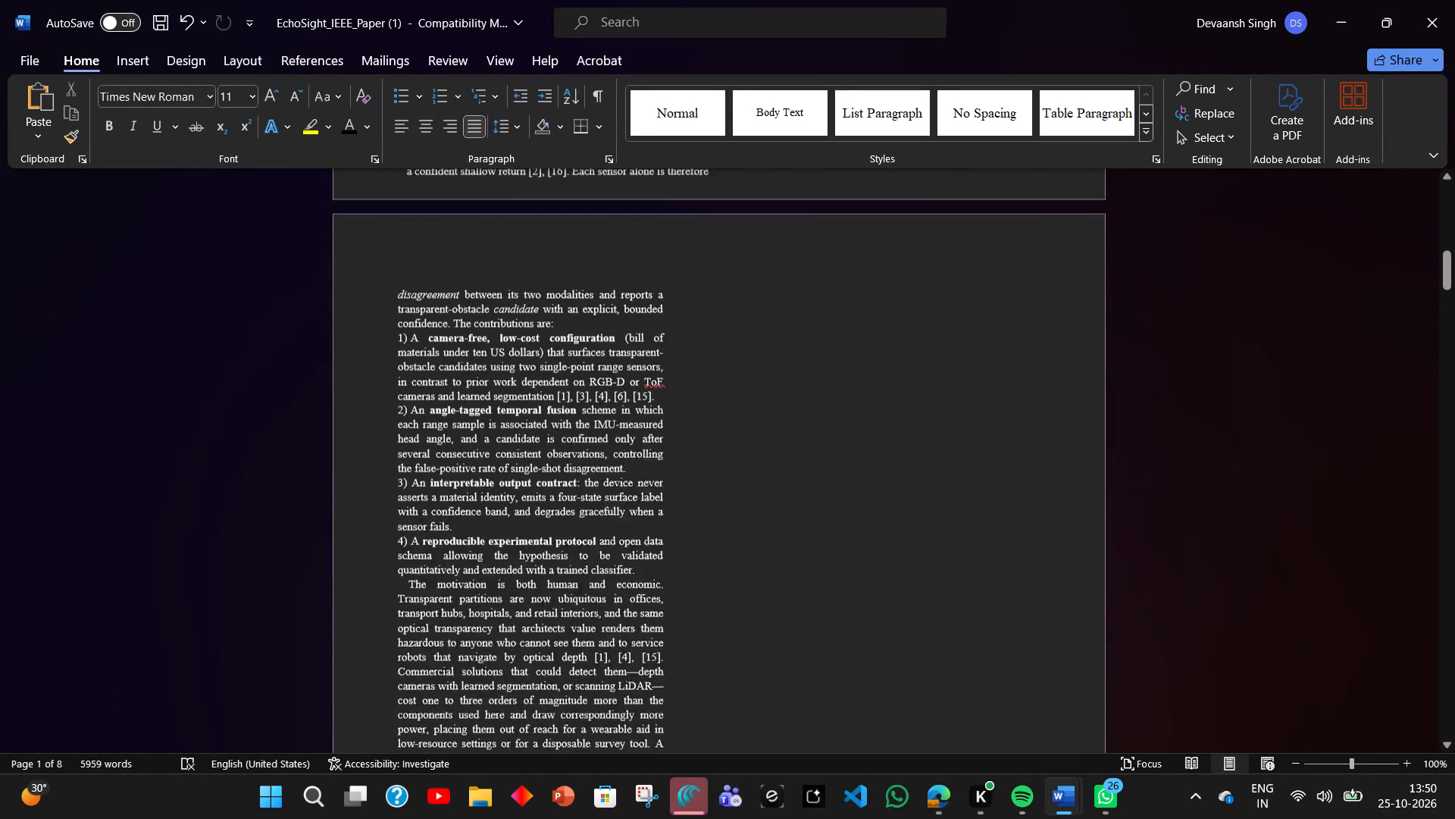
{"action": "scroll", "coordinate": [695, 384], "scroll_direction": "up", "scroll_amount": 5}
{"action": "scroll", "coordinate": [695, 384], "scroll_direction": "left", "scroll_amount": 3}
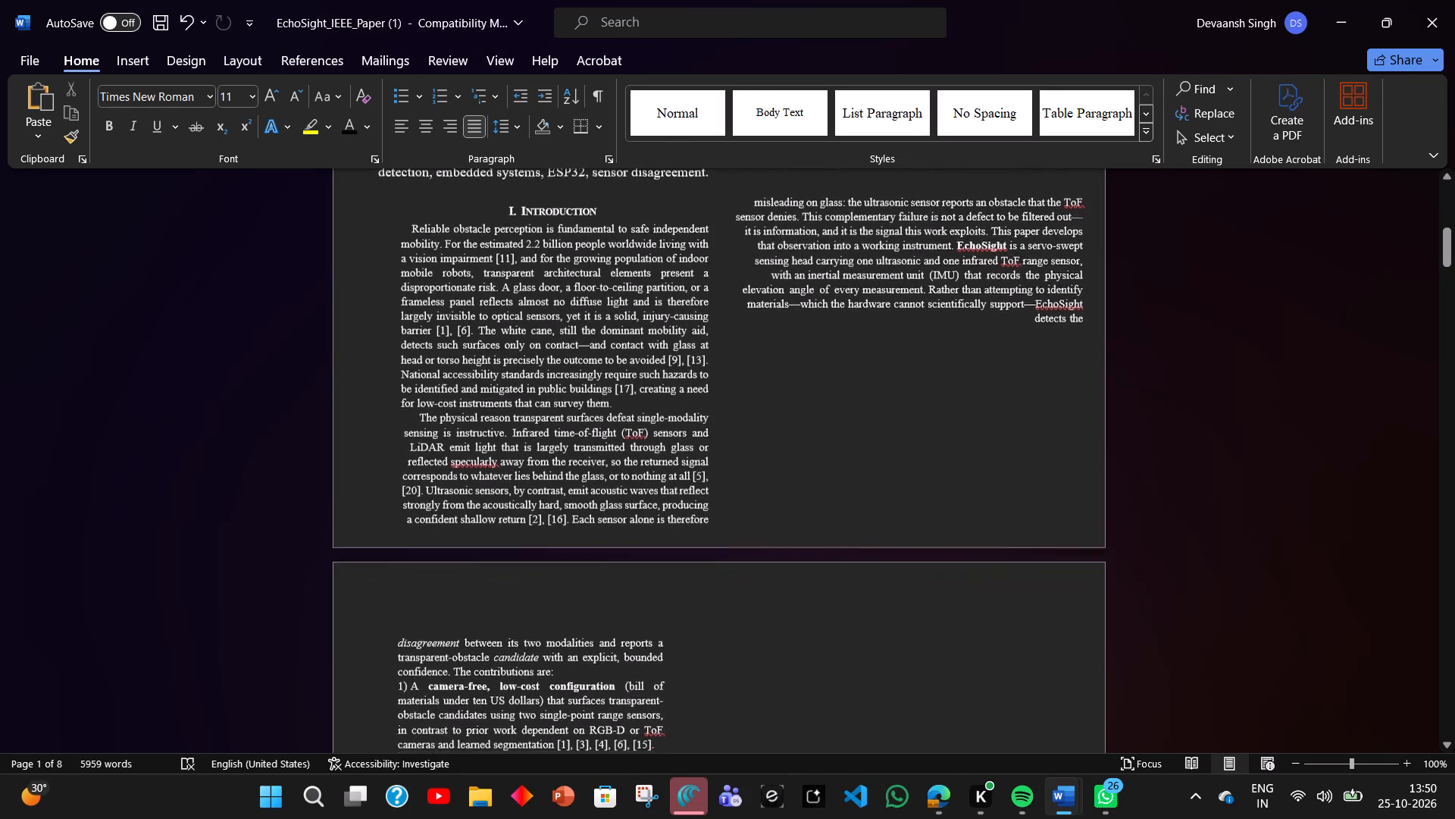
{"action": "scroll", "coordinate": [695, 384], "scroll_direction": "left", "scroll_amount": 1}
{"action": "scroll", "coordinate": [695, 384], "scroll_direction": "down", "scroll_amount": 4}
{"action": "scroll", "coordinate": [695, 384], "scroll_direction": "up", "scroll_amount": 4}
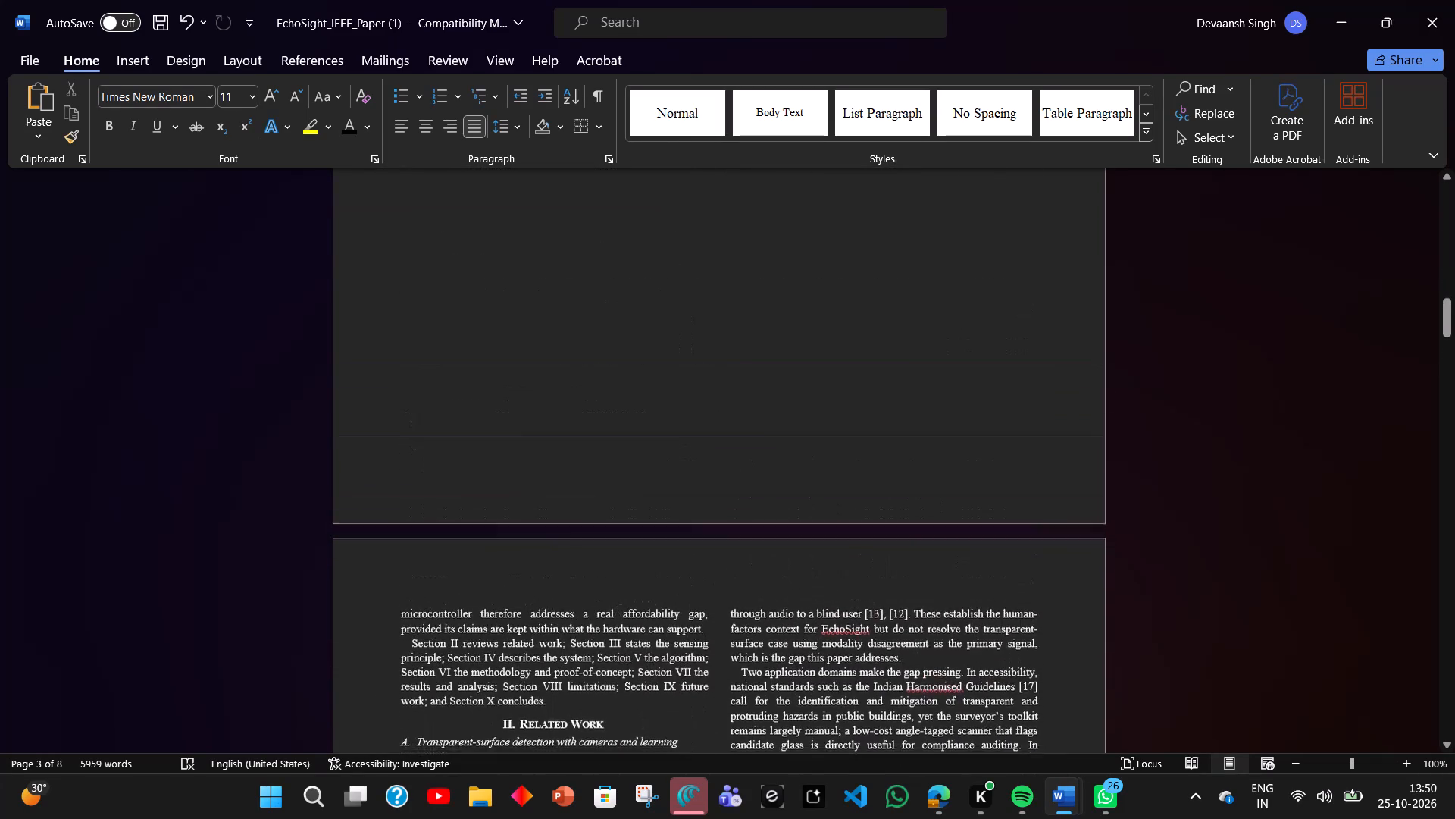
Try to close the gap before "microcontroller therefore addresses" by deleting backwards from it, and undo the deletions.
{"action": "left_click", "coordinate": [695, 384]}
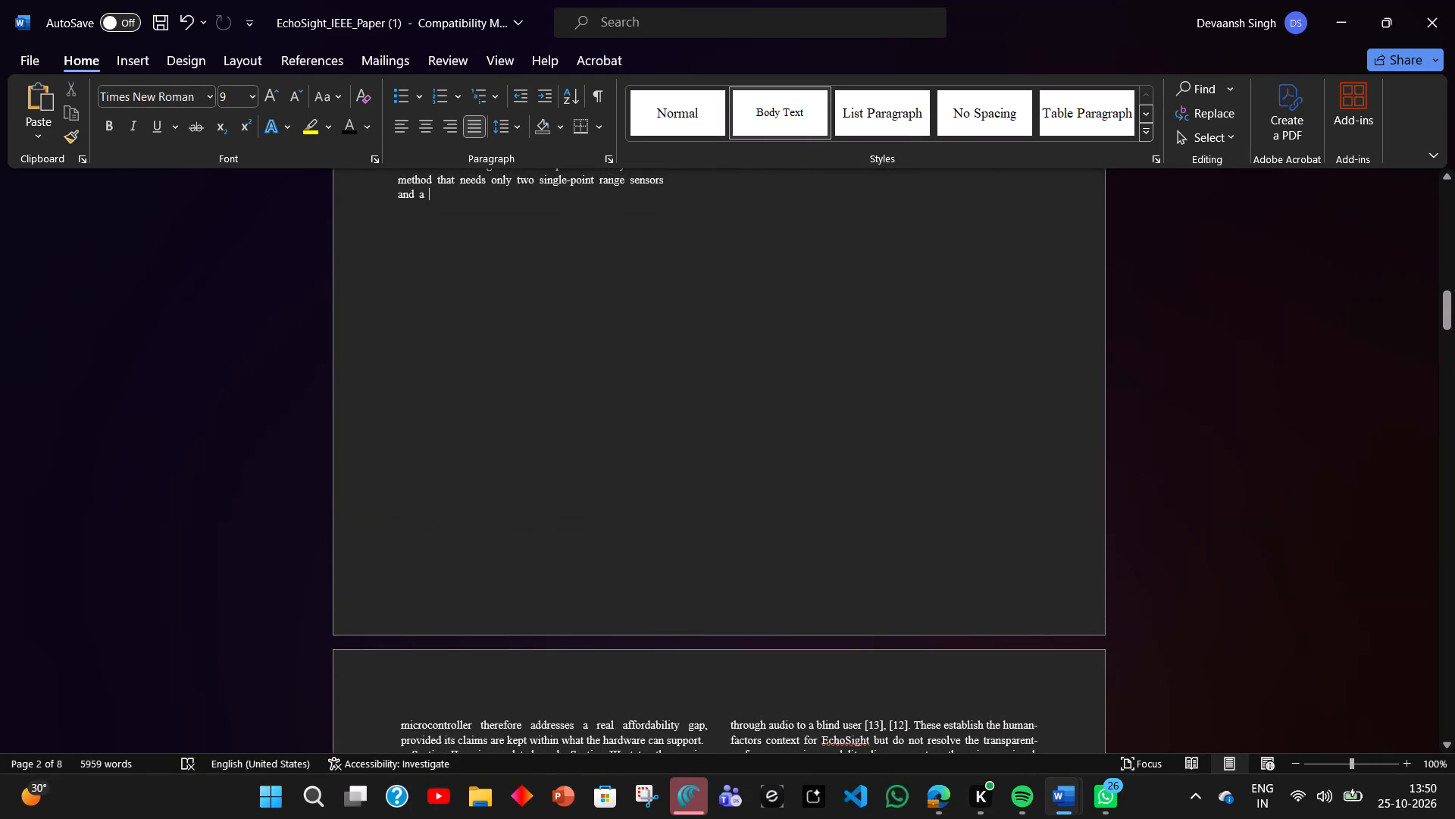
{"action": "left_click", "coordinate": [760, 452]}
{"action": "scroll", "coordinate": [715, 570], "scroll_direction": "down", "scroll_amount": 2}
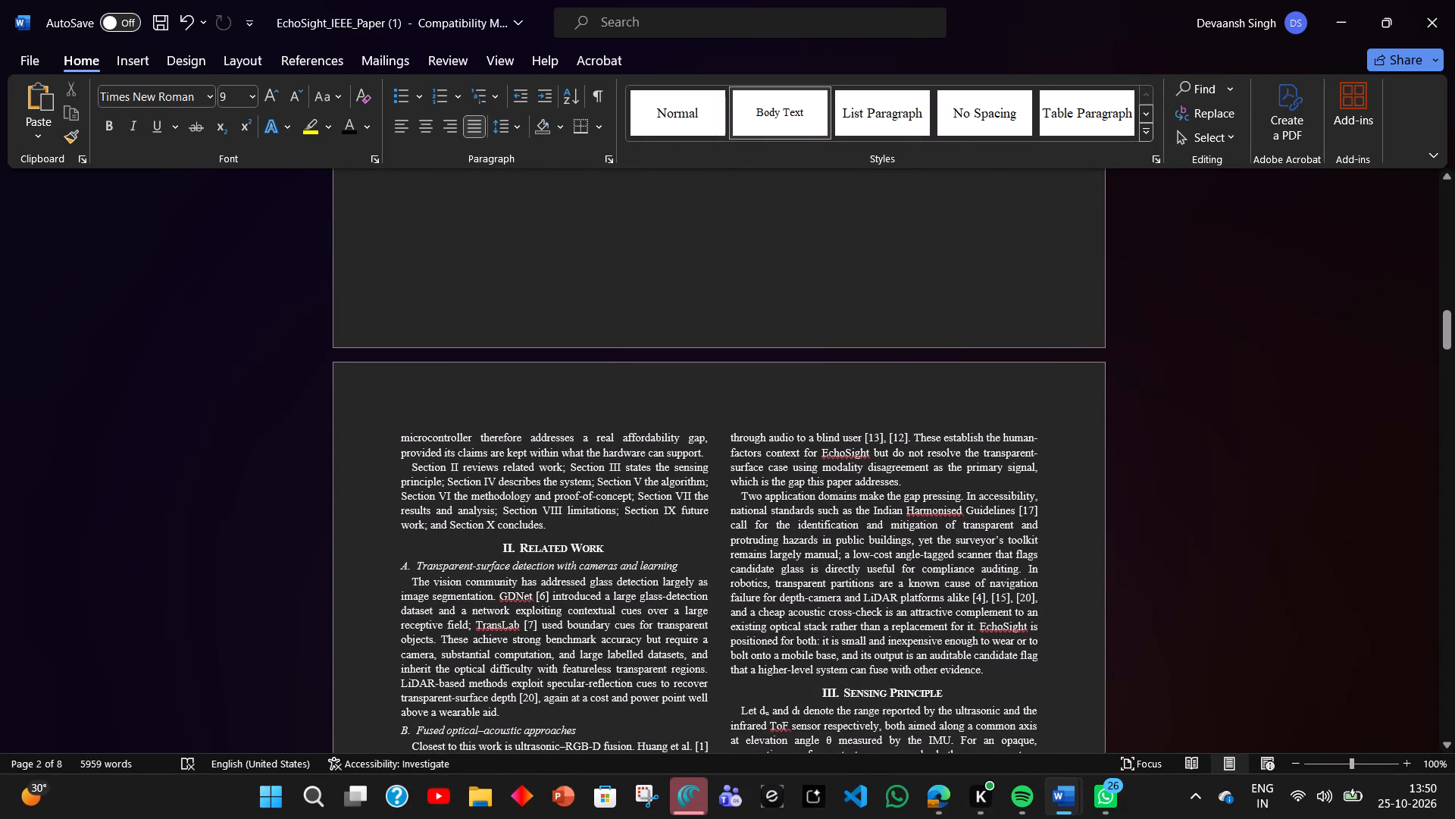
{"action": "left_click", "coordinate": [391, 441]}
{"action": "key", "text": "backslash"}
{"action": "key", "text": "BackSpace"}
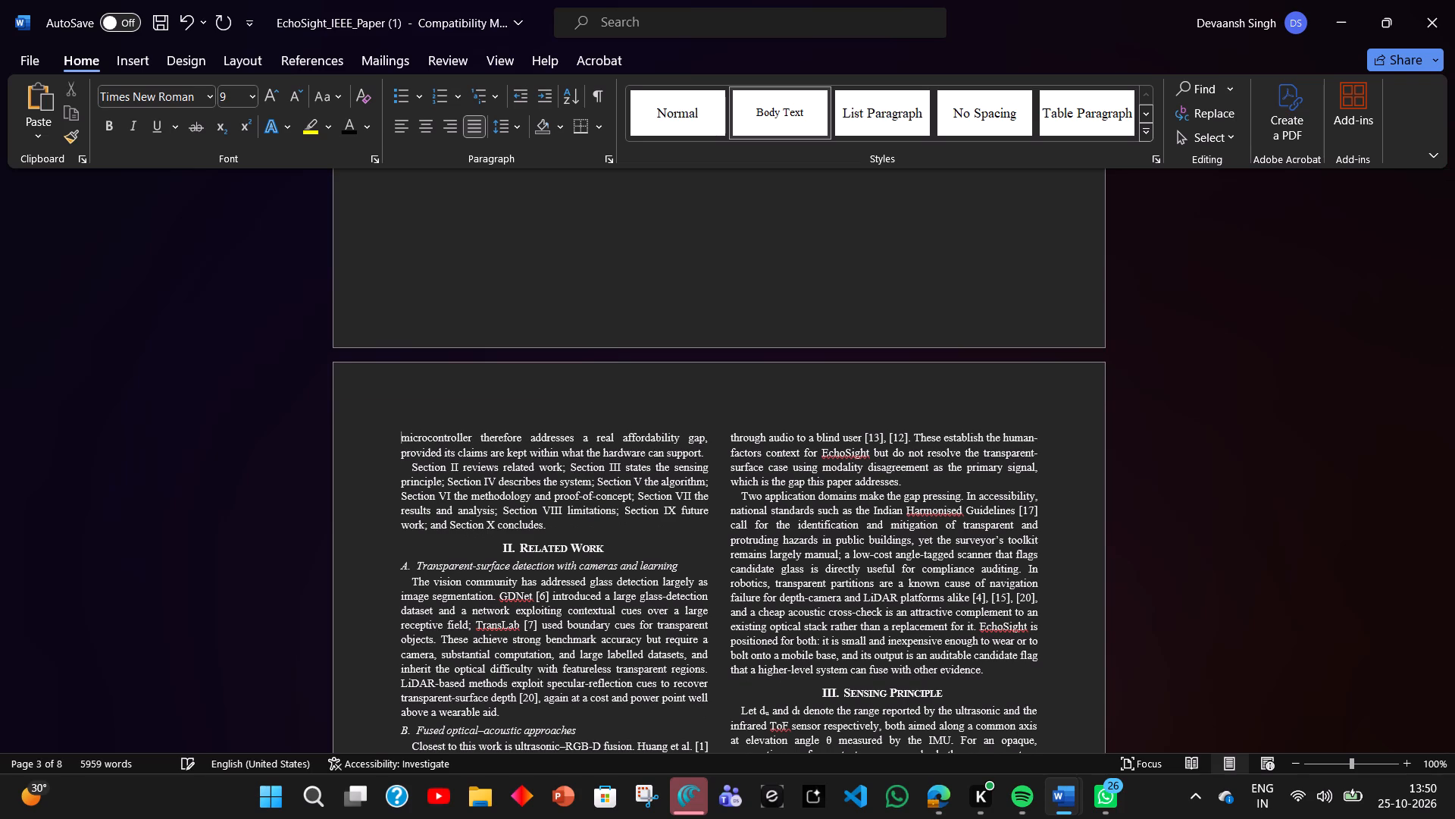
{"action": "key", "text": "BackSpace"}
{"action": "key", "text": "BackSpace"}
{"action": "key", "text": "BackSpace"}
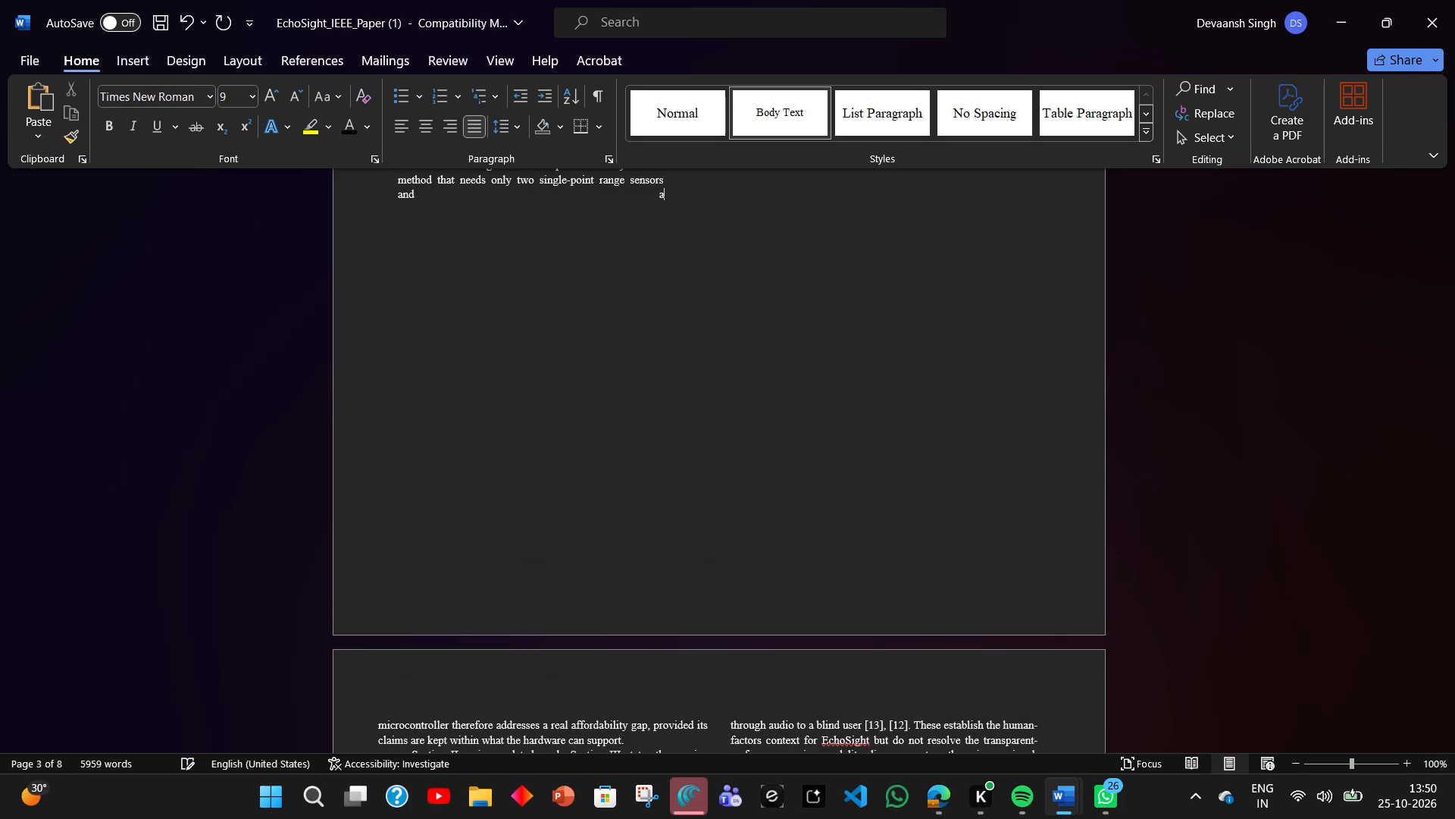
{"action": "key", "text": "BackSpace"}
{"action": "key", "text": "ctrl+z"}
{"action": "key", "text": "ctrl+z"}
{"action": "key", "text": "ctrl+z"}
Copy the paper's Abstract and Index Terms, paste them over the selected text in Document1, and add a new line below.
{"action": "scroll", "coordinate": [391, 441], "scroll_direction": "down", "scroll_amount": 1}
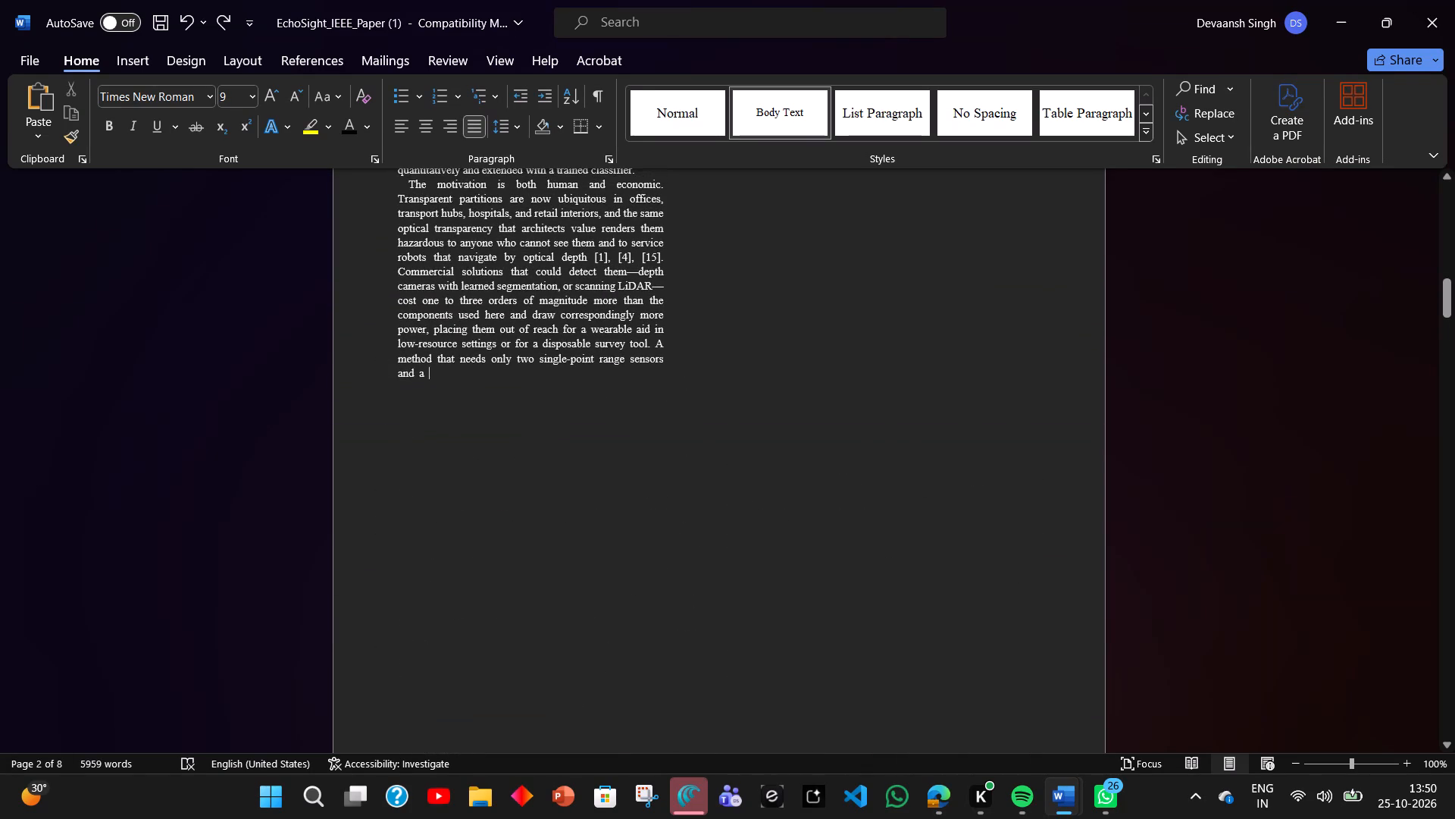
{"action": "left_click", "coordinate": [1056, 467]}
{"action": "scroll", "coordinate": [1056, 467], "scroll_direction": "up", "scroll_amount": 3}
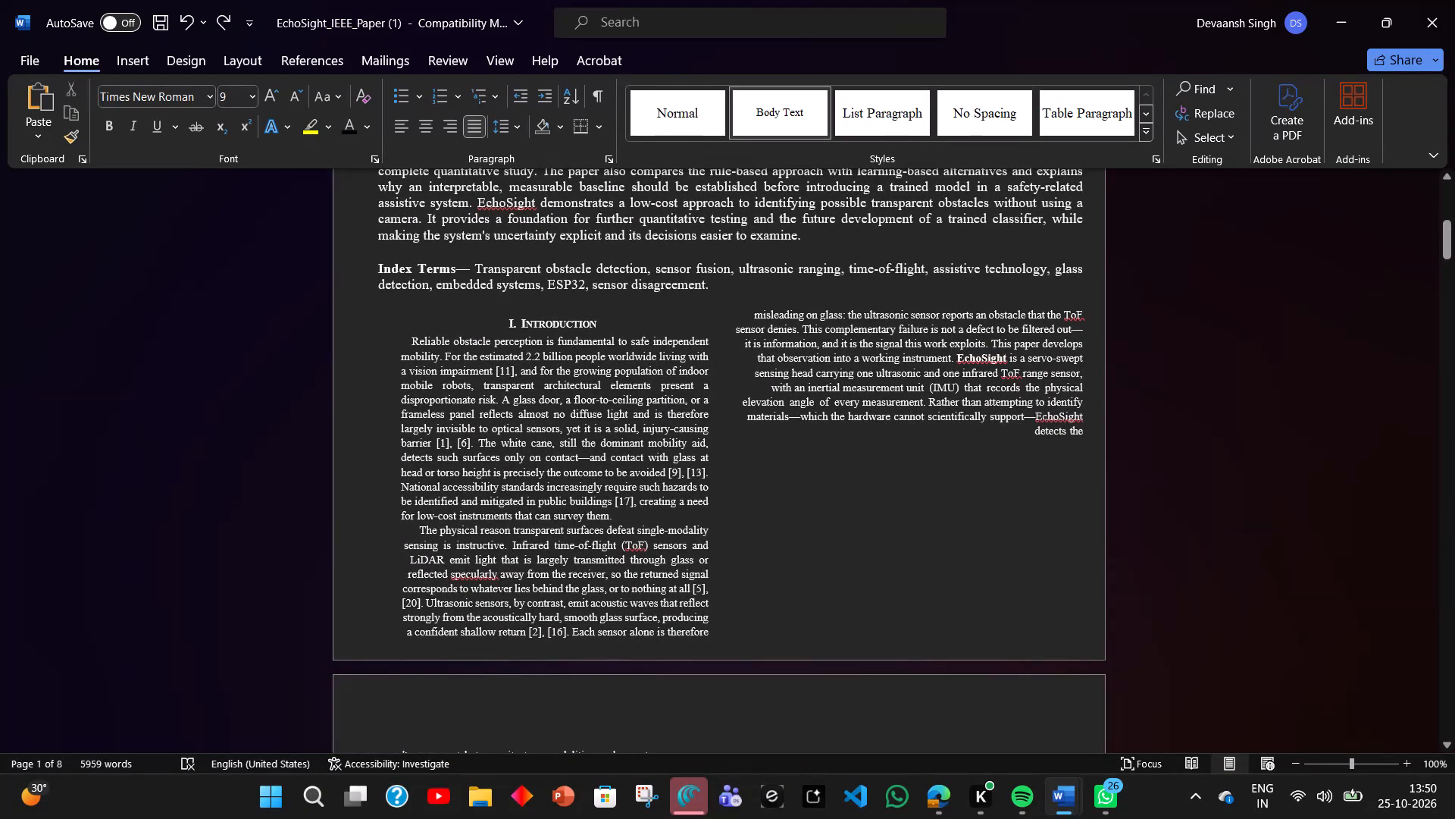
{"action": "scroll", "coordinate": [980, 460], "scroll_direction": "up", "scroll_amount": 5}
{"action": "scroll", "coordinate": [980, 460], "scroll_direction": "down", "scroll_amount": 1}
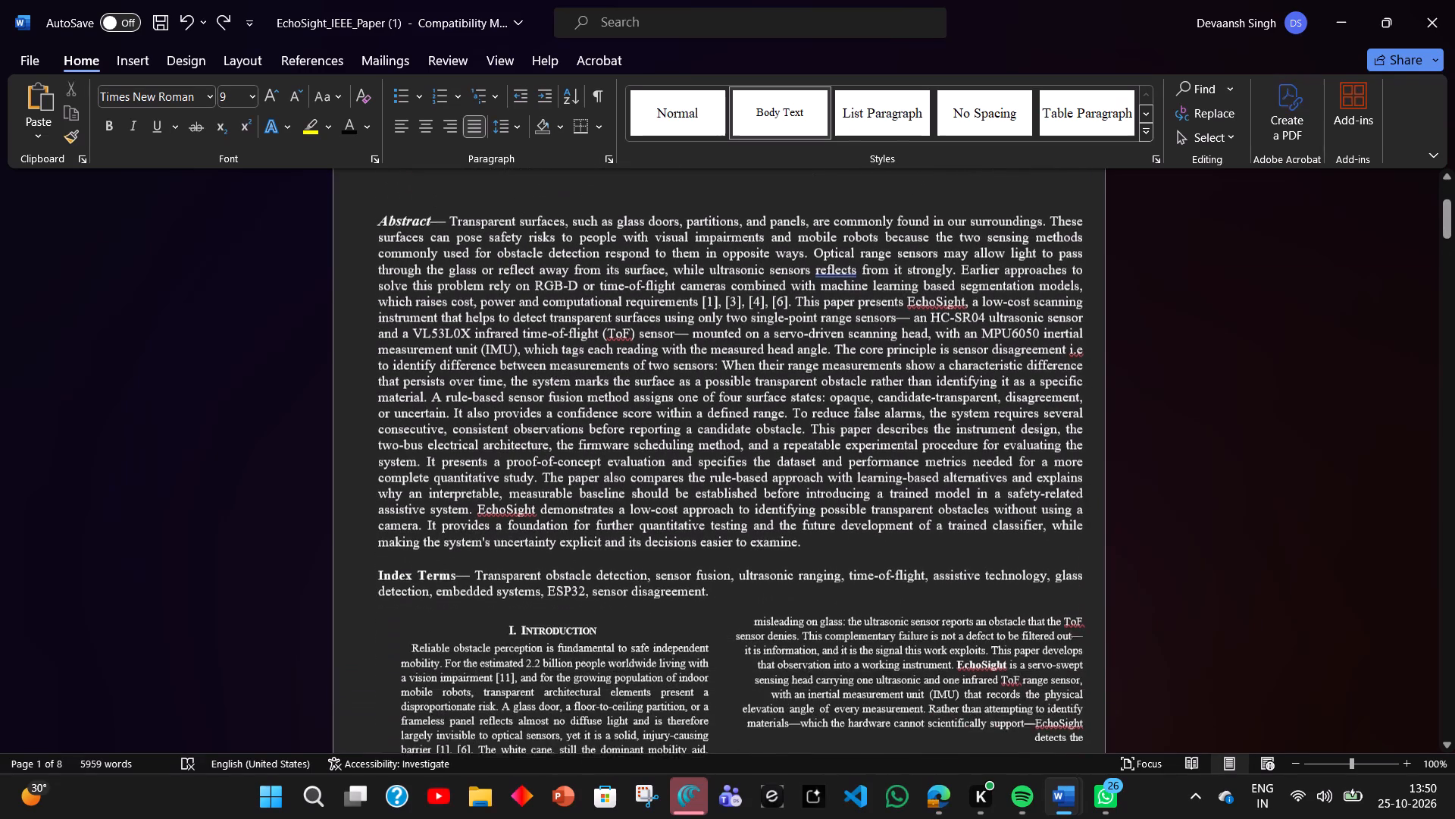
{"action": "scroll", "coordinate": [980, 460], "scroll_direction": "down", "scroll_amount": 1}
{"action": "scroll", "coordinate": [801, 428], "scroll_direction": "up", "scroll_amount": 2}
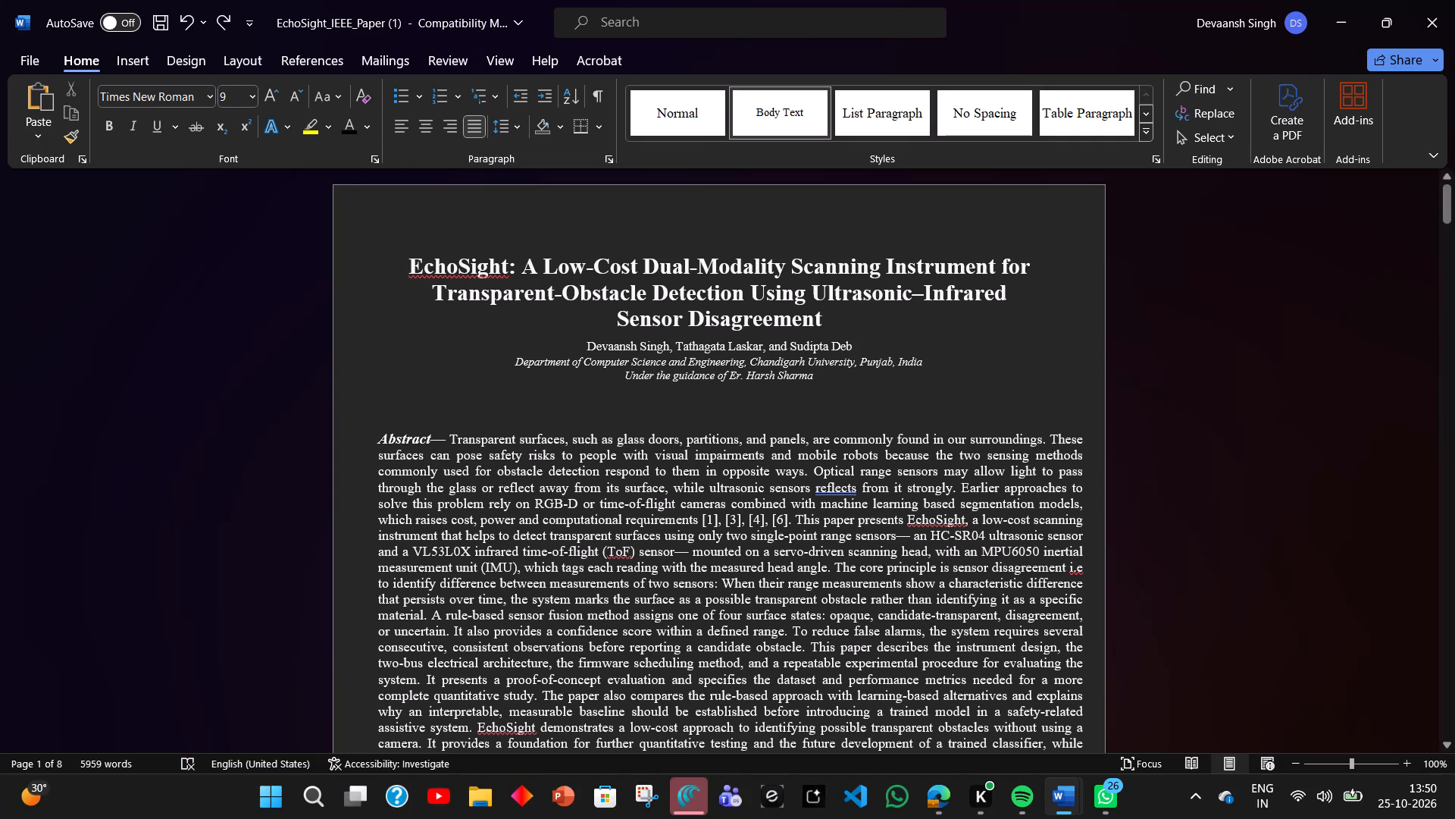
{"action": "left_click_drag", "start_coordinate": [377, 434], "coordinate": [872, 654]}
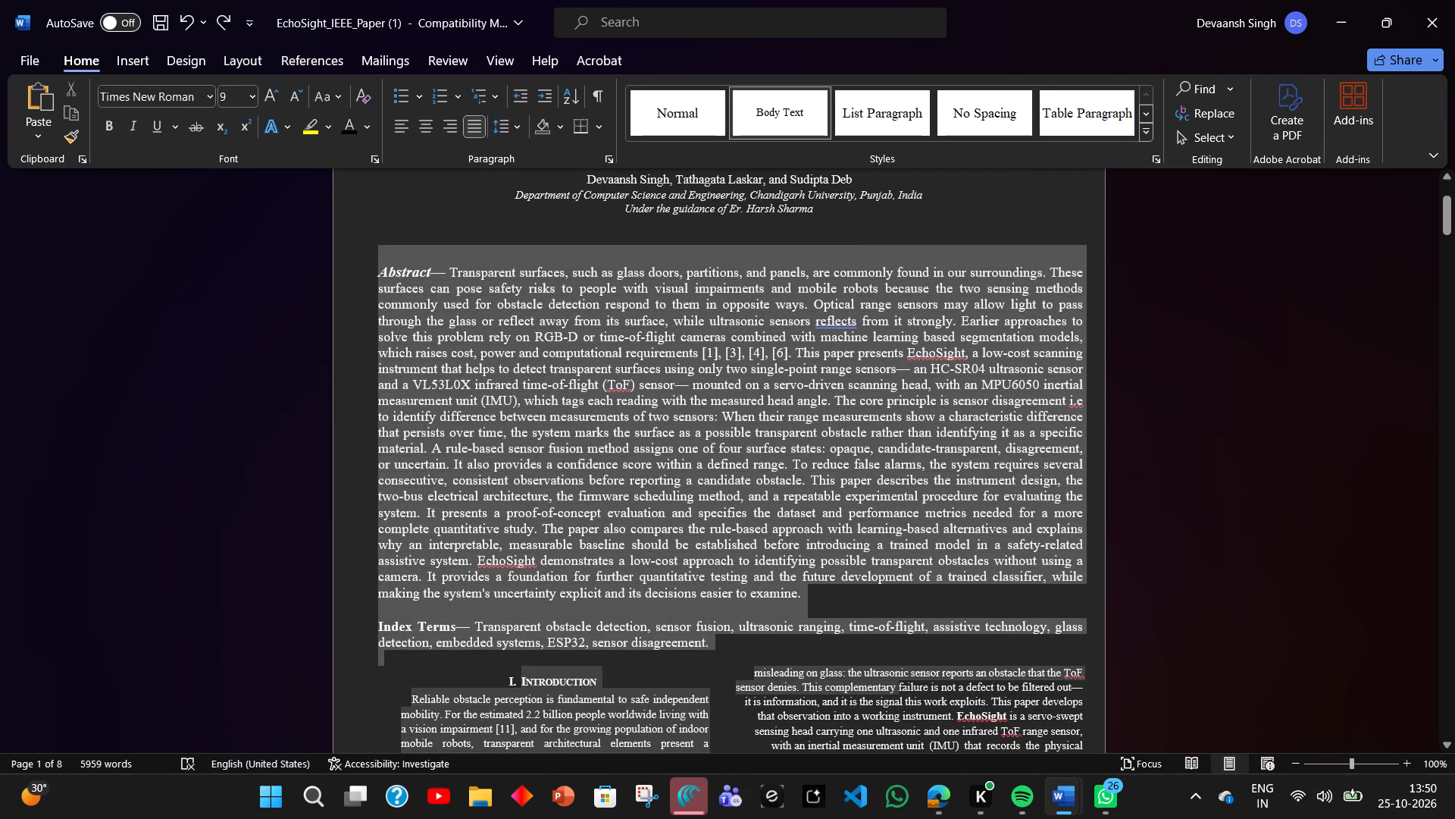
{"action": "left_click_drag", "start_coordinate": [872, 654], "coordinate": [821, 636]}
{"action": "key", "text": "ctrl+c"}
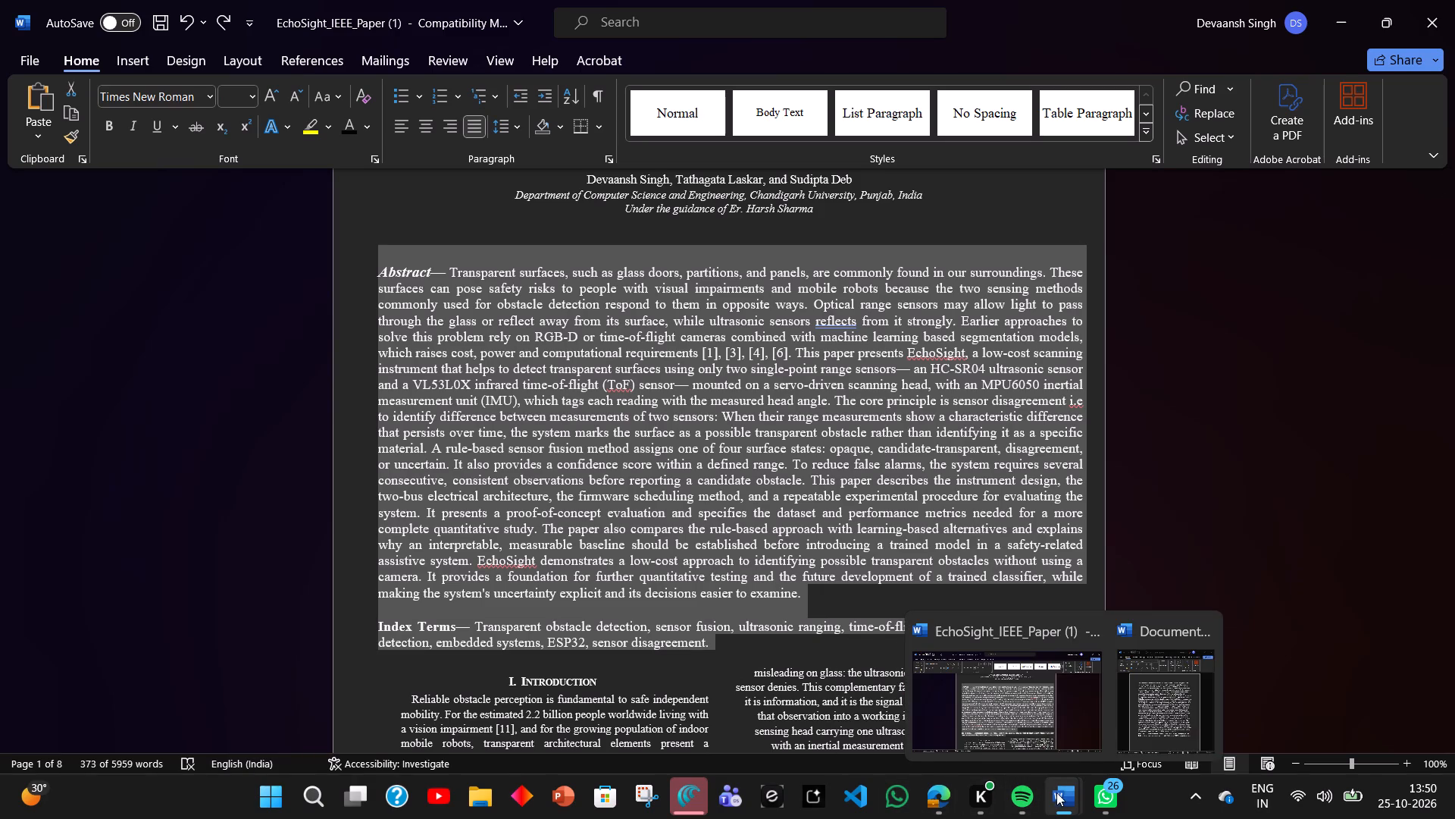
{"action": "left_click", "coordinate": [1128, 709]}
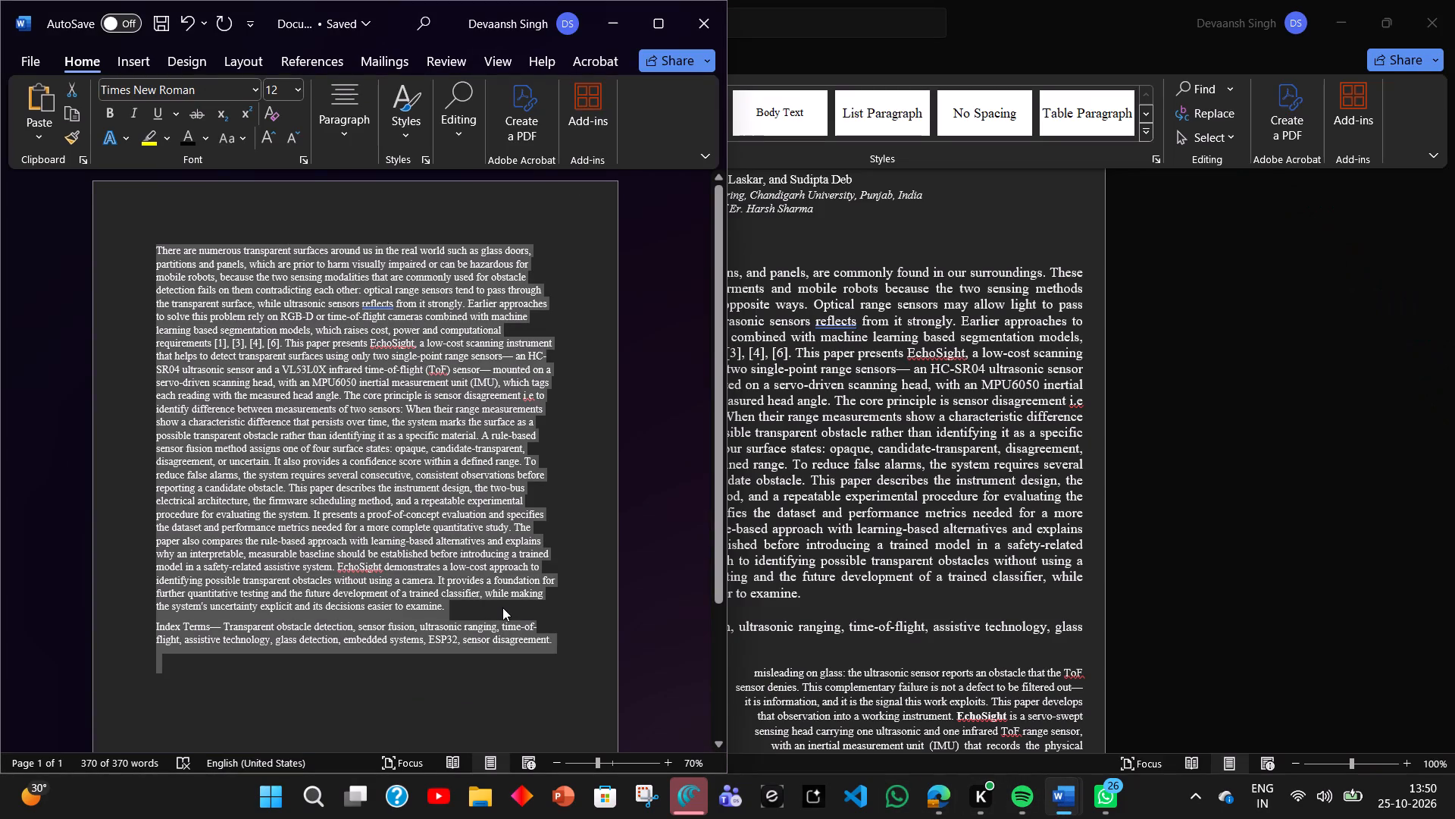
{"action": "key", "text": "ctrl+v"}
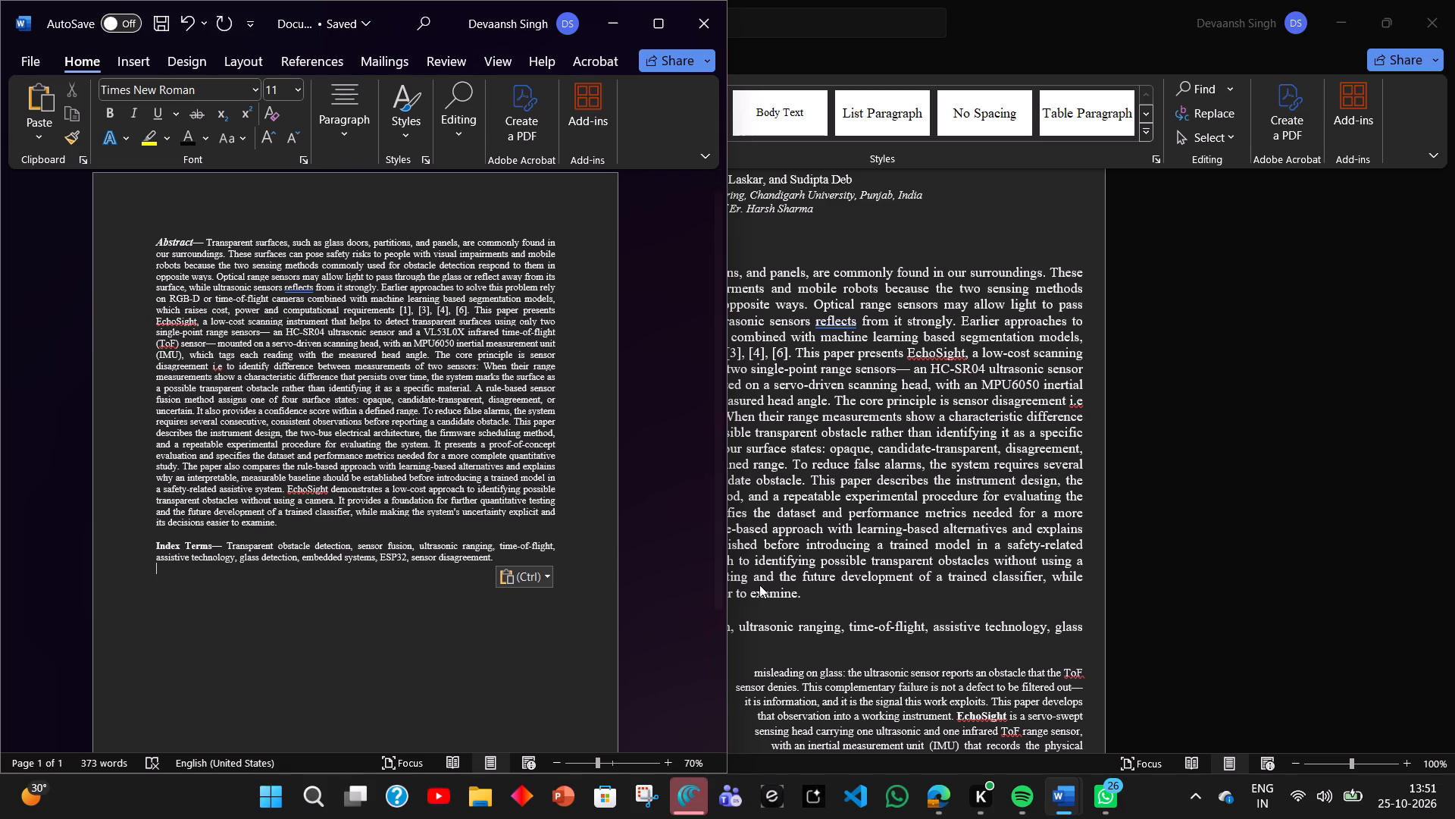
{"action": "scroll", "coordinate": [759, 585], "scroll_direction": "down", "scroll_amount": 1}
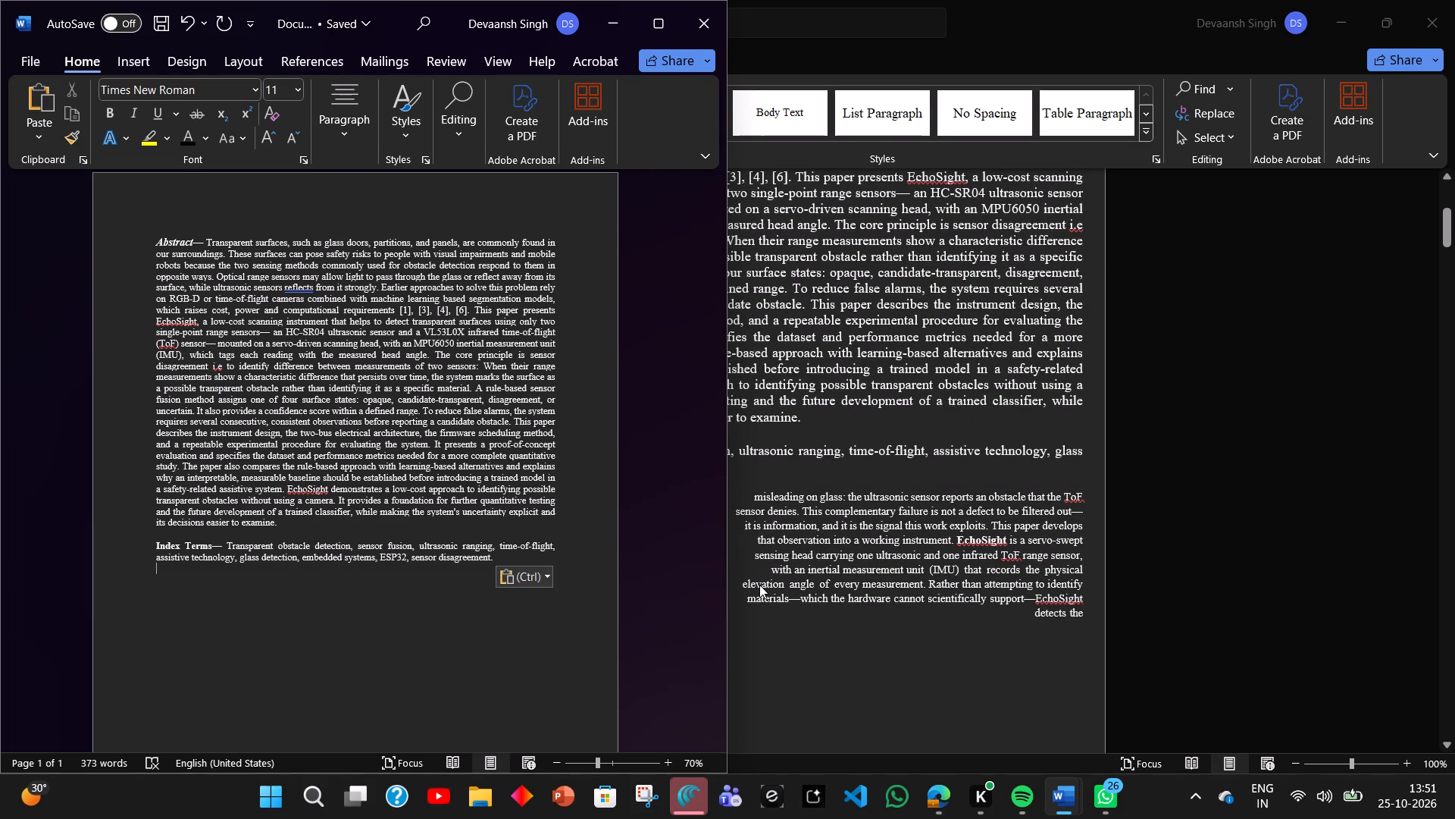
{"action": "key", "text": "Return"}
Close EchoSight_IEEE_Paper (1) without saving its changes and reopen it from the recent documents.
{"action": "left_click", "coordinate": [1217, 460]}
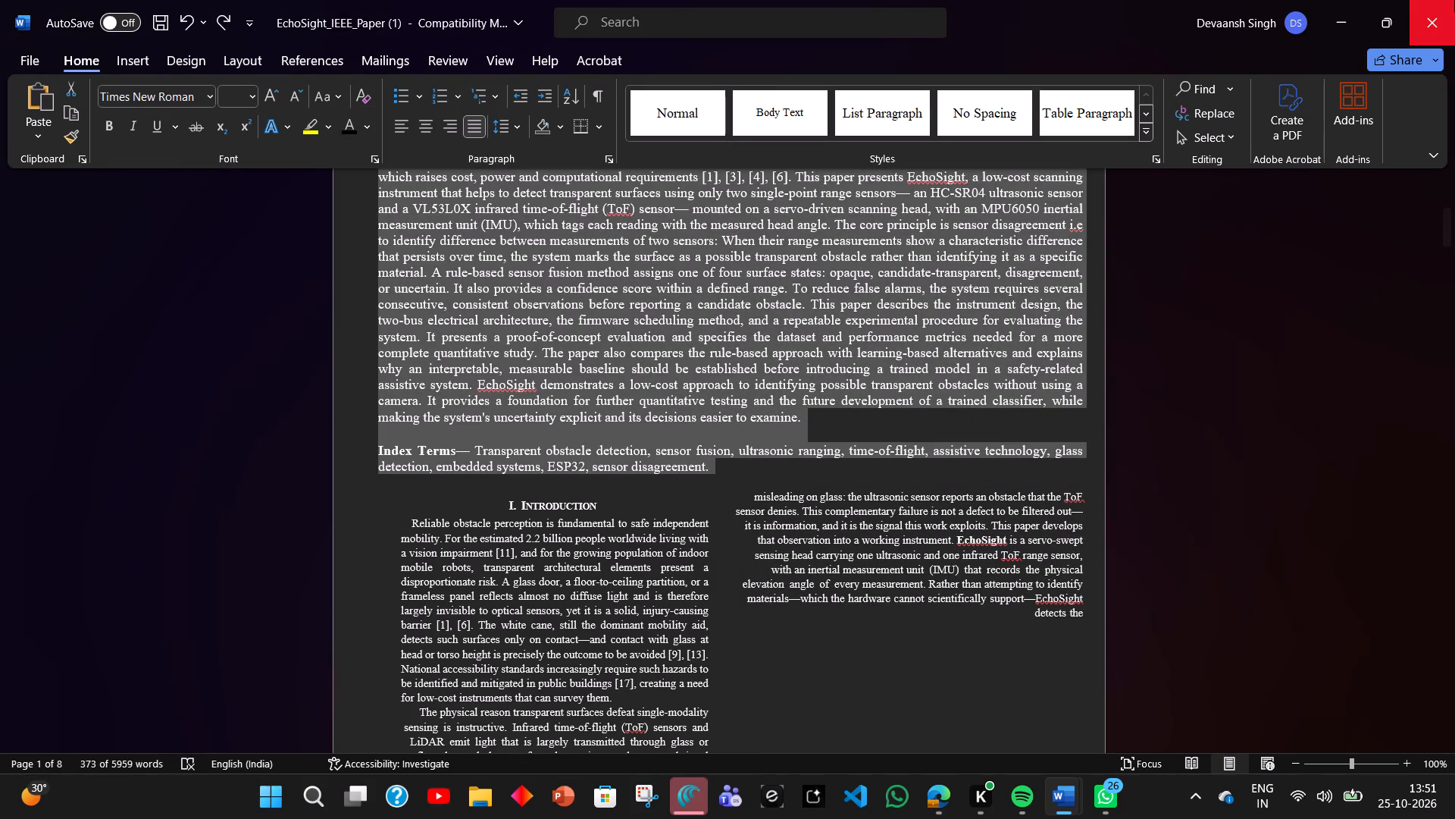
{"action": "left_click", "coordinate": [1454, 0]}
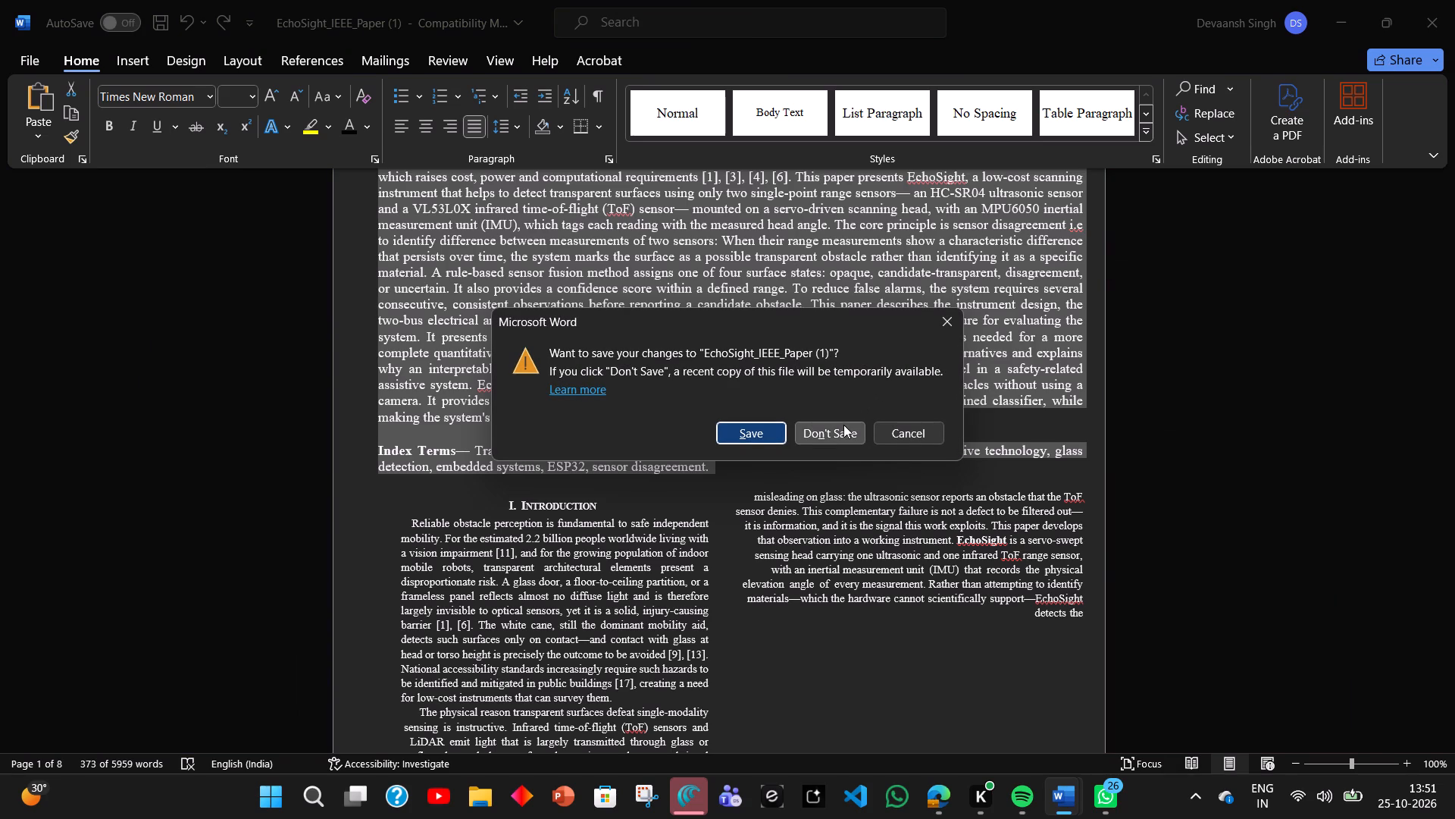
{"action": "left_click", "coordinate": [843, 425]}
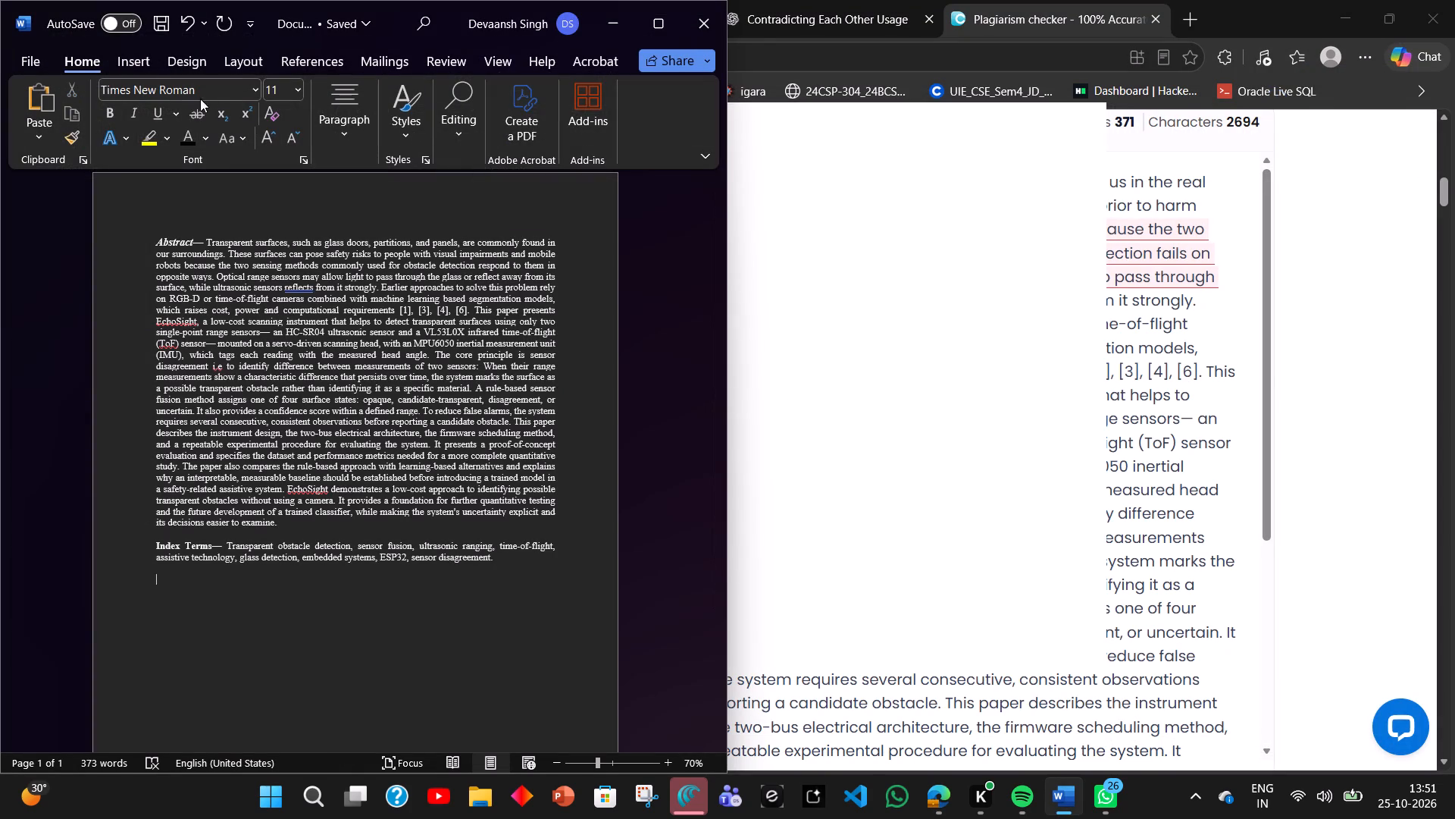
{"action": "left_click", "coordinate": [14, 52]}
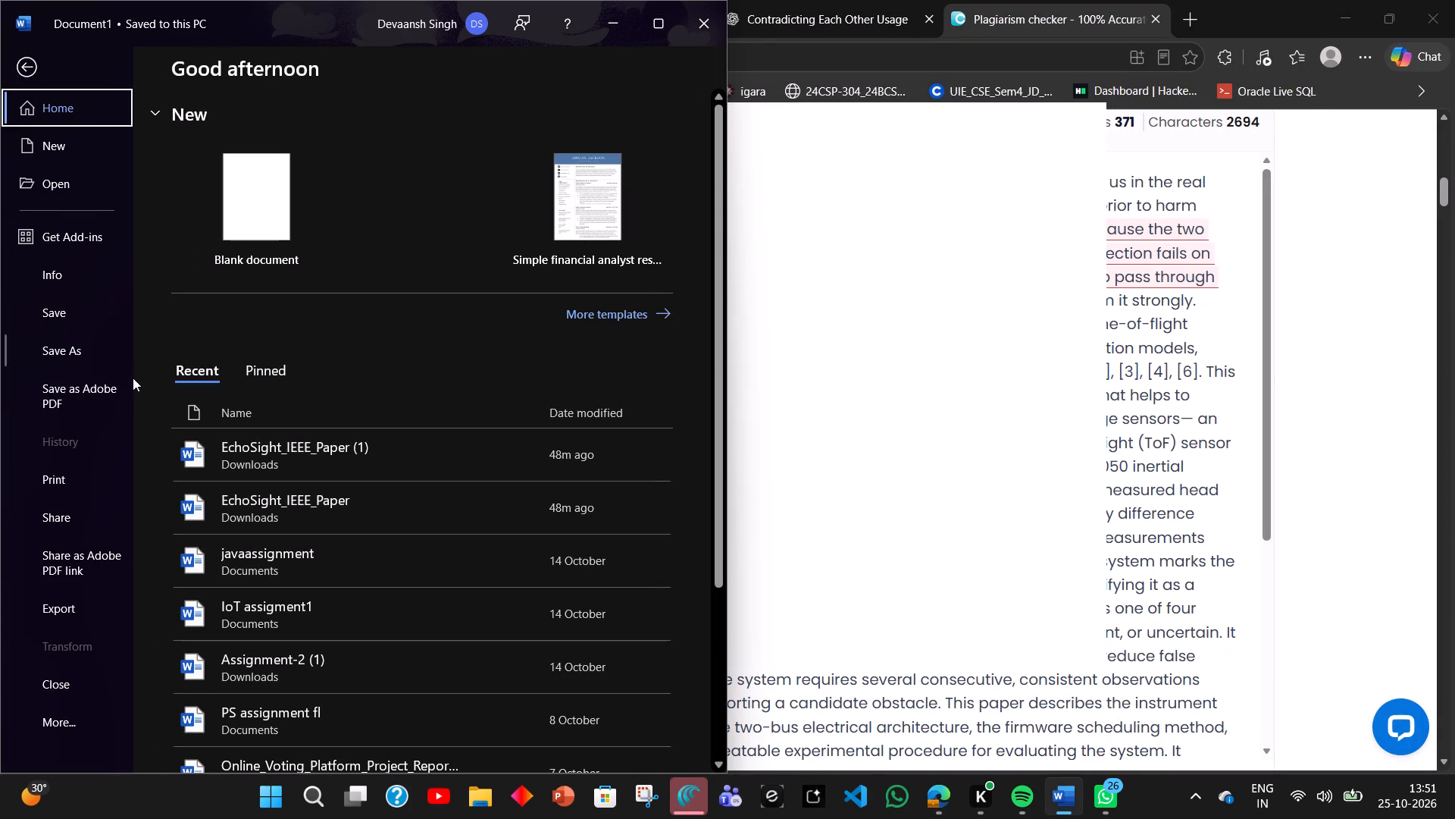
{"action": "left_click", "coordinate": [336, 463]}
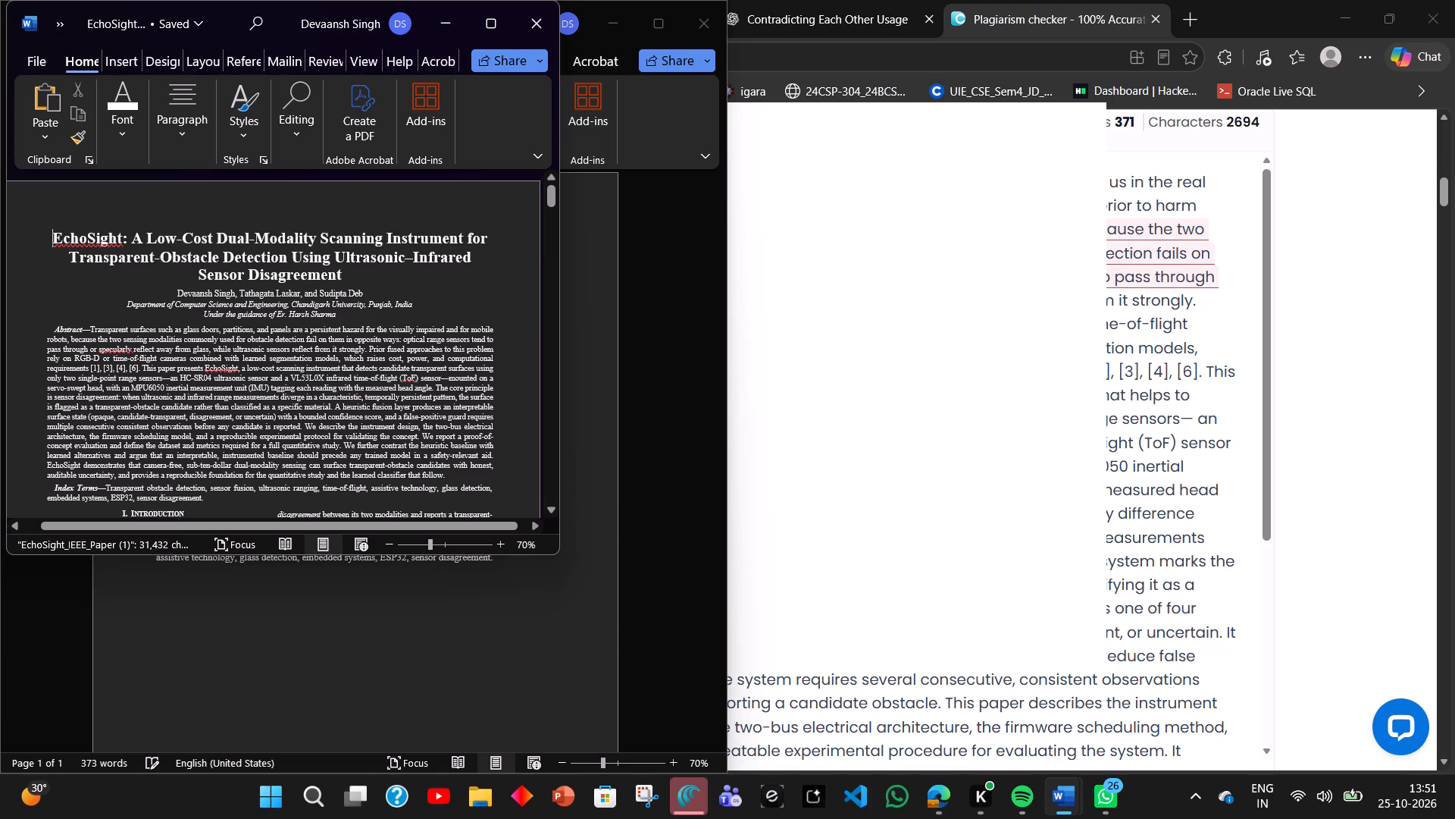
Copy the Introduction's body text in the reopened paper, from "Reliable obstacle perception" through "Section X concludes.".
{"action": "scroll", "coordinate": [423, 397], "scroll_direction": "down", "scroll_amount": 4}
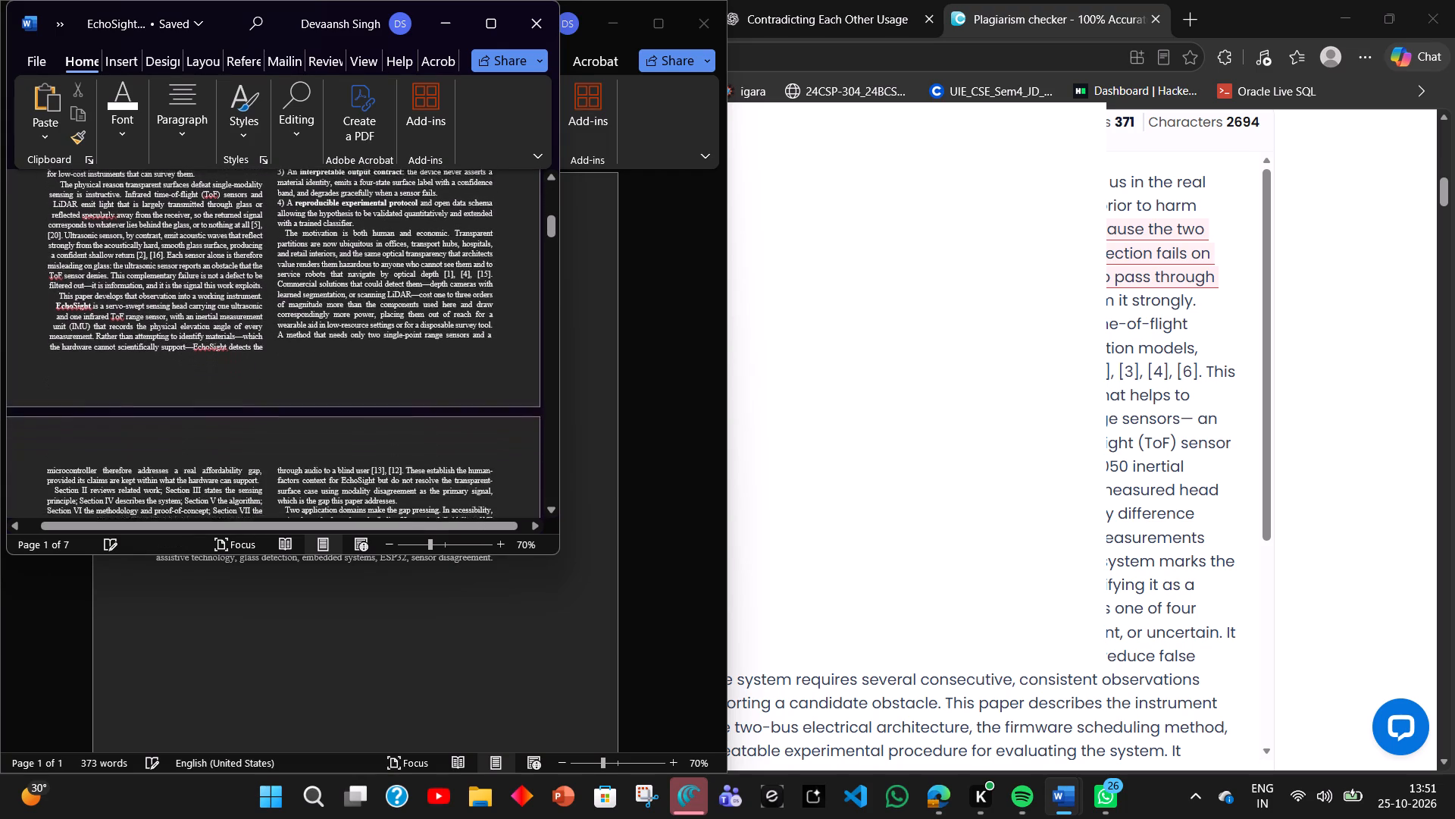
{"action": "scroll", "coordinate": [423, 397], "scroll_direction": "down", "scroll_amount": 1}
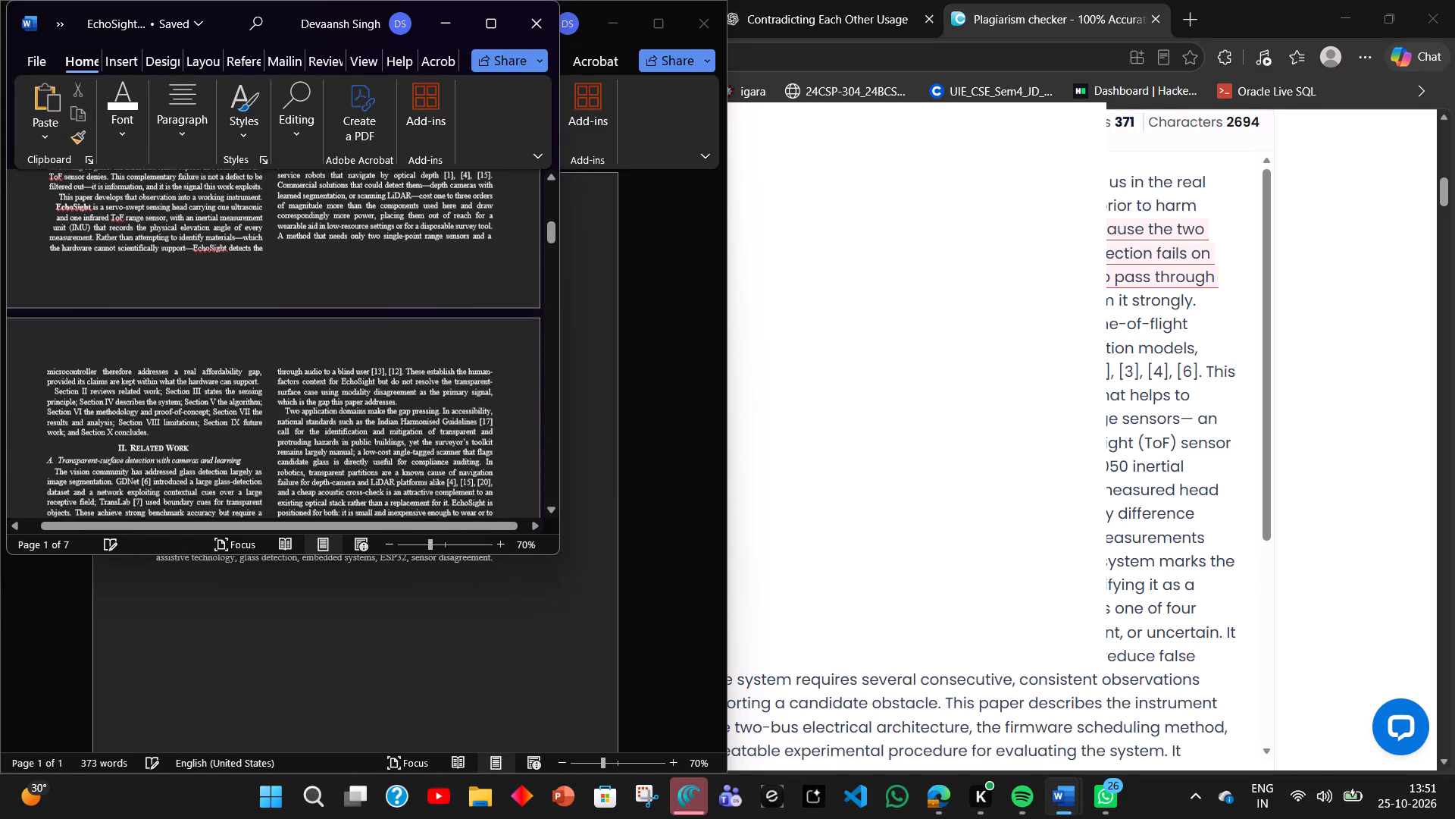
{"action": "scroll", "coordinate": [423, 397], "scroll_direction": "down", "scroll_amount": 1}
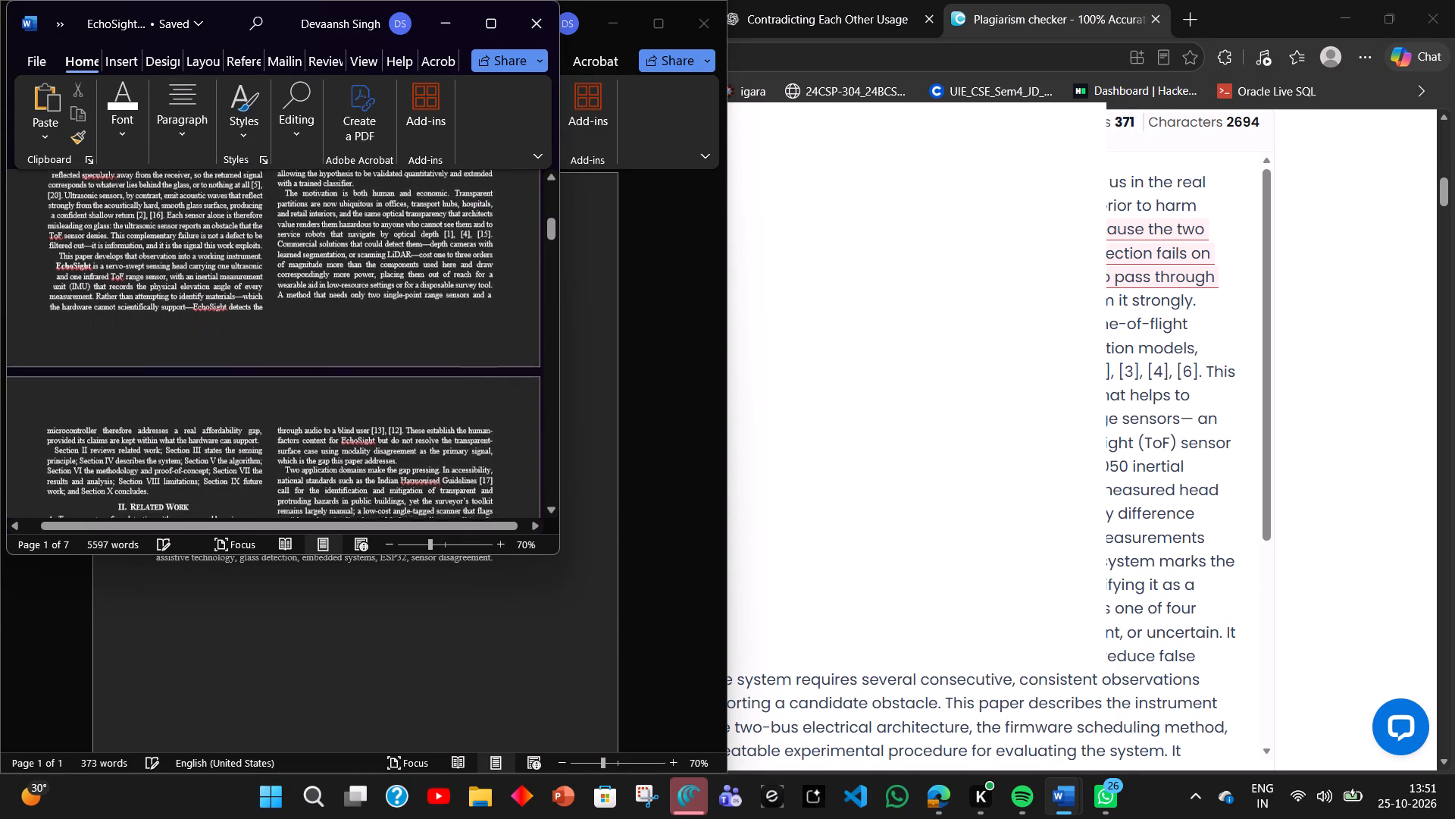
{"action": "scroll", "coordinate": [423, 397], "scroll_direction": "down", "scroll_amount": 1}
{"action": "scroll", "coordinate": [385, 402], "scroll_direction": "up", "scroll_amount": 2}
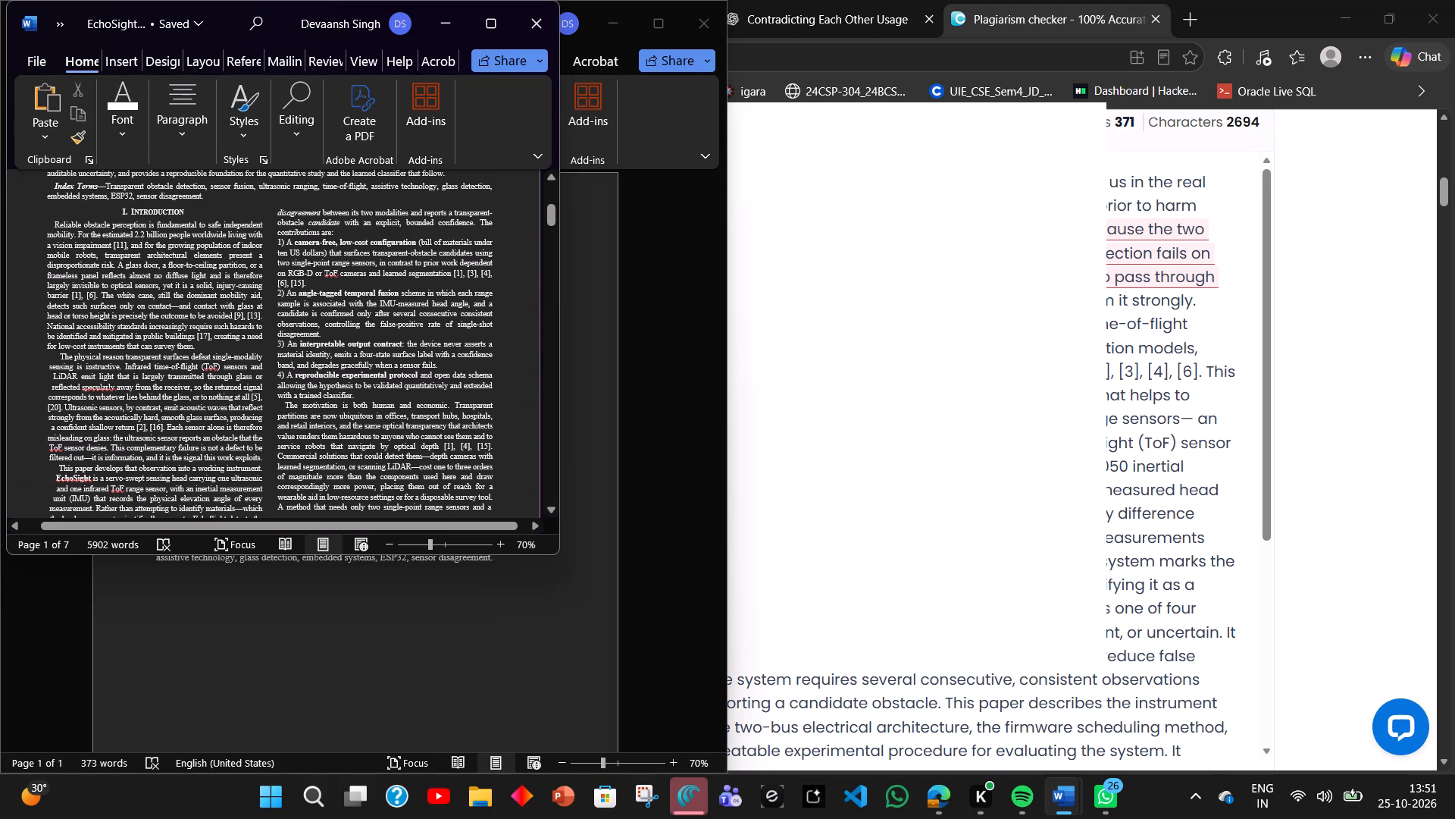
{"action": "left_click_drag", "start_coordinate": [52, 221], "coordinate": [132, 226]}
{"action": "left_click_drag", "start_coordinate": [132, 226], "coordinate": [459, 495]}
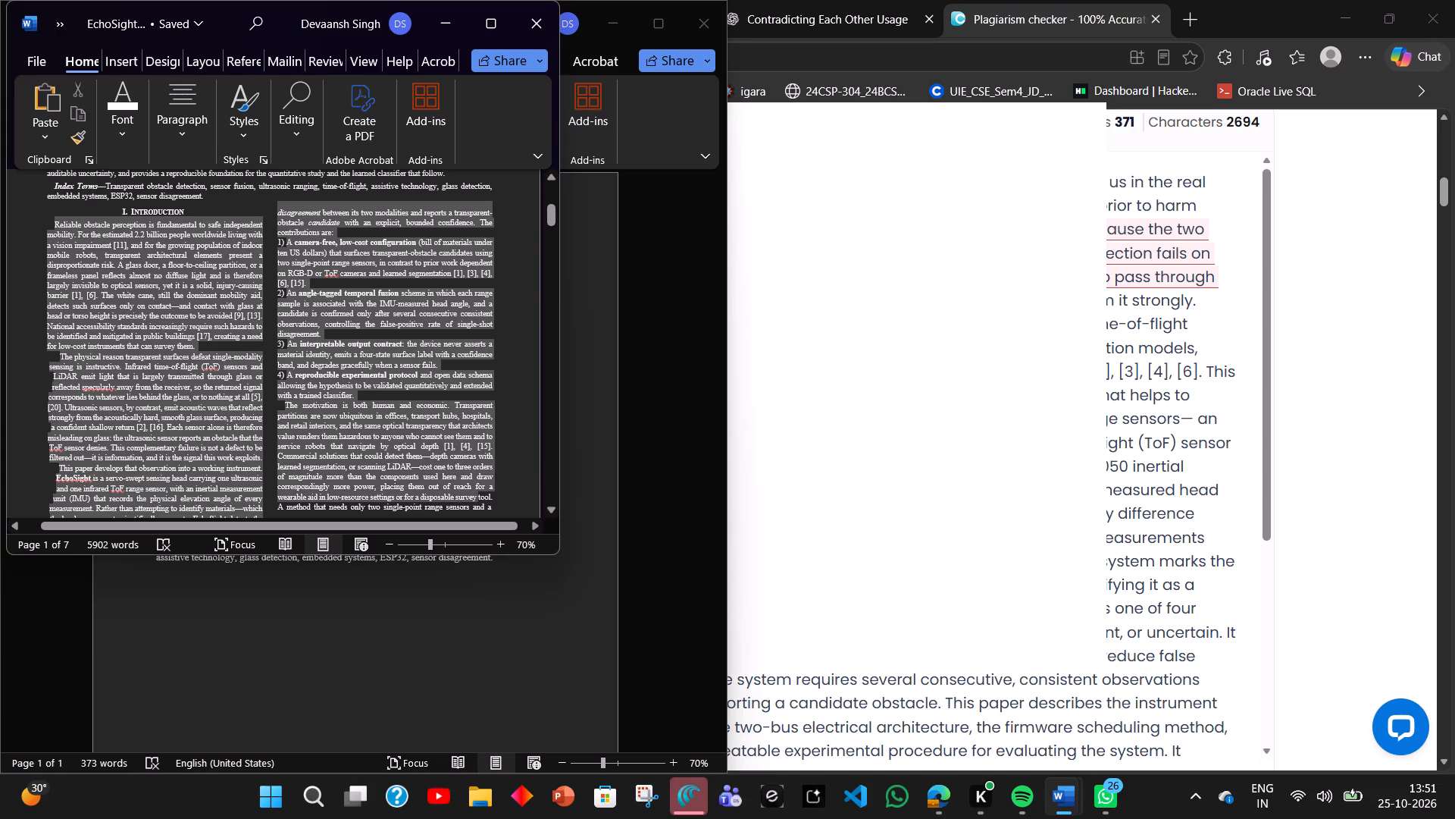
{"action": "left_click_drag", "start_coordinate": [459, 495], "coordinate": [432, 453]}
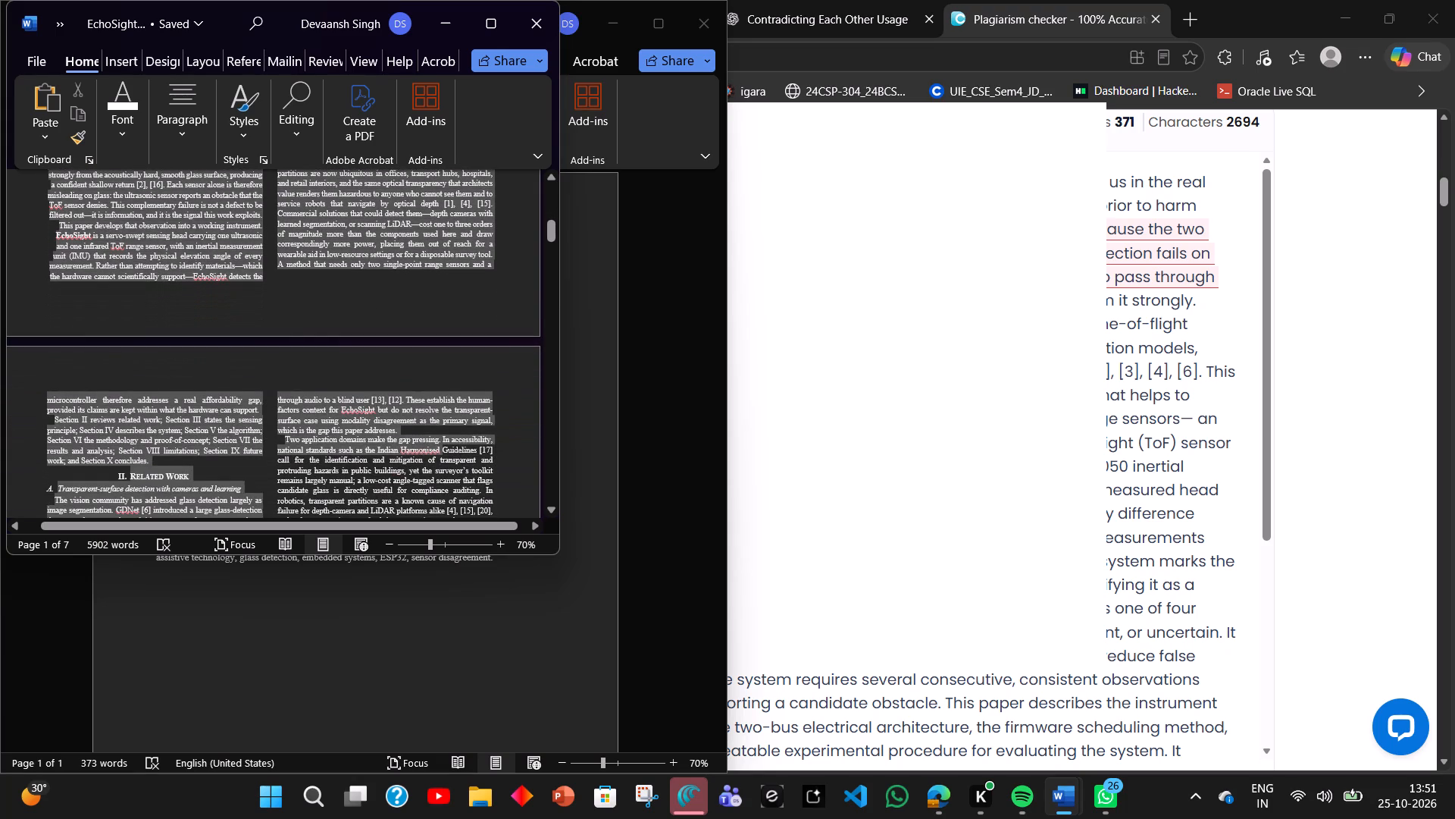
{"action": "left_click_drag", "start_coordinate": [432, 453], "coordinate": [190, 459]}
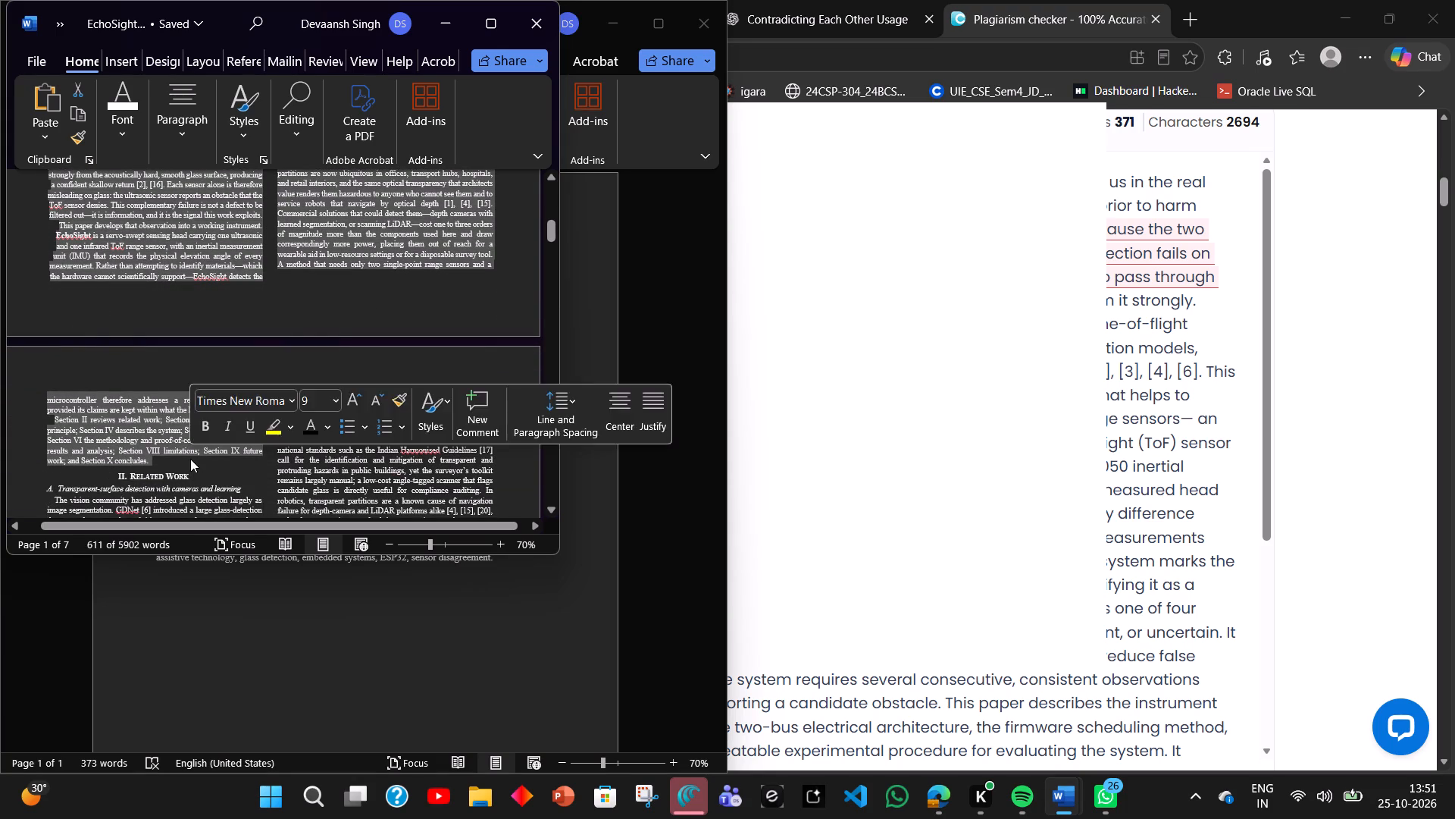
{"action": "key", "text": "ctrl+c"}
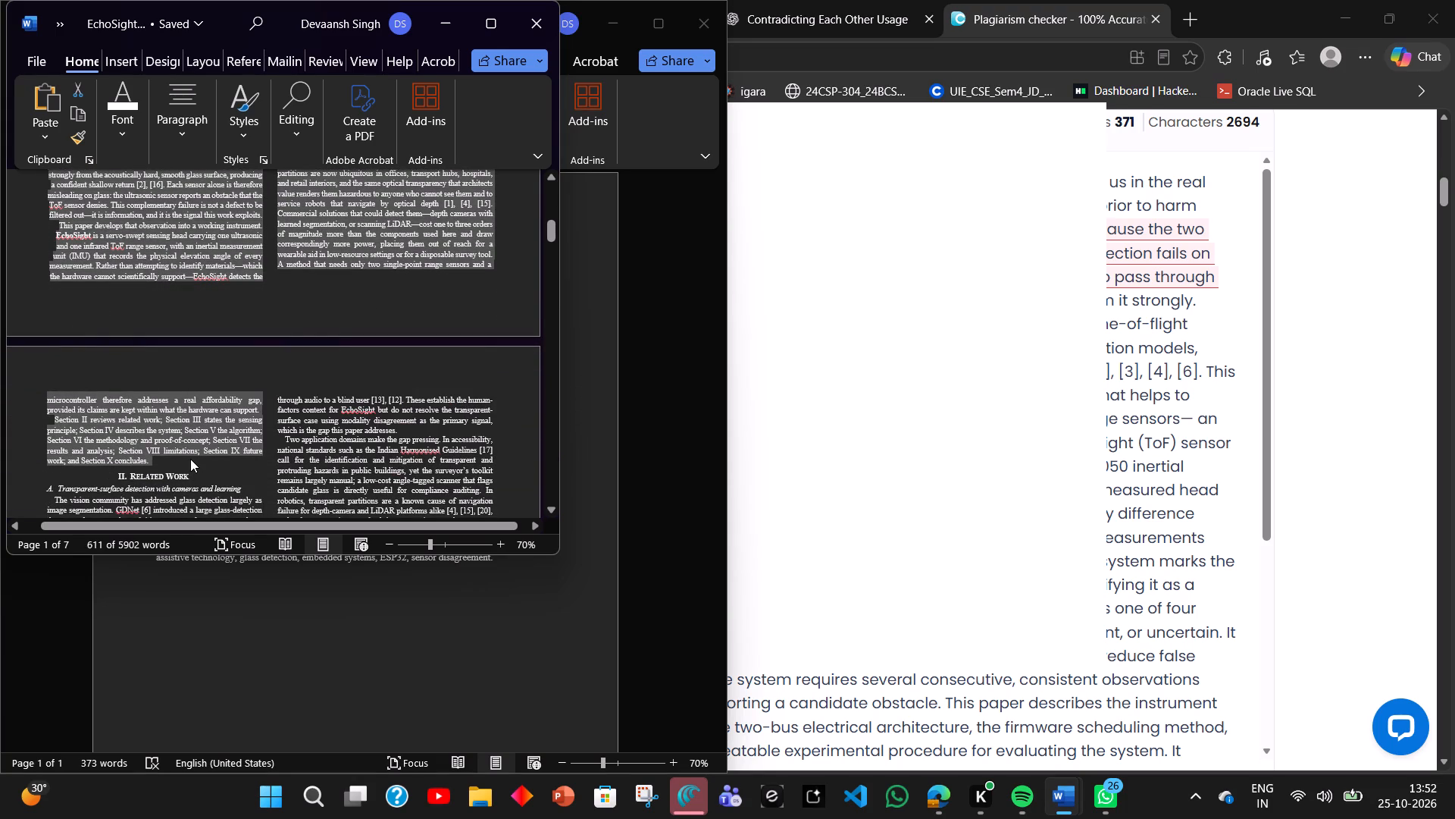